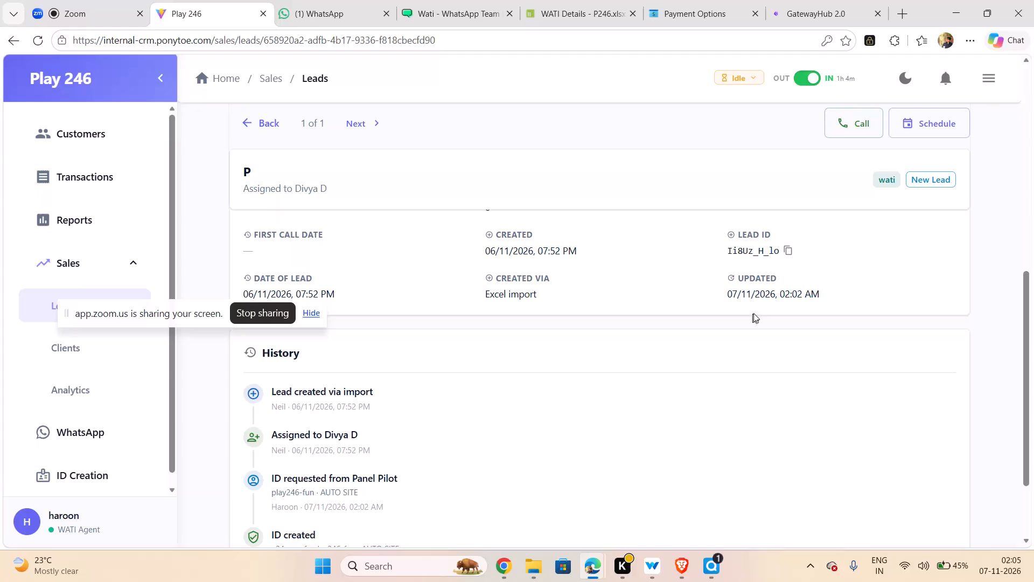
left_click(792, 252)
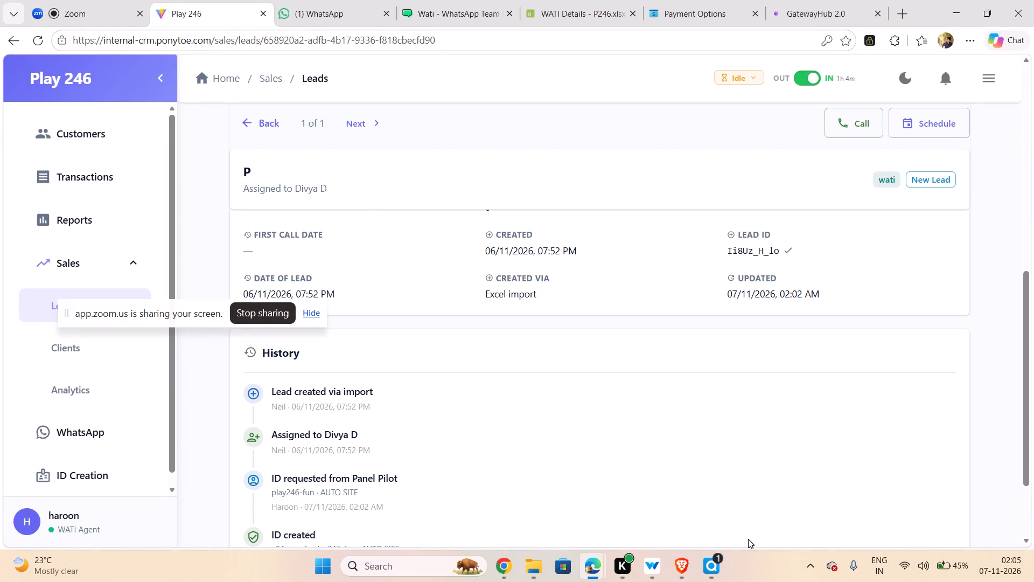
left_click(719, 571)
scroll(568, 411, "down", 4)
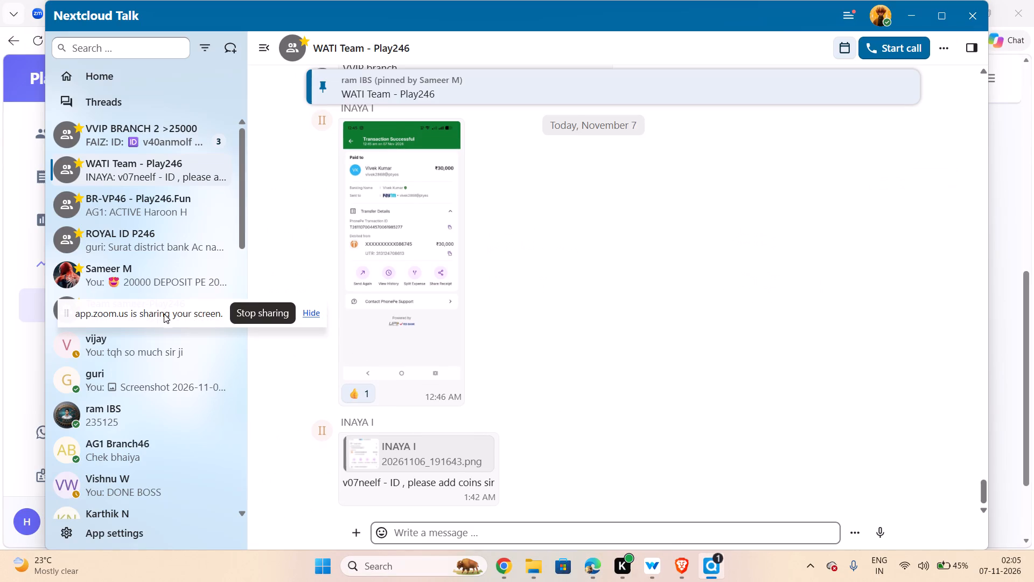
left_click_drag(169, 317, 308, 240)
left_click(185, 379)
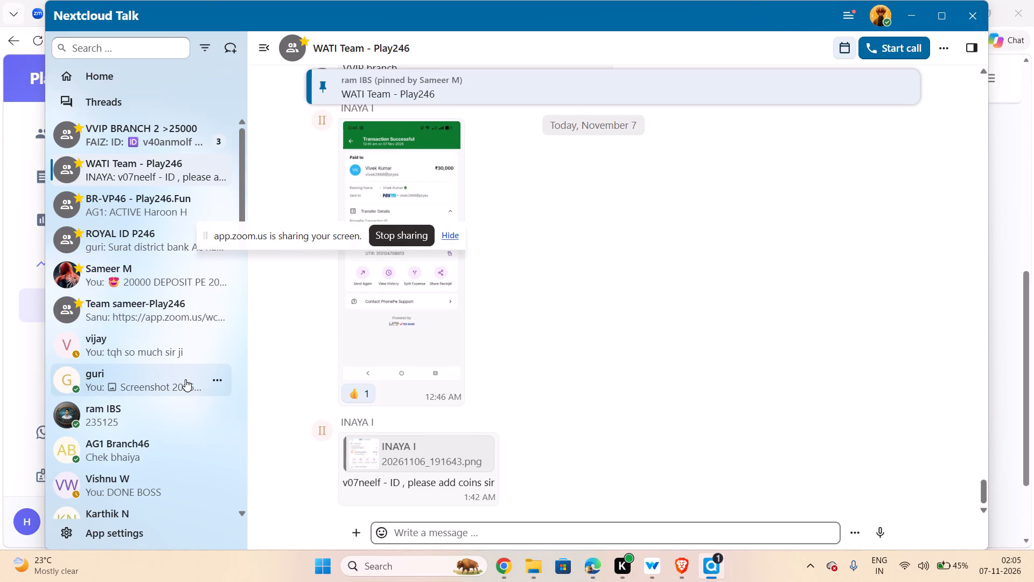
scroll(512, 475, "down", 2)
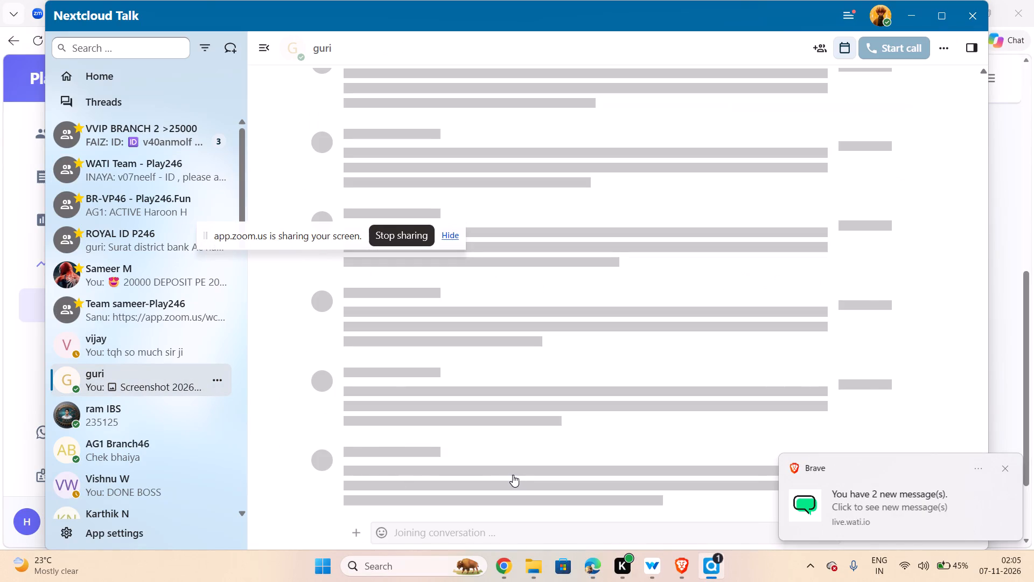
left_click(543, 532)
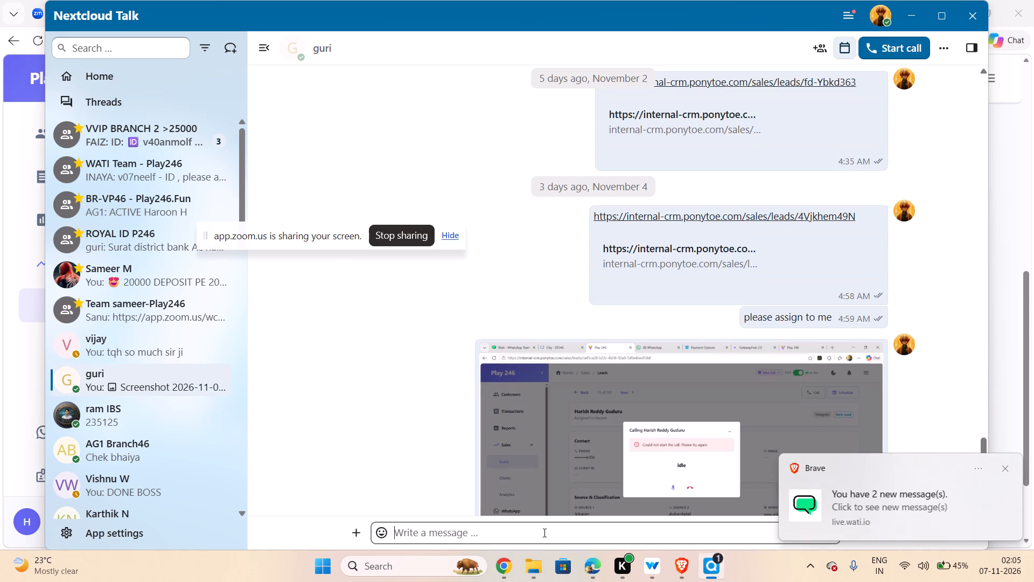
key("ctrl+v")
key("Return")
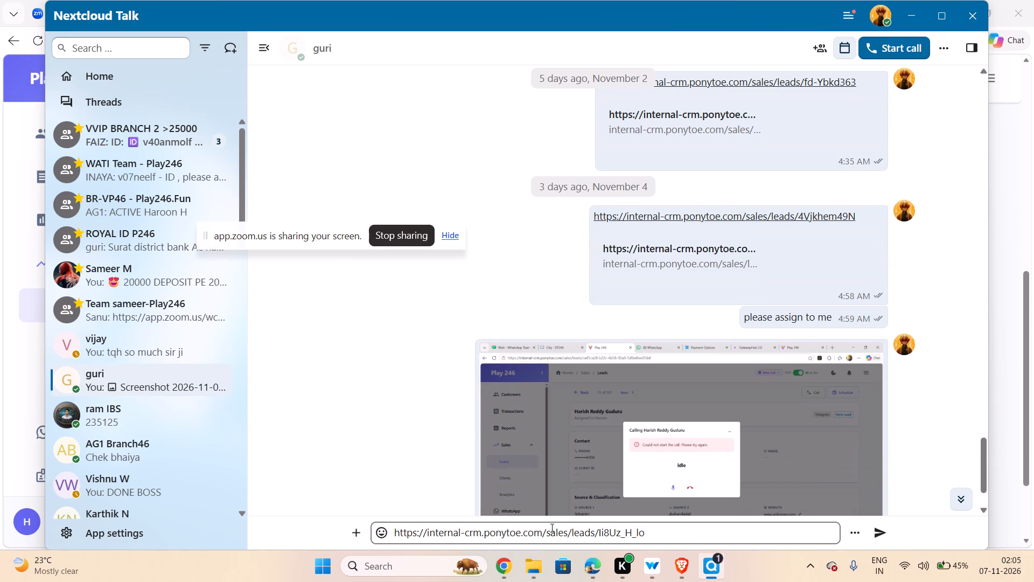
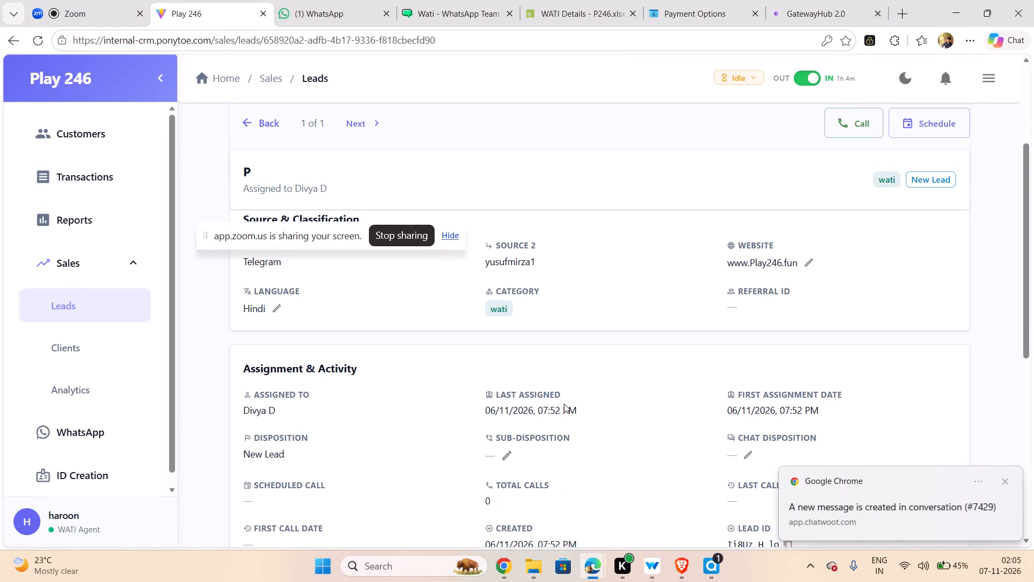
Log a call on the open lead with disposition Converted and sub-disposition Converted.
left_click(508, 454)
left_click(527, 284)
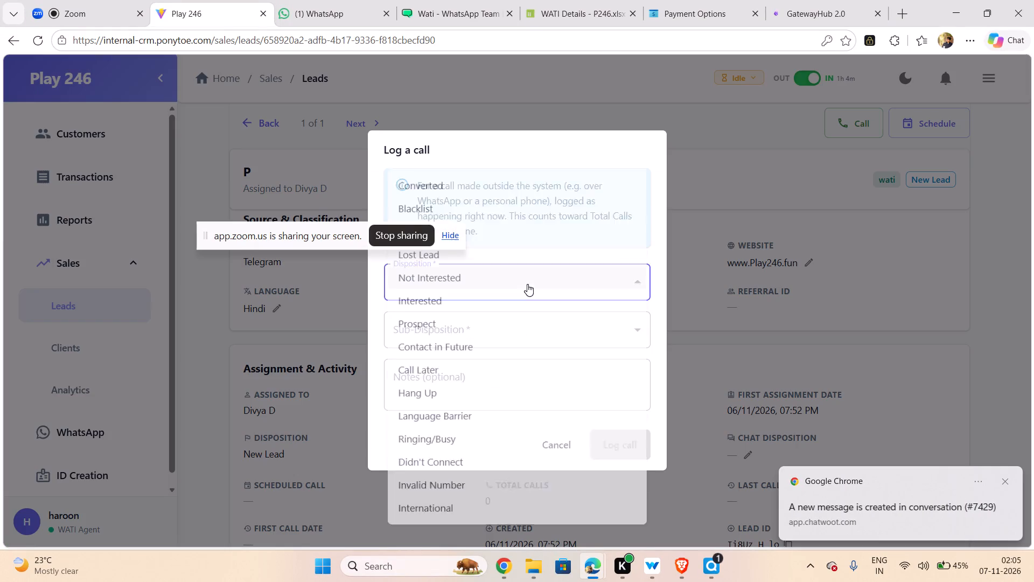
left_click(522, 180)
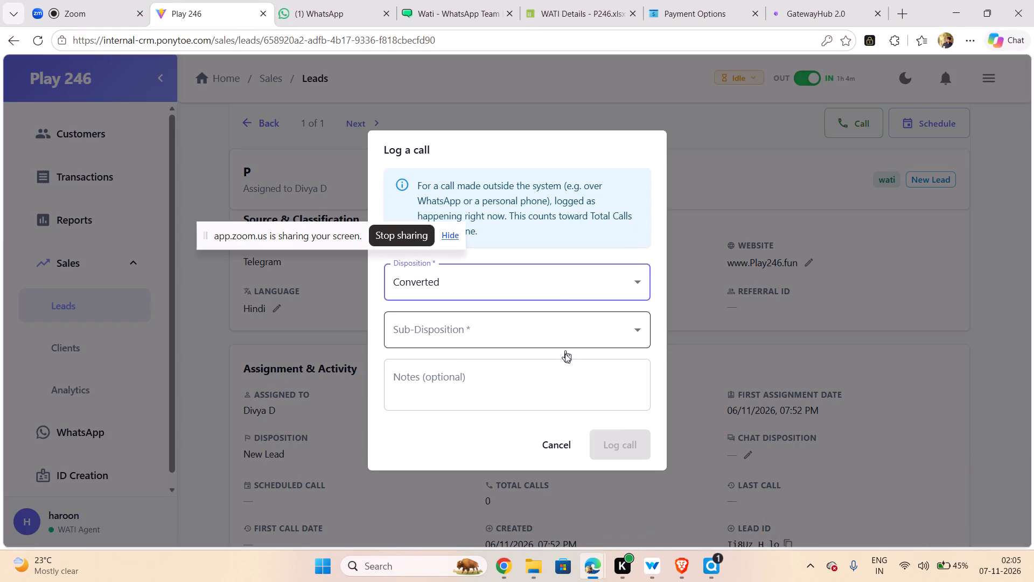
left_click(563, 341)
left_click(544, 182)
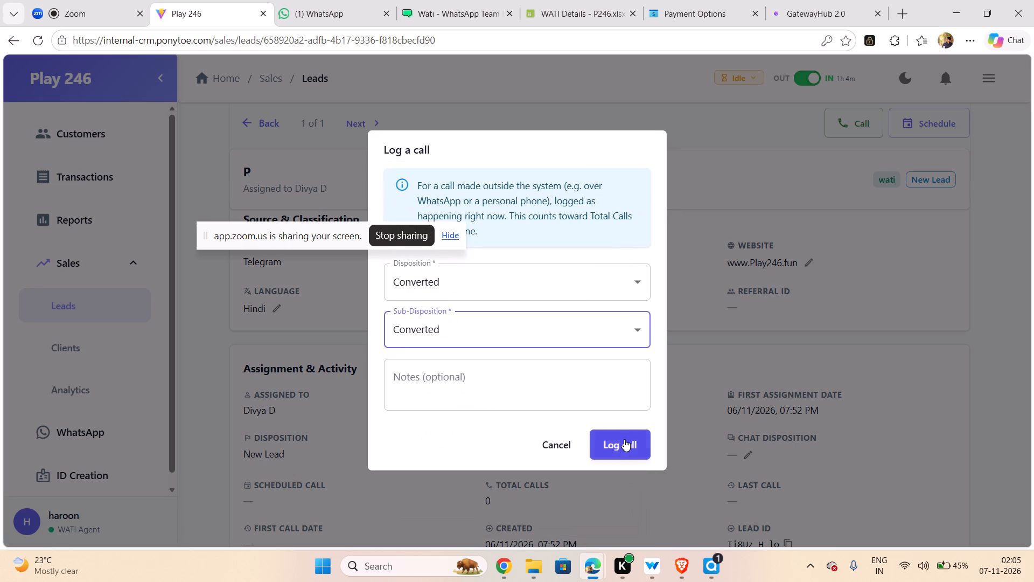
left_click(624, 439)
Set the lead's chat disposition to Converted and save it.
left_click(745, 457)
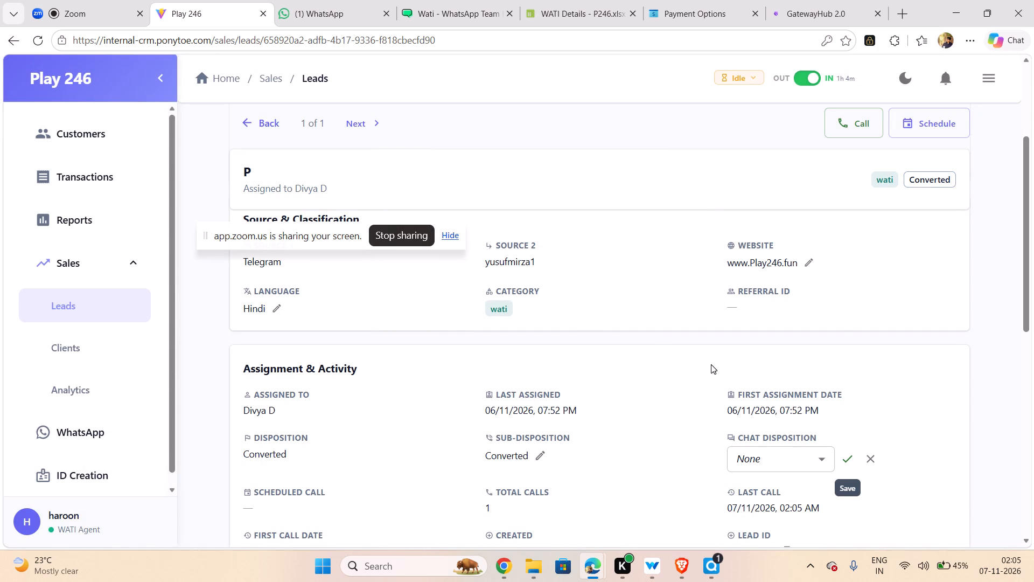
left_click(772, 469)
left_click(753, 311)
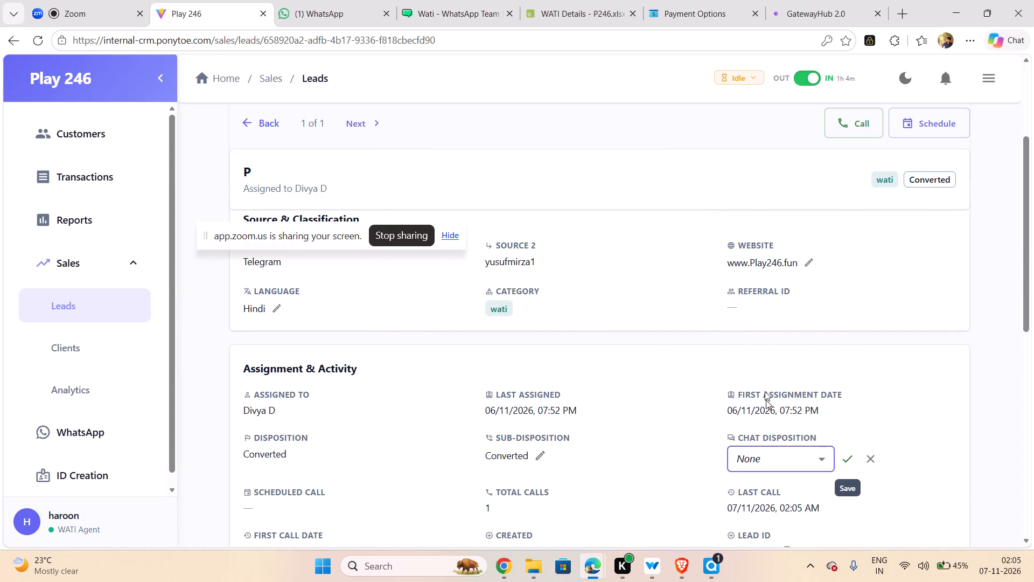
left_click(776, 452)
left_click(763, 329)
left_click(851, 461)
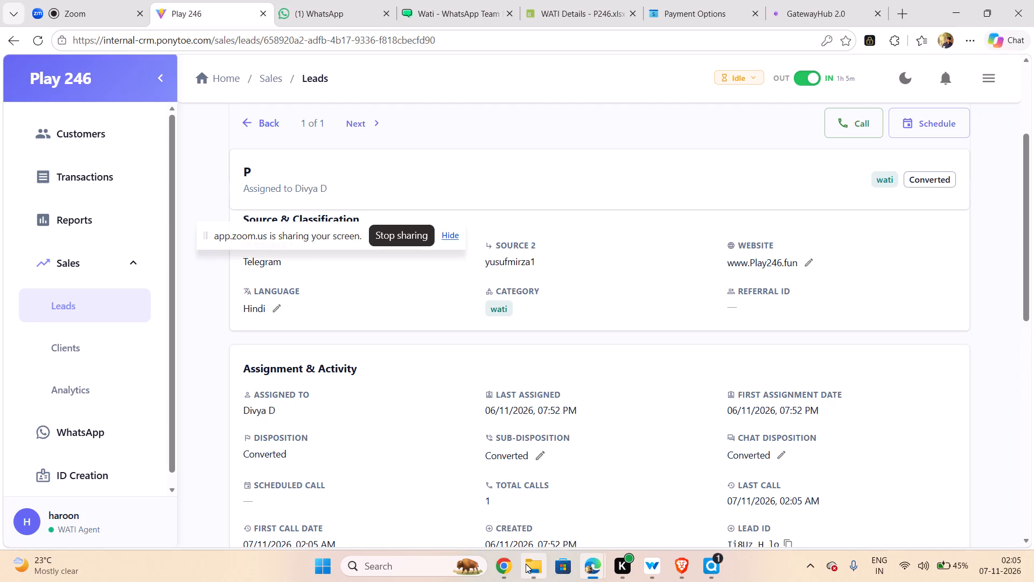
left_click(512, 564)
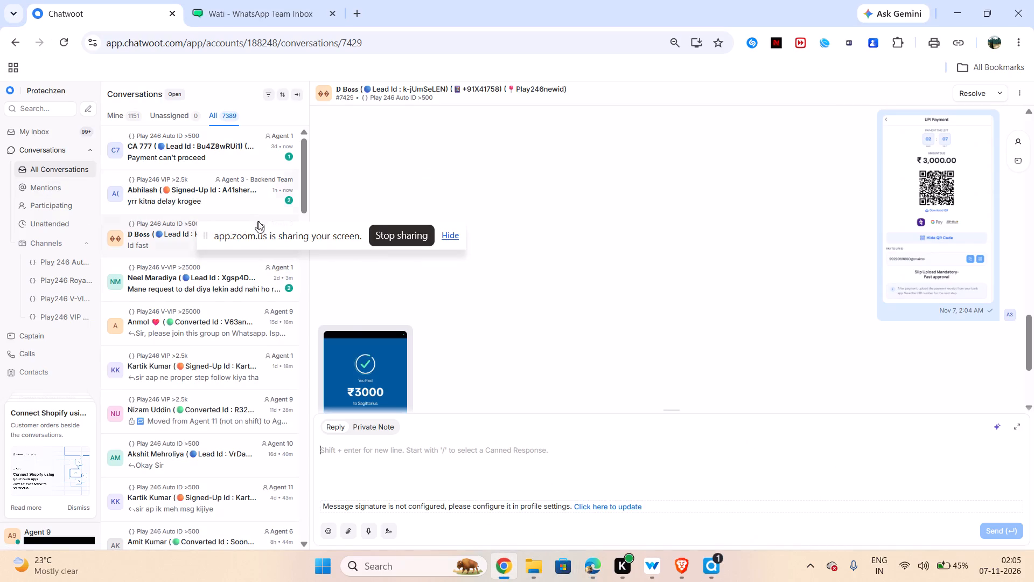
left_click_drag(266, 234, 401, 200)
scroll(513, 329, "down", 3)
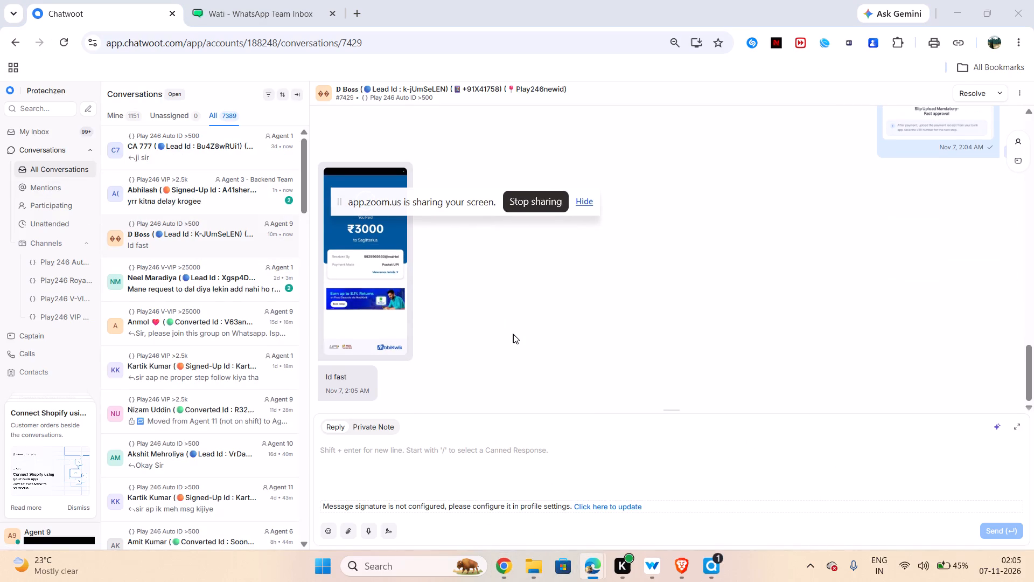
scroll(512, 334, "down", 3)
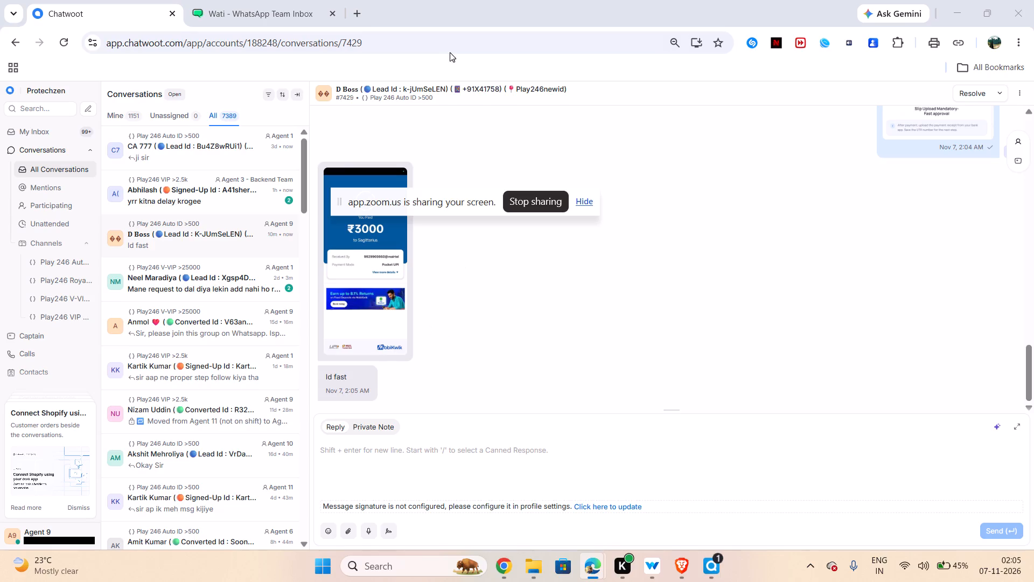
double_click(421, 88)
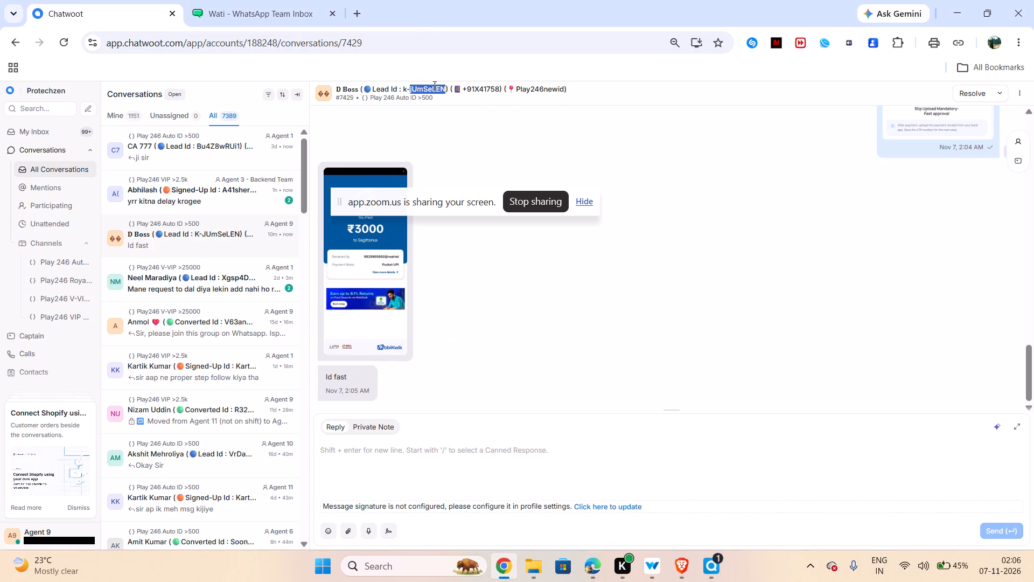
key("ctrl+c")
Switch back to the CRM in Edge and return from the lead record to the Leads list.
left_click(560, 518)
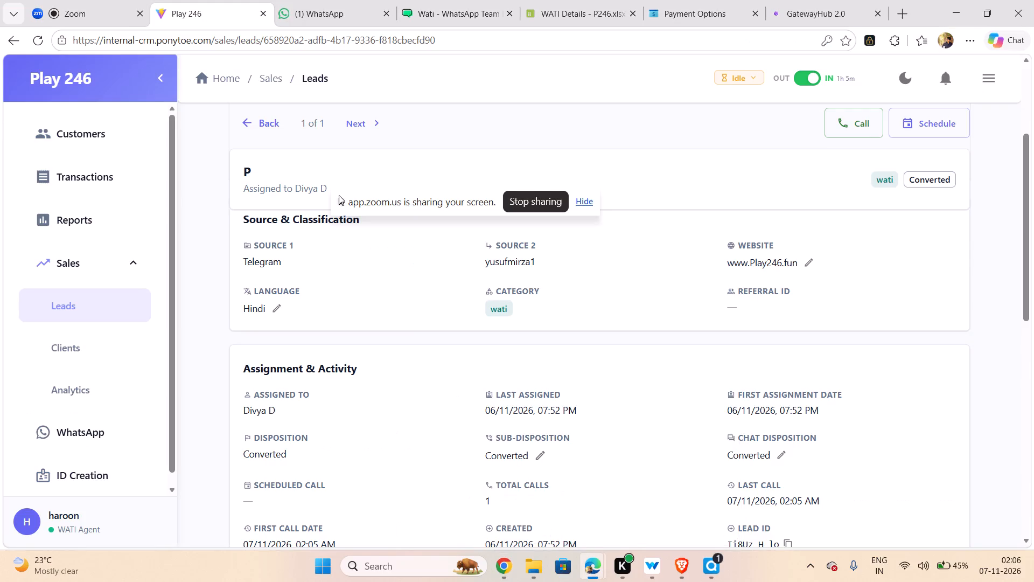
left_click(284, 125)
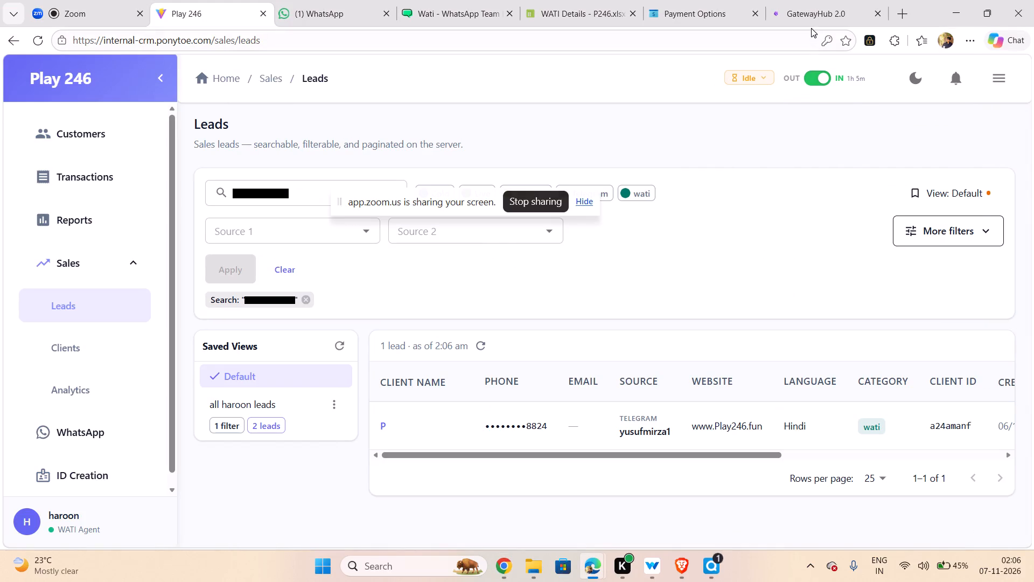
Search the GatewayHub 2.0 transactions for username boss.
left_click(811, 28)
left_click(807, 9)
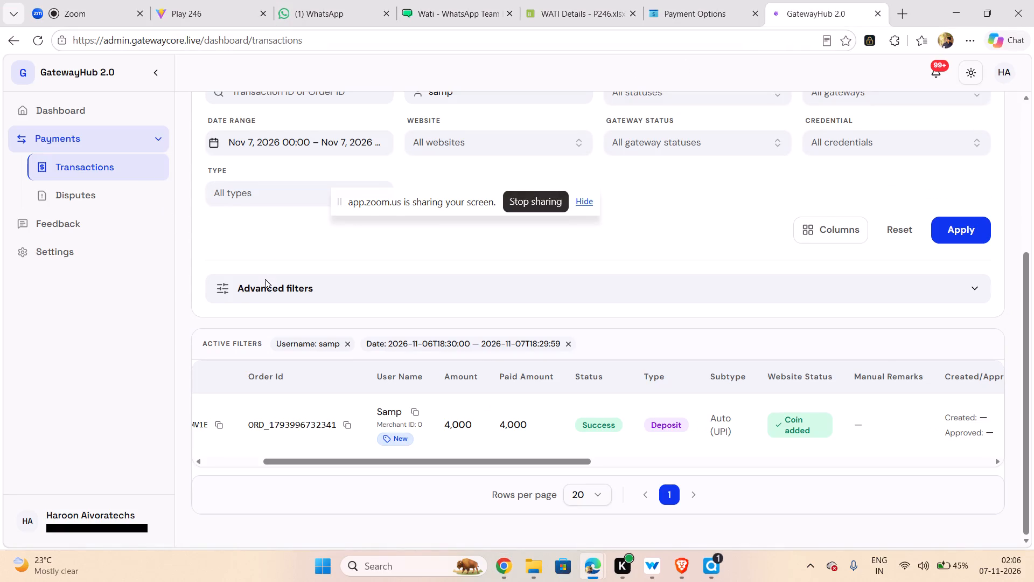
scroll(336, 296, "up", 2)
double_click(520, 228)
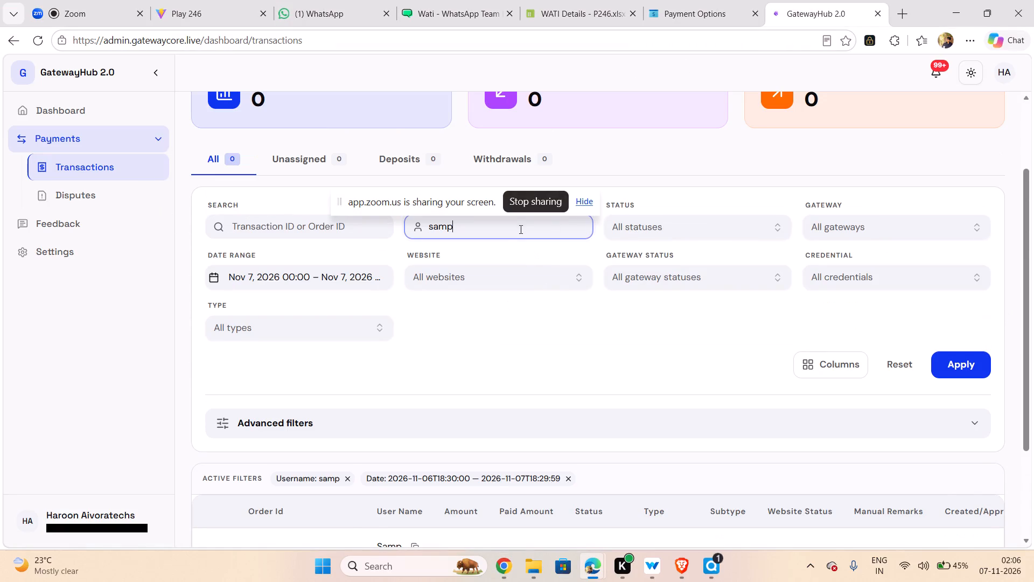
type("boss")
key("Return")
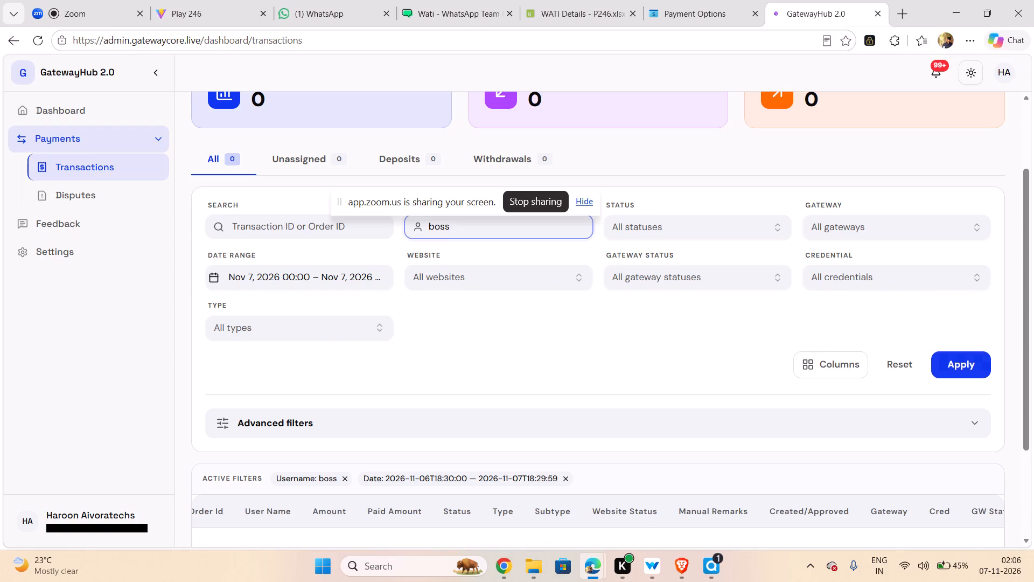
scroll(517, 224, "down", 2)
scroll(575, 419, "up", 1)
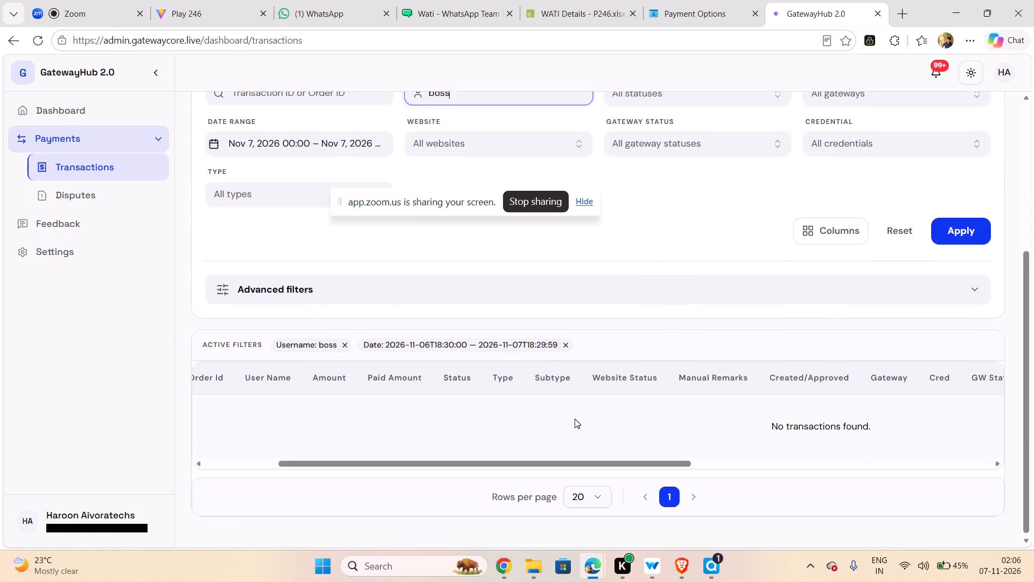
scroll(575, 419, "up", 1)
left_click(270, 267)
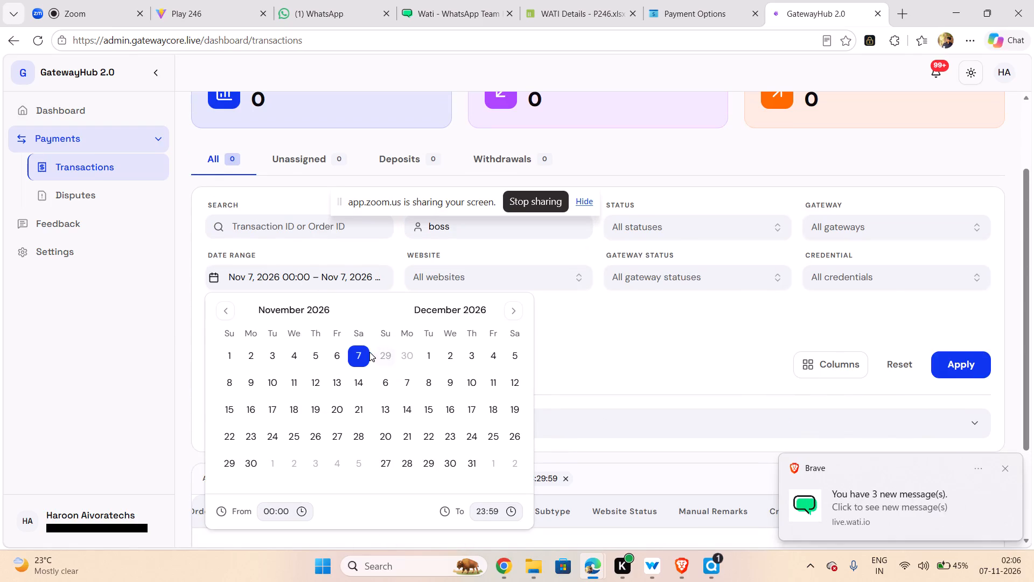
left_click(365, 353)
left_click(358, 356)
left_click(469, 232)
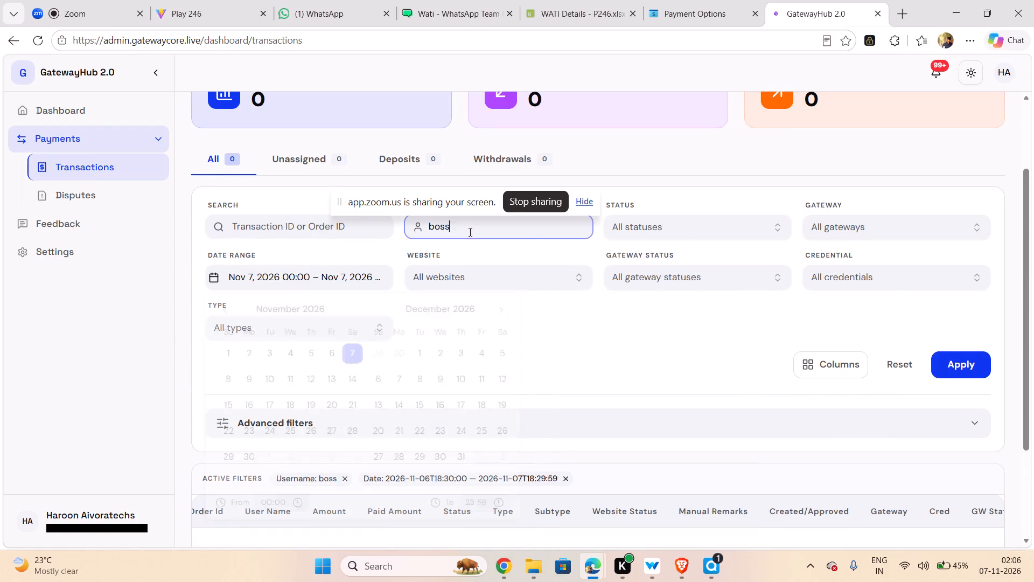
left_click(429, 229)
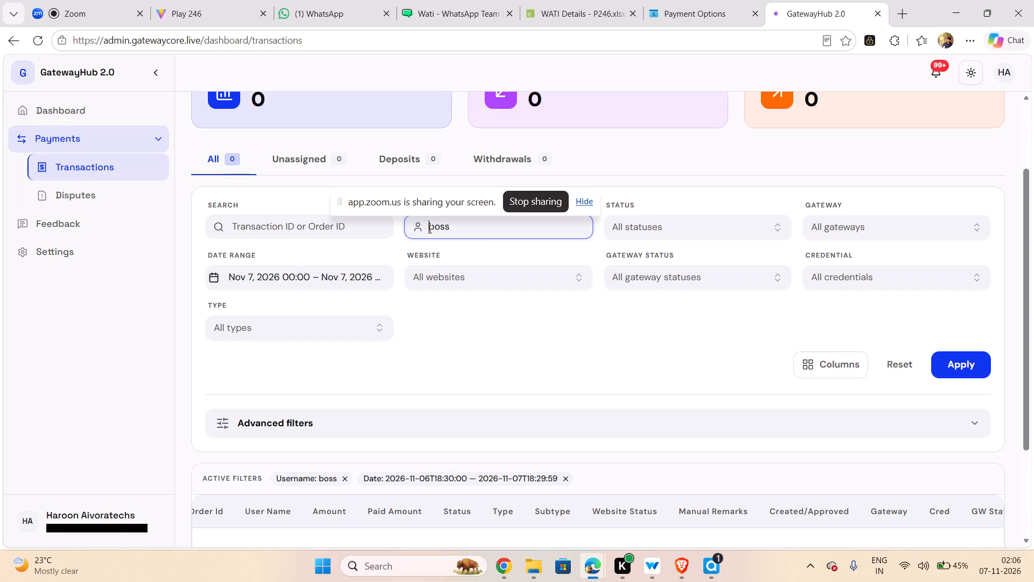
key("d")
left_click(983, 368)
Examine the Dboss deposit's details across the transaction table, including its status, gateway status and UTR.
scroll(686, 399, "down", 2)
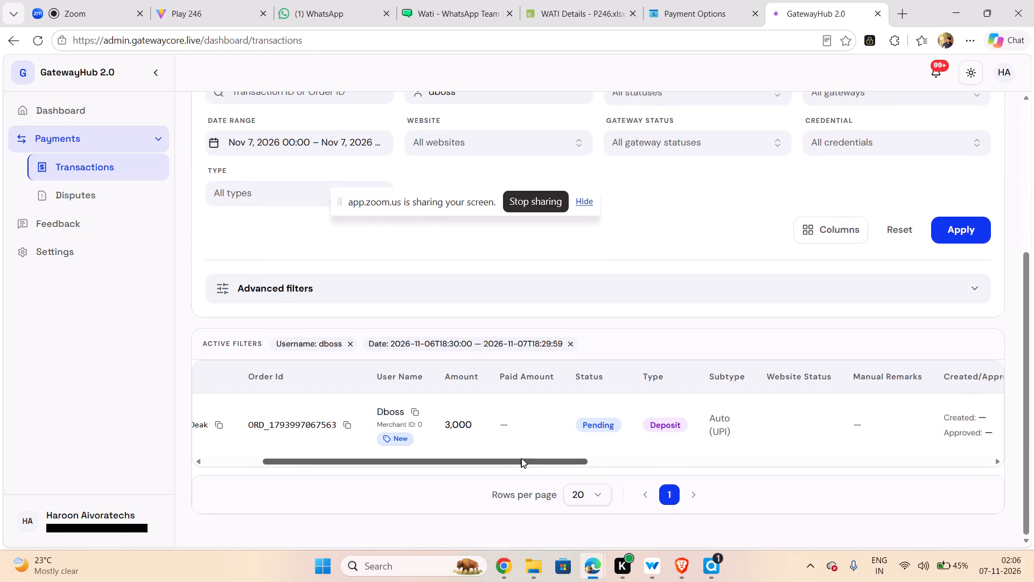
left_click_drag(522, 461, 521, 454)
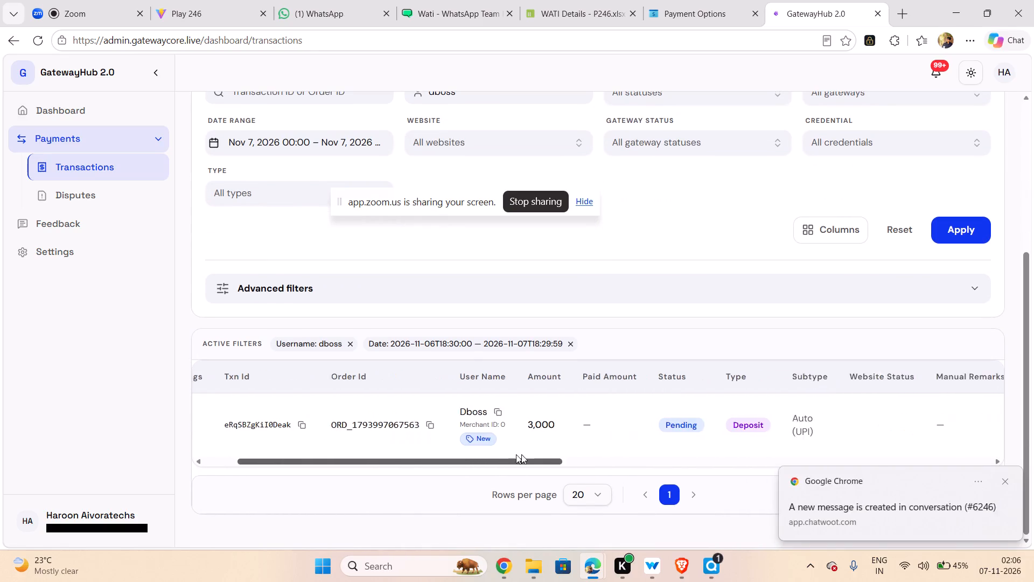
left_click_drag(521, 454, 495, 445)
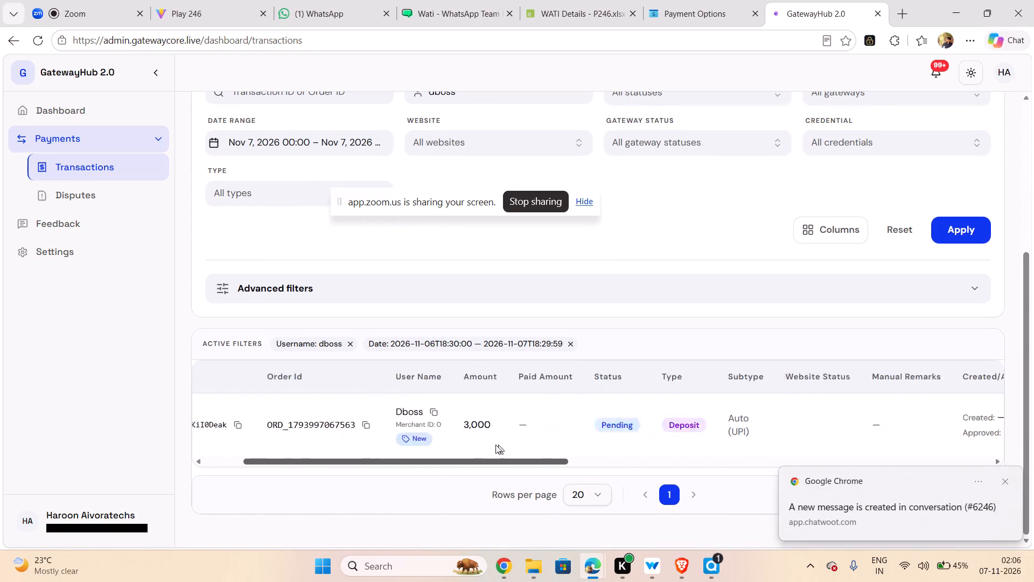
left_click_drag(495, 445, 526, 440)
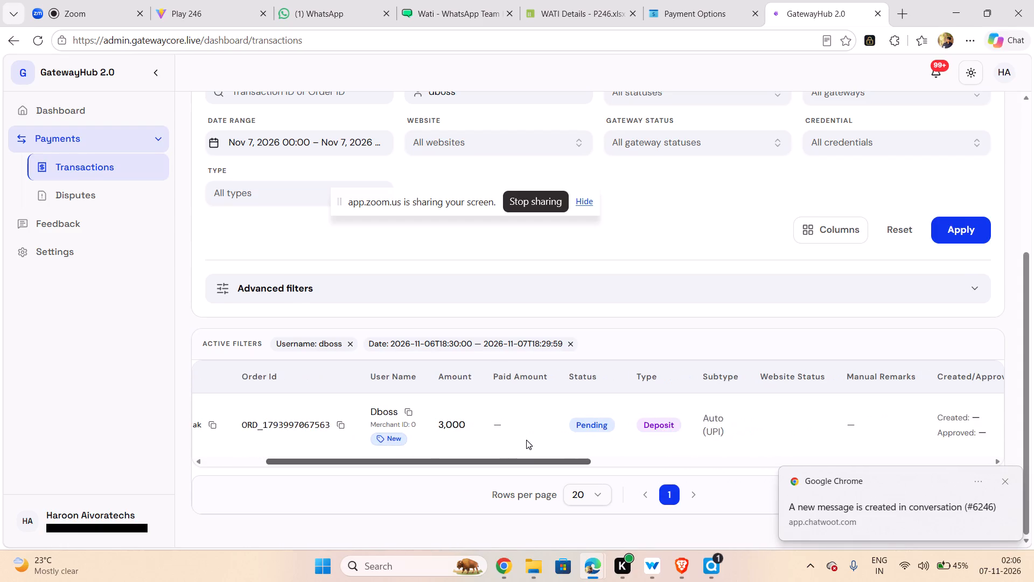
left_click_drag(526, 440, 709, 440)
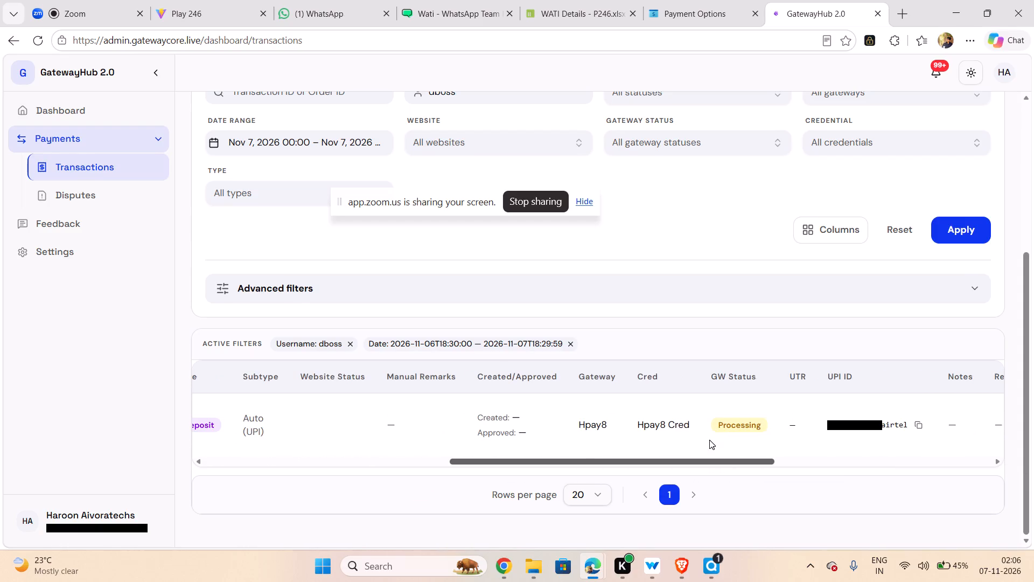
left_click_drag(709, 440, 358, 439)
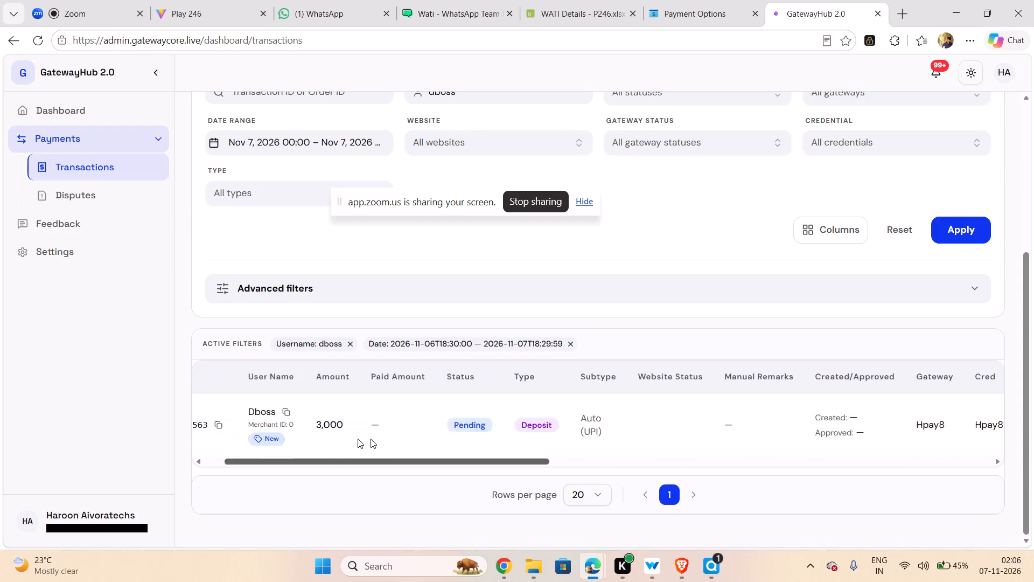
left_click_drag(358, 439, 306, 439)
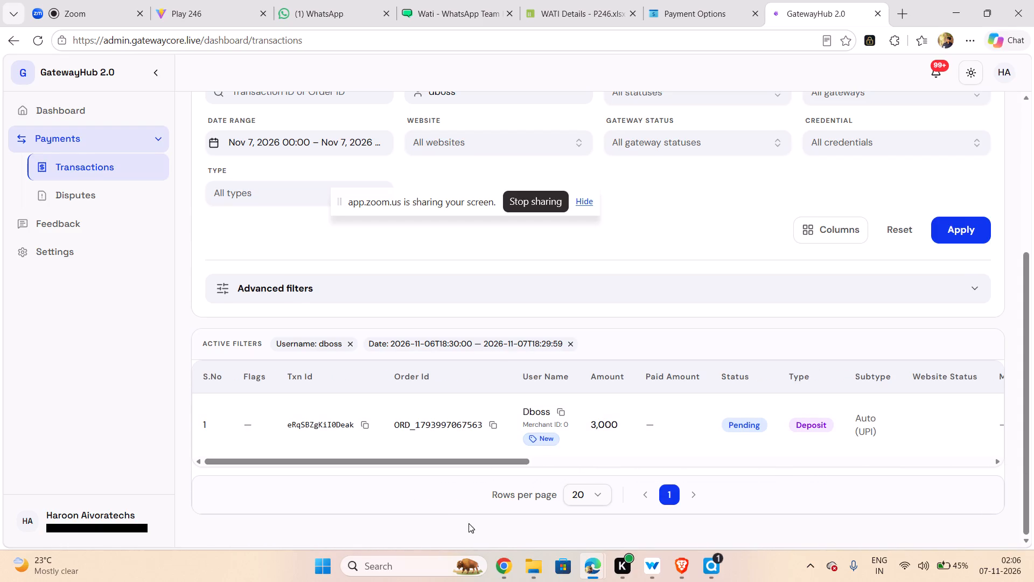
left_click(494, 576)
left_click(188, 180)
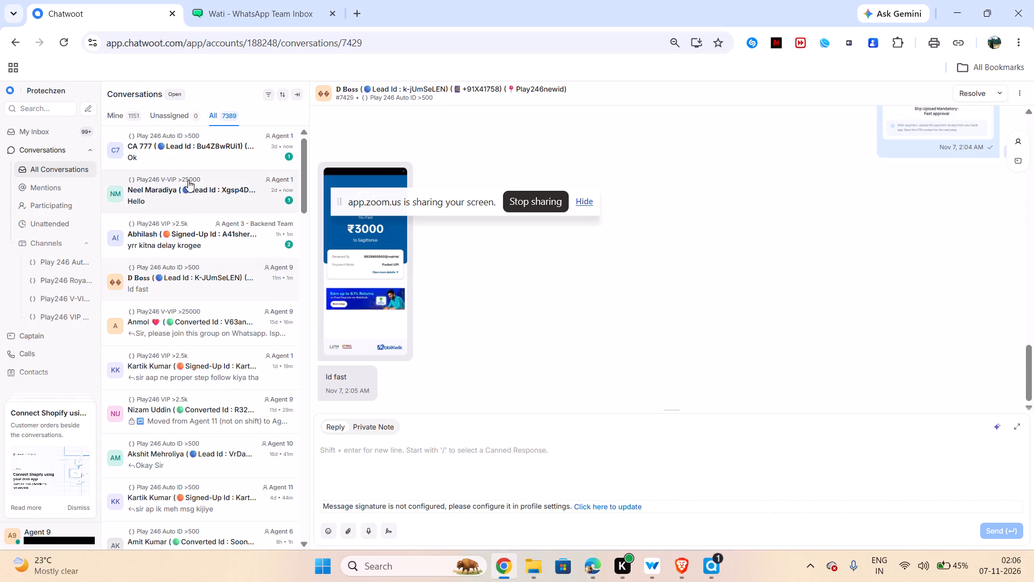
scroll(645, 393, "down", 6)
scroll(537, 369, "down", 4)
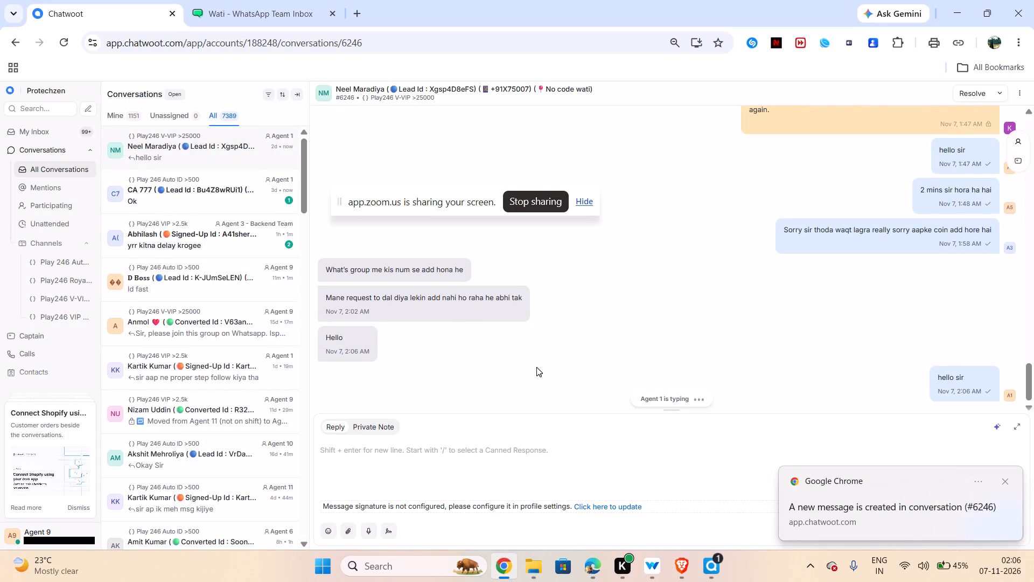
left_click(221, 279)
scroll(543, 365, "down", 5)
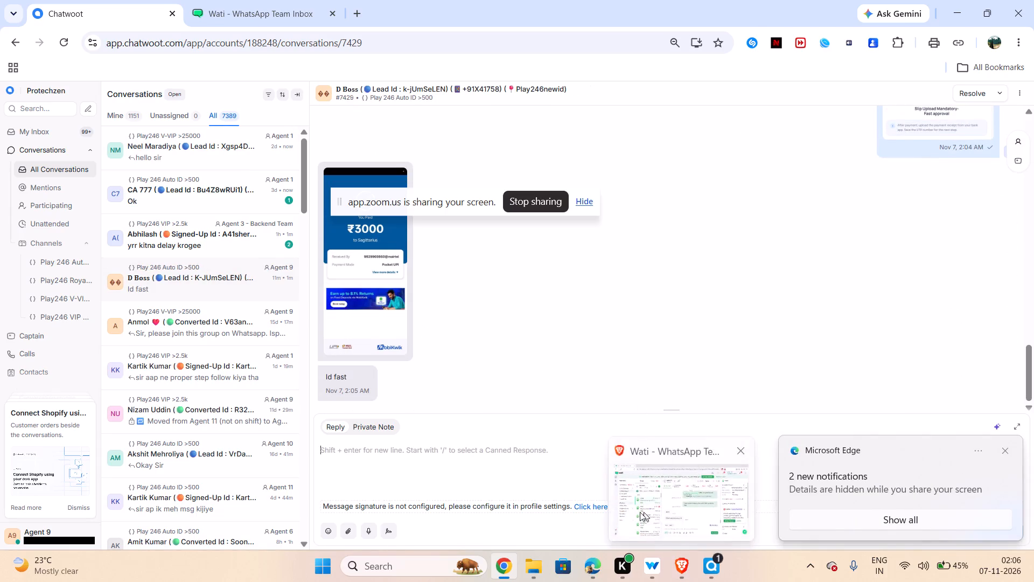
Switch back to GatewayHub in Edge and recheck the Dboss deposit's row in the transaction table.
left_click(544, 486)
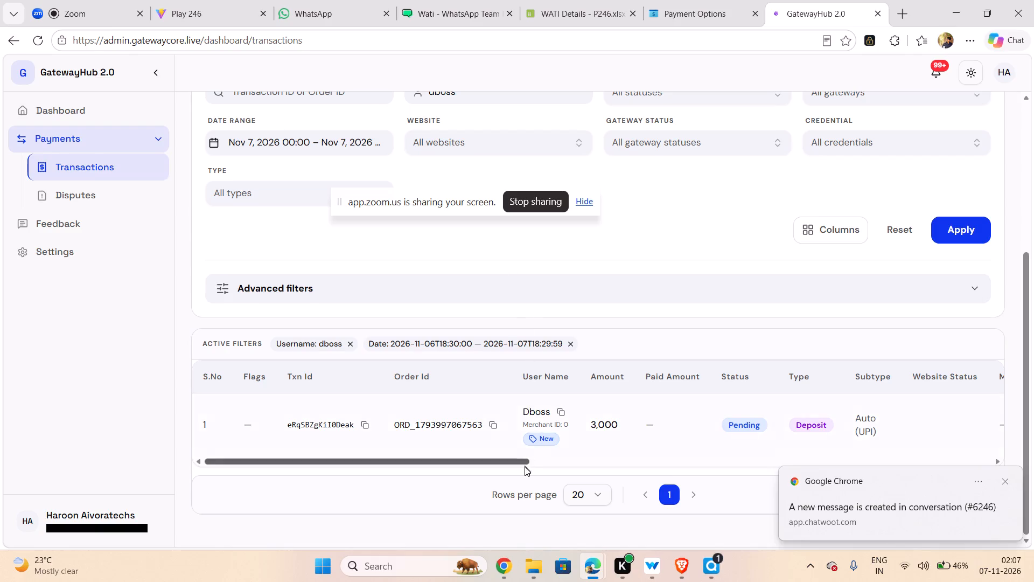
left_click_drag(520, 461, 652, 489)
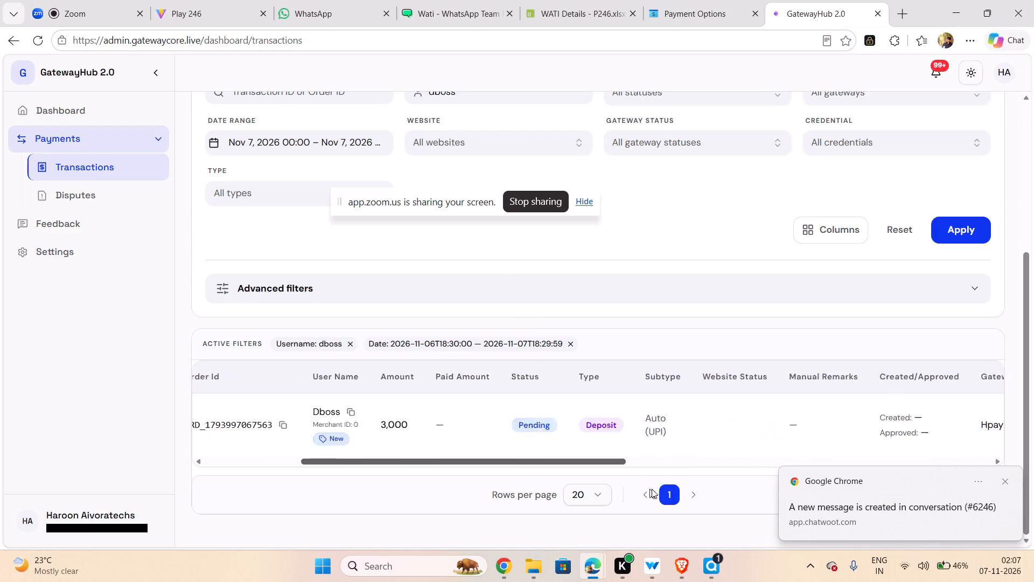
left_click_drag(652, 489, 462, 470)
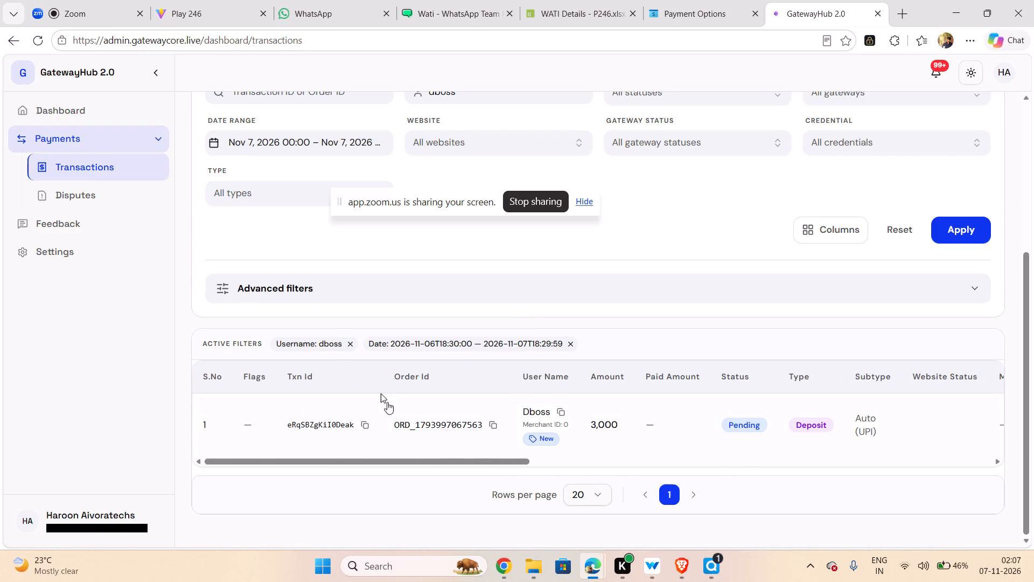
Switch to Chatwoot in Chrome and download the ₹3000 payment screenshot from the D Boss conversation.
left_click(507, 570)
scroll(477, 330, "down", 1)
left_click(397, 295)
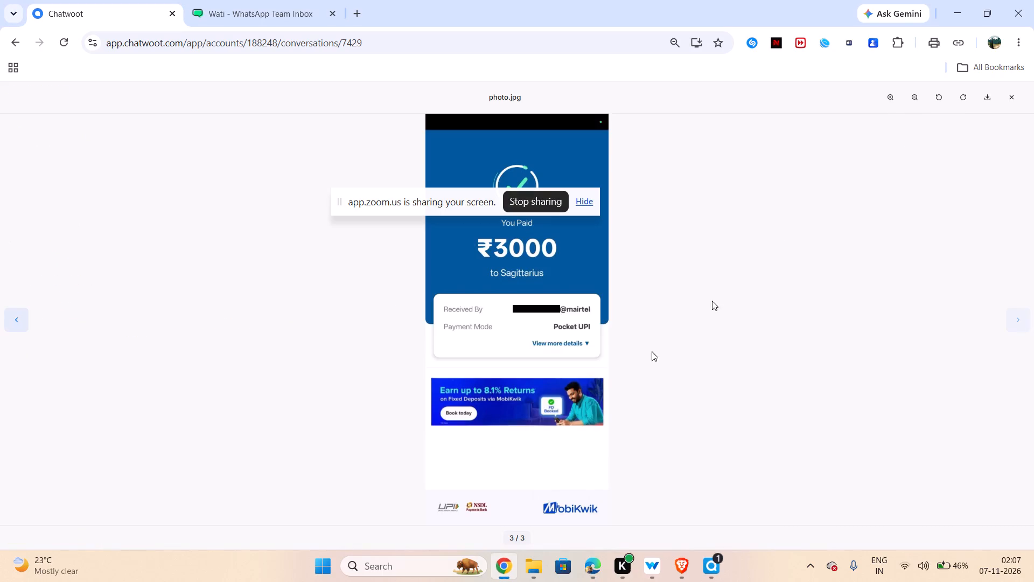
left_click(983, 99)
left_click(1017, 98)
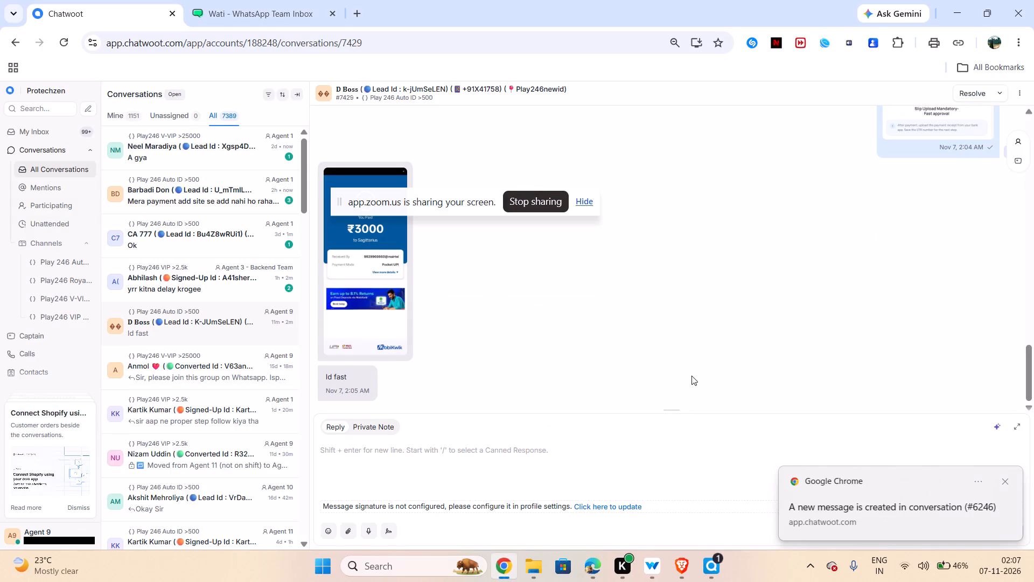
Send D Boss the reply "thoda sa wait kijiye sir ham payment verify kar rahe hai".
left_click(612, 465)
type("th")
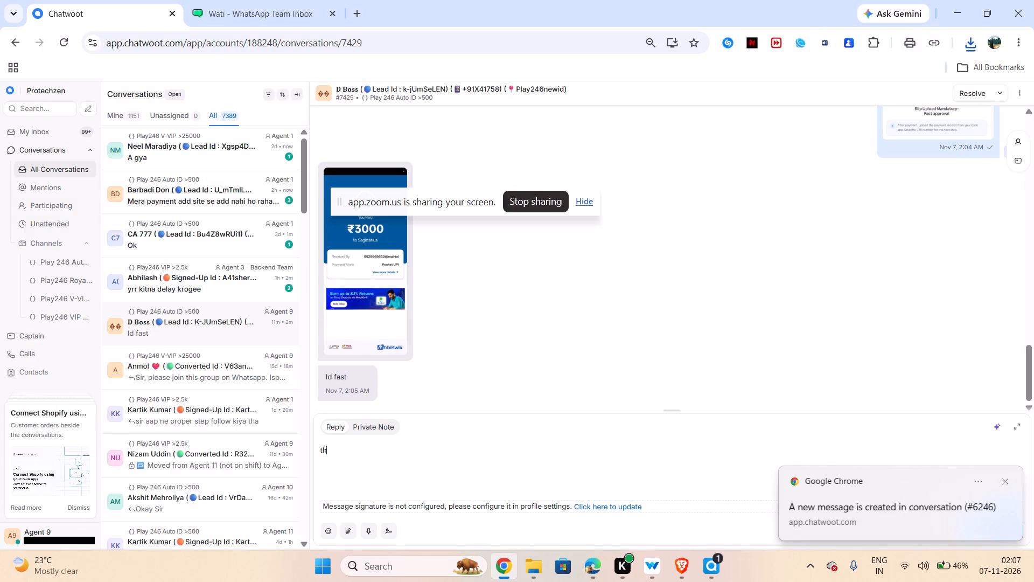
type("oda sa wait kijiye sir ham pay")
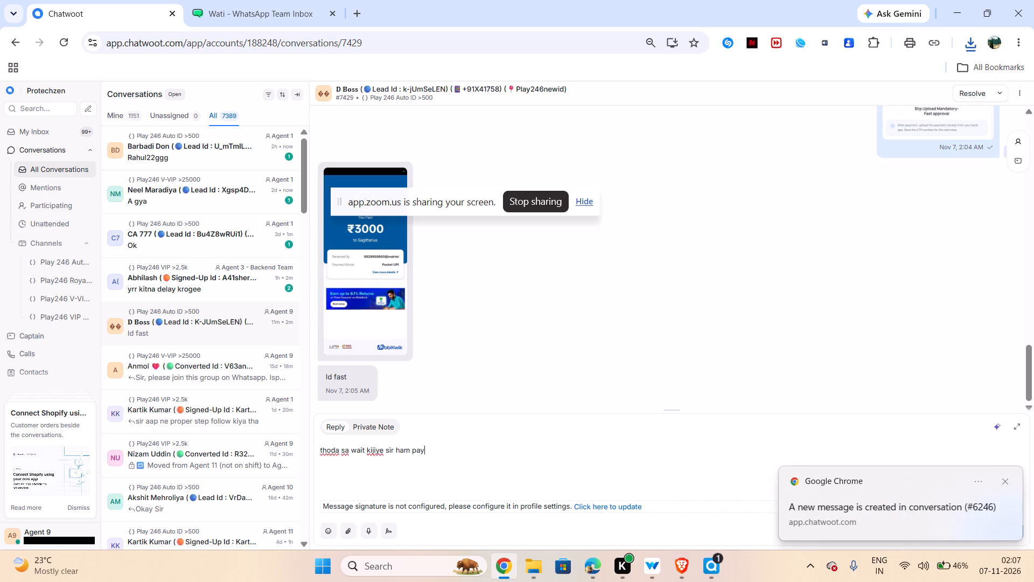
type("ment verify kar rahe hai")
key("Return")
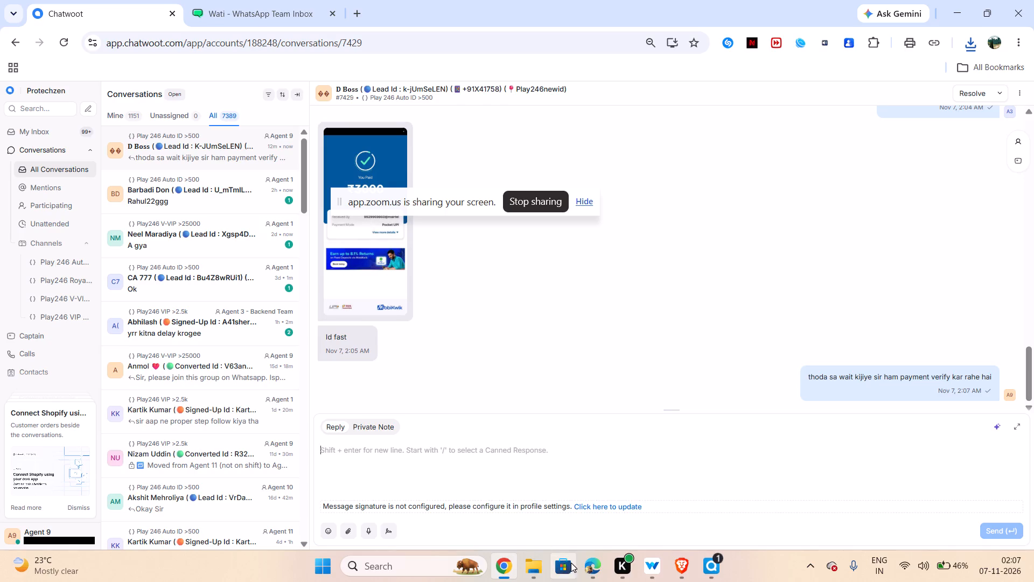
Switch back to GatewayHub in Edge and open the dispute form for the Dboss deposit.
left_click(555, 504)
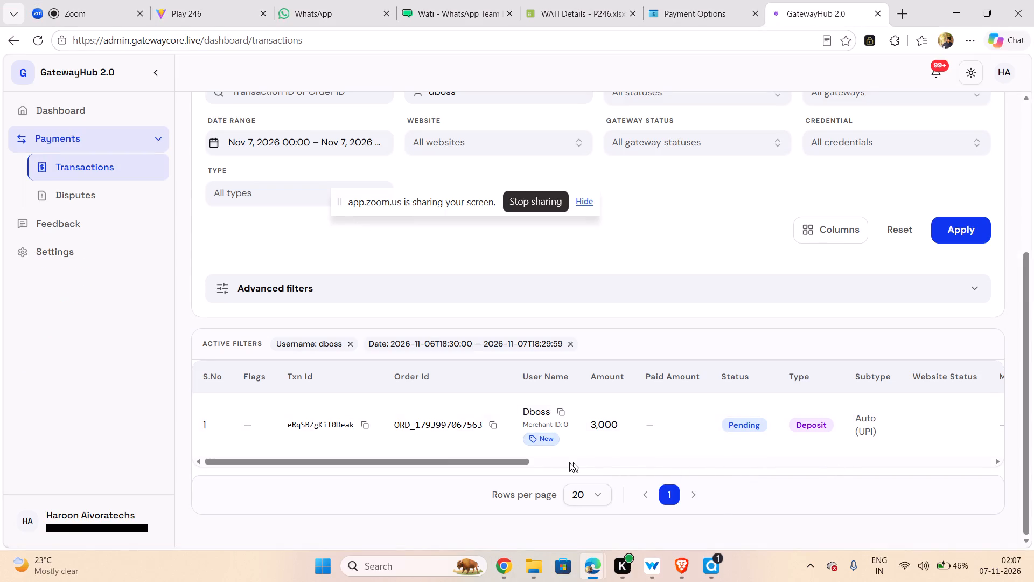
left_click_drag(545, 461, 808, 461)
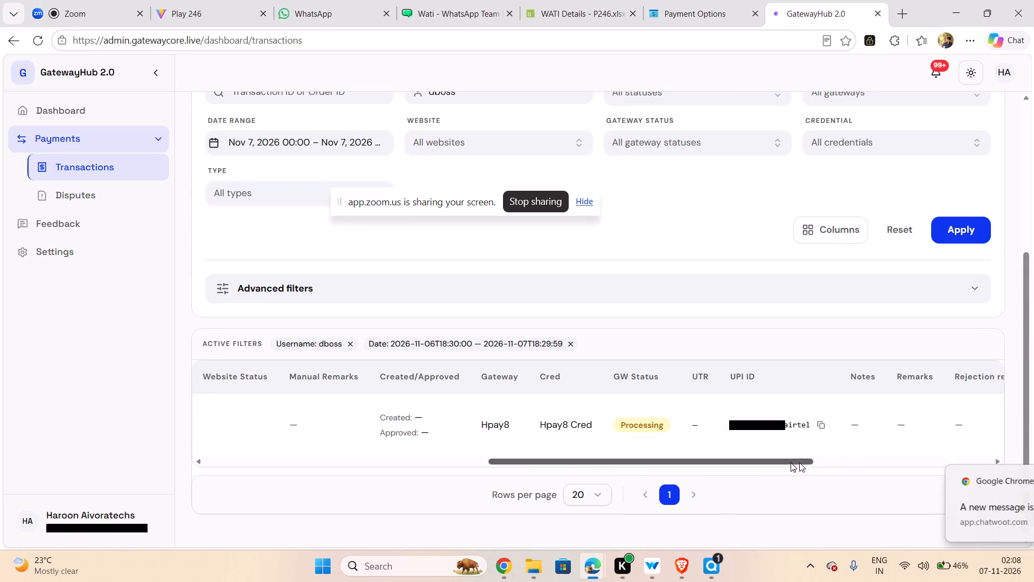
left_click_drag(868, 465, 937, 470)
left_click_drag(767, 460, 902, 453)
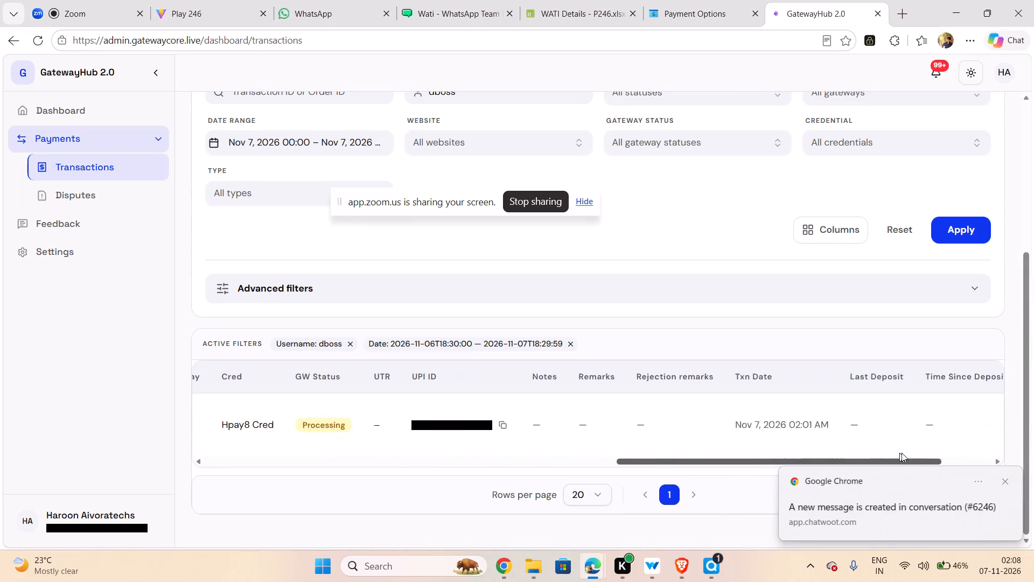
left_click_drag(902, 453, 961, 450)
left_click(939, 431)
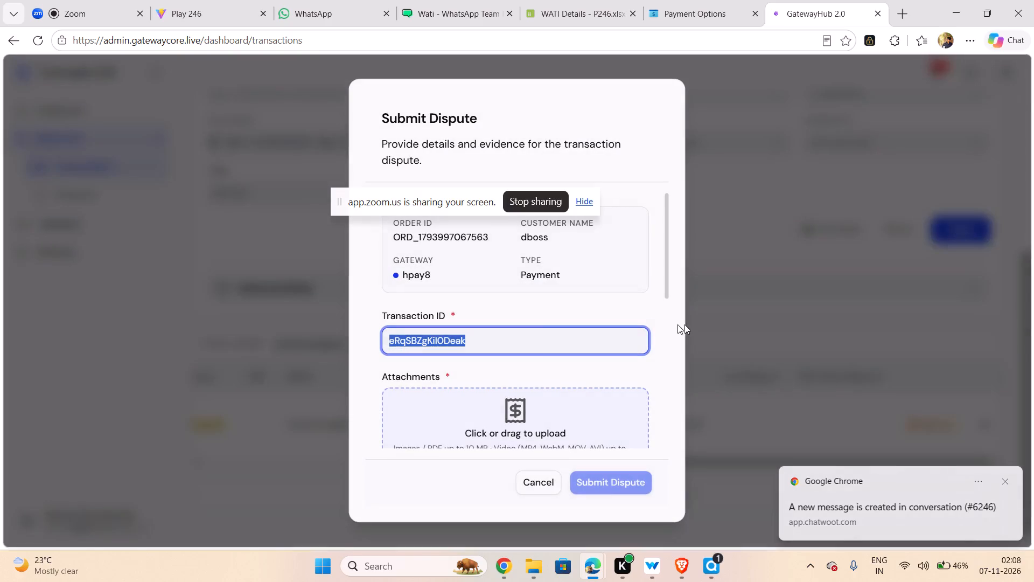
Attach the file photo (30) from Downloads to the dispute, moving the screen-sharing bar out of the way.
left_click(529, 406)
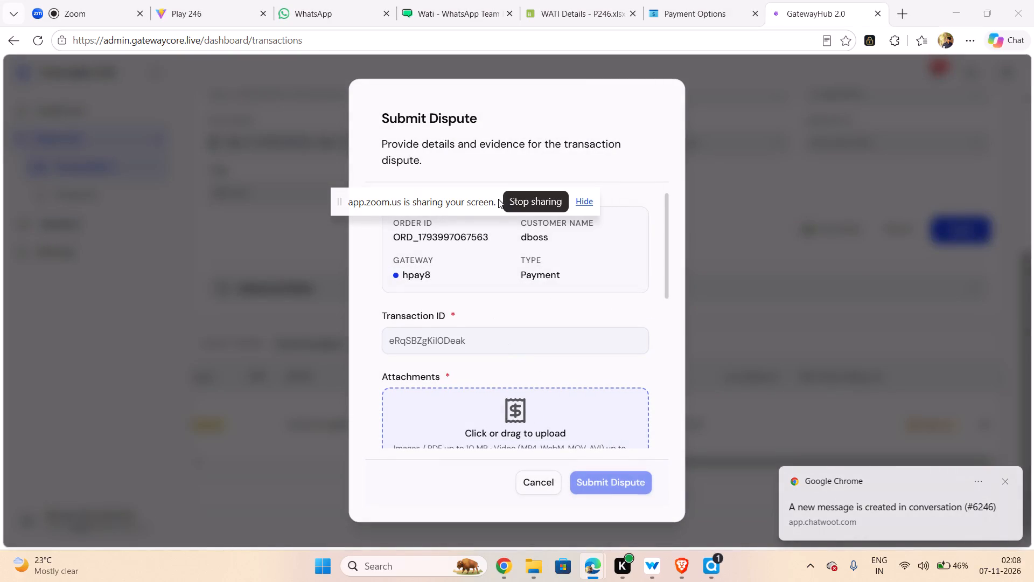
left_click_drag(471, 206, 833, 155)
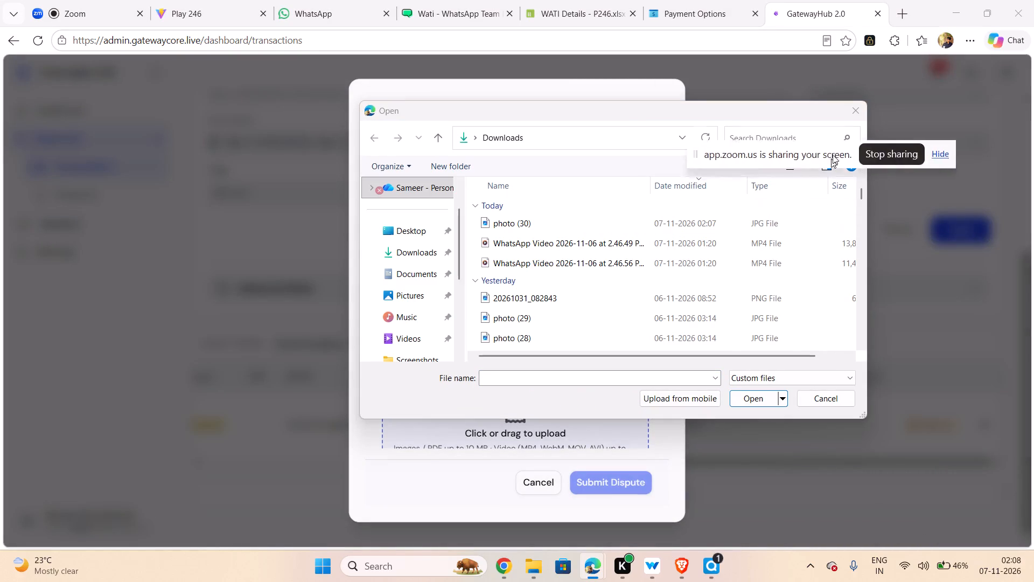
left_click_drag(833, 155, 885, 78)
left_click(577, 224)
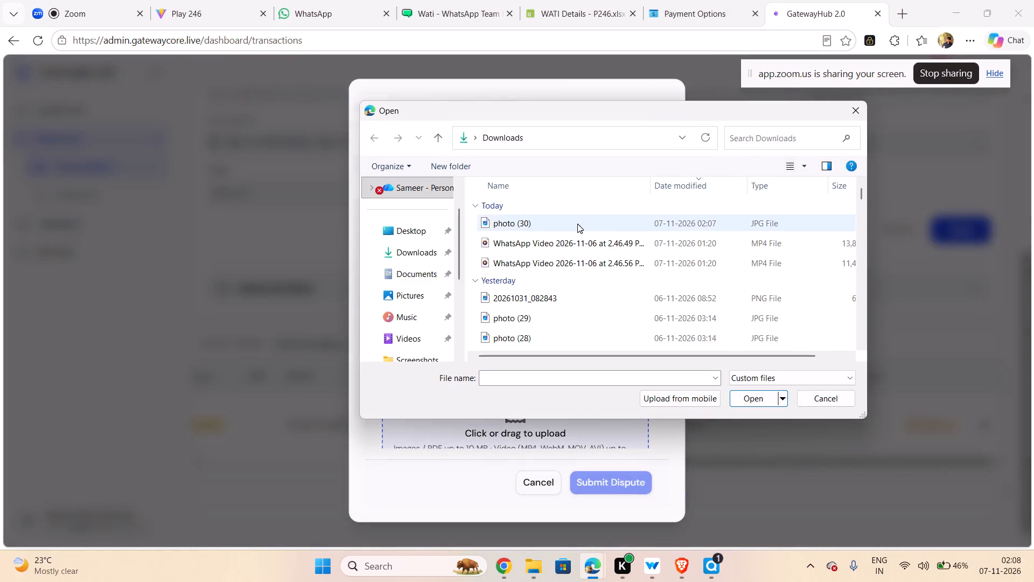
left_click(749, 400)
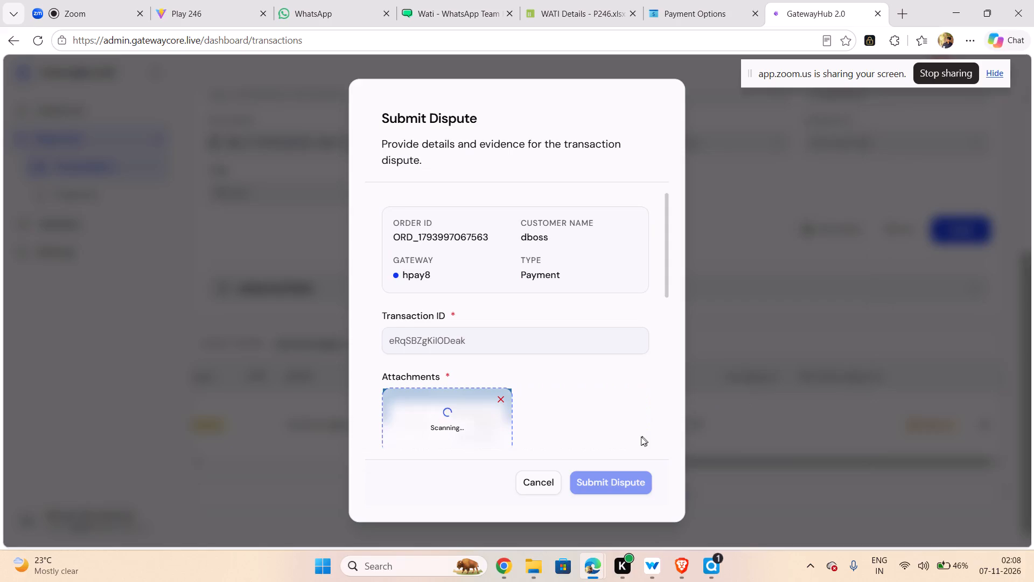
Review the dispute form's attachment and remaining fields, including UTR, slip date/time, dispute category and remarks.
scroll(554, 366, "down", 3)
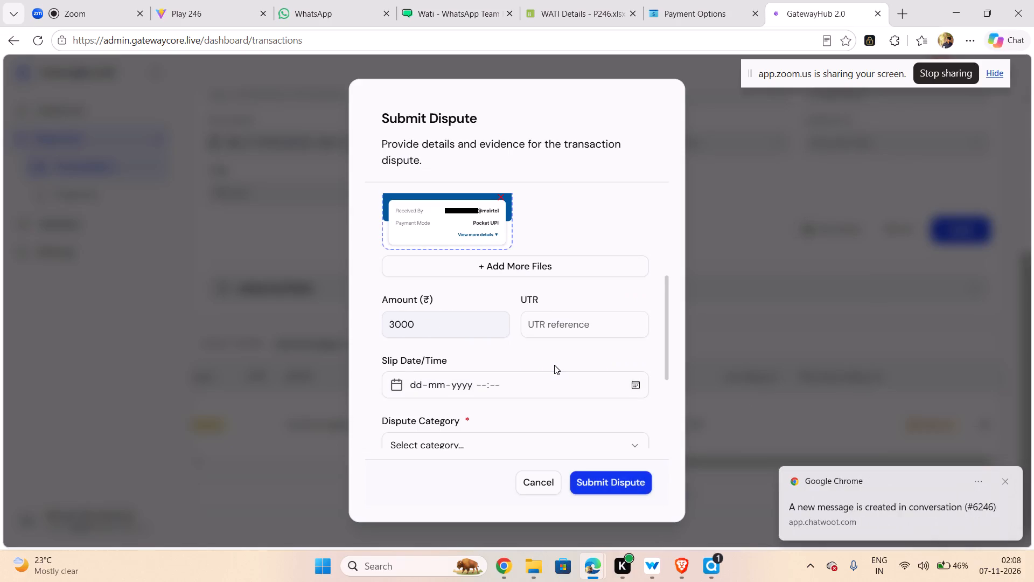
scroll(554, 365, "up", 2)
scroll(554, 365, "down", 3)
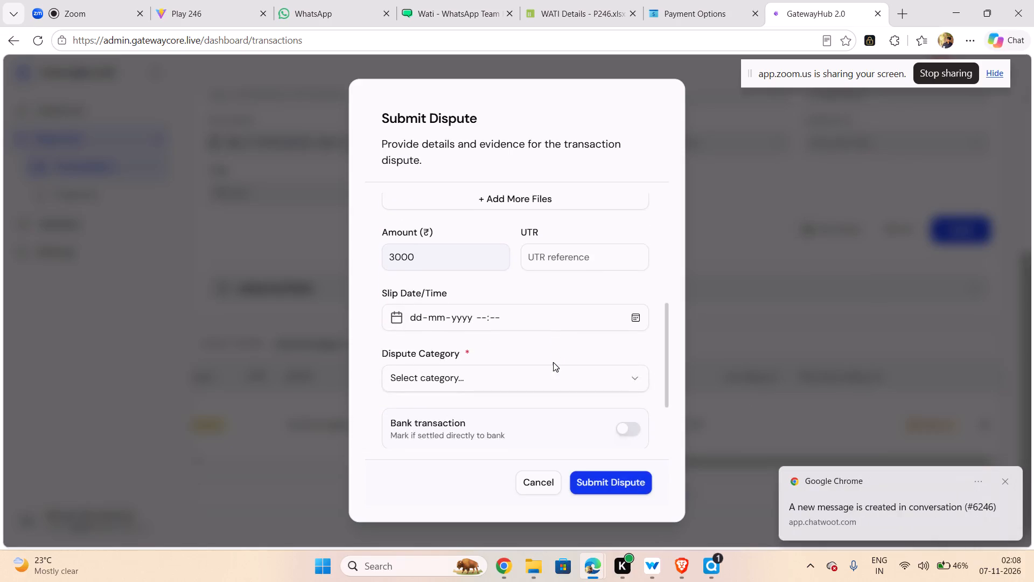
scroll(553, 362, "down", 4)
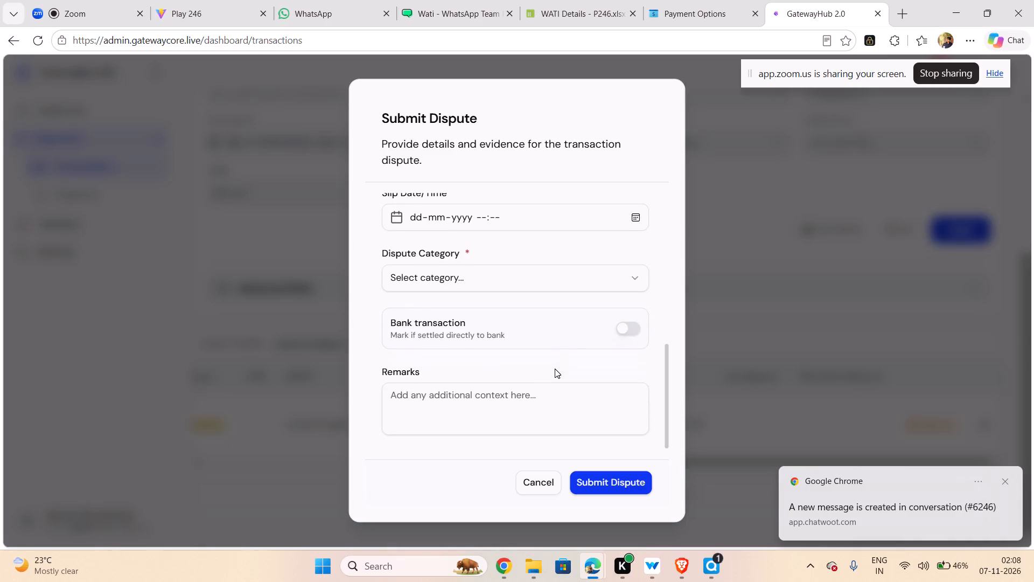
scroll(592, 390, "up", 3)
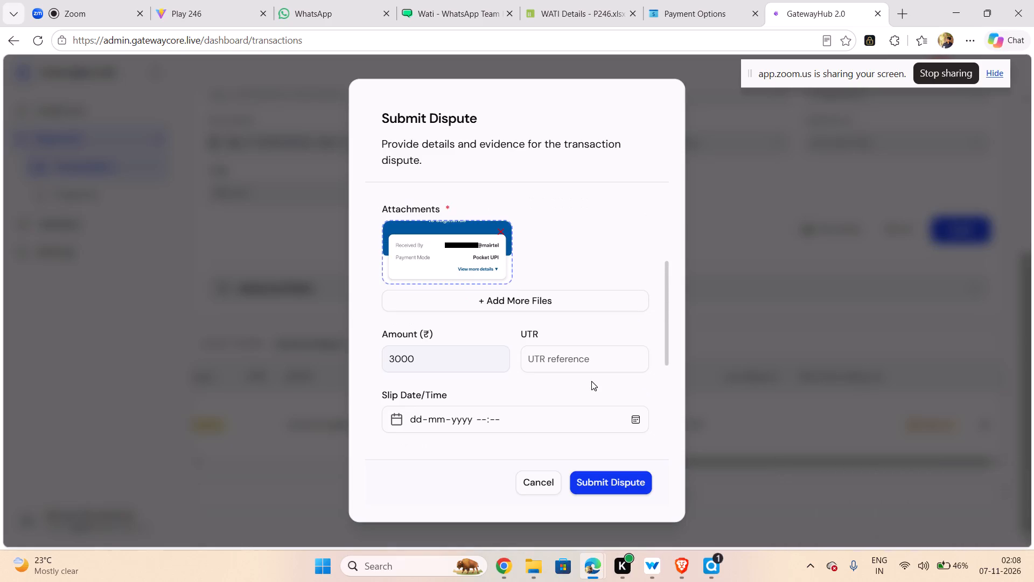
Switch to Chatwoot in Chrome and send D Boss the reply "sir ji ap view more par click kariye and screen shot bhejiye".
left_click(510, 569)
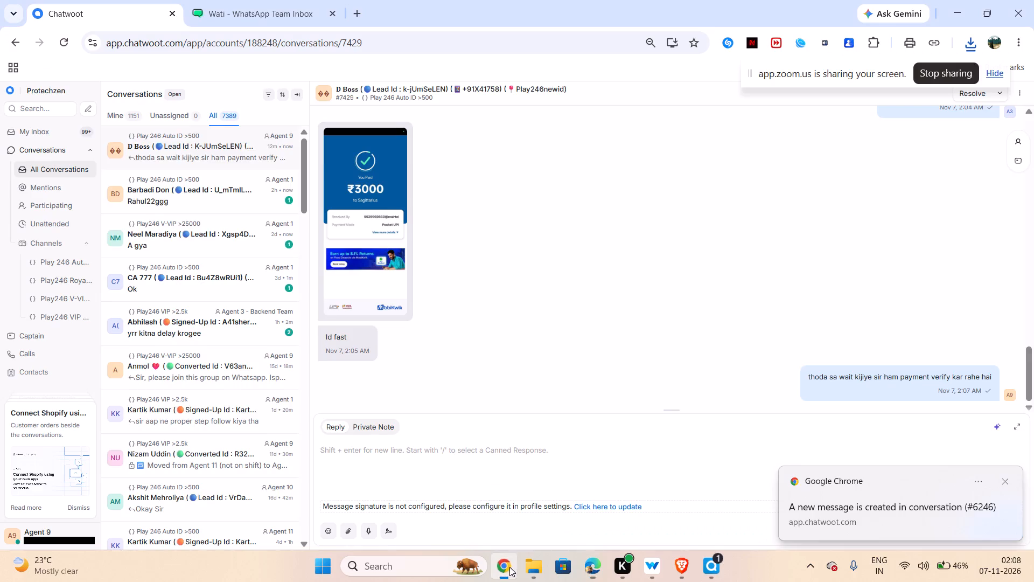
scroll(465, 428, "down", 2)
scroll(497, 320, "down", 2)
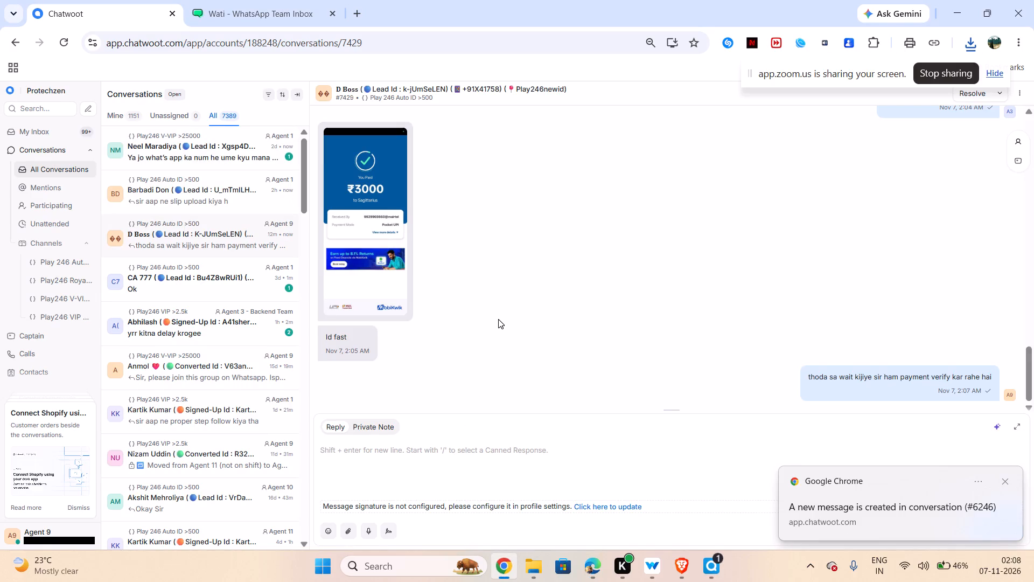
scroll(510, 345, "down", 2)
left_click(545, 460)
type("sir ji")
key("space")
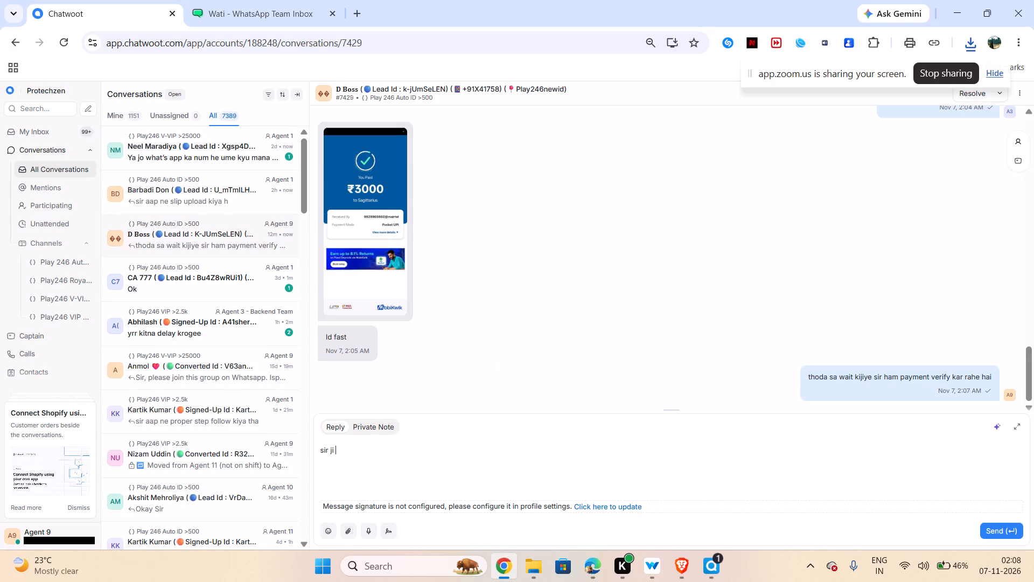
type("ap vi")
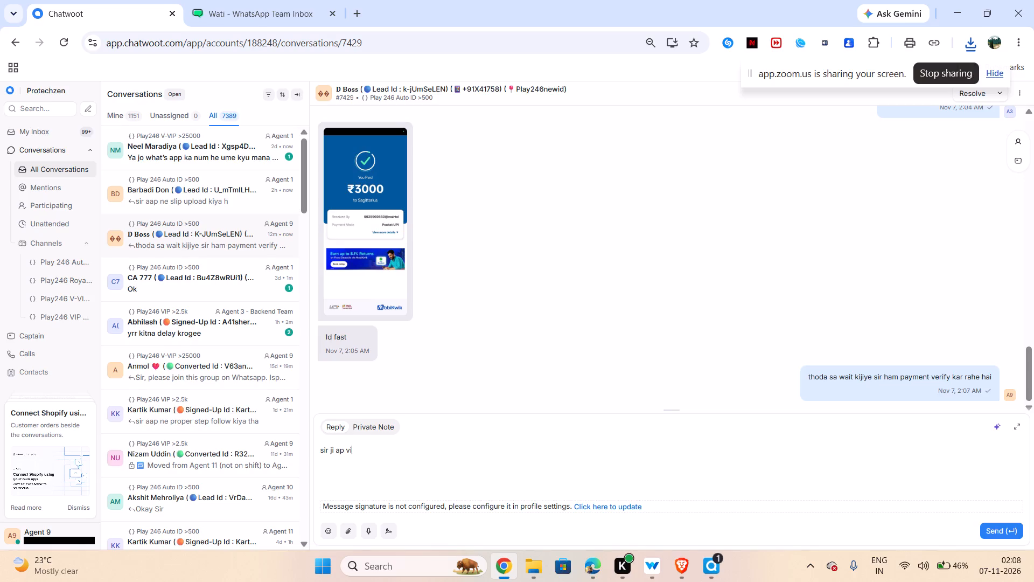
type("ew mir")
key("BackSpace")
key("BackSpace")
type("ore oa")
key("BackSpace")
key("BackSpace")
type("par click kariye and s")
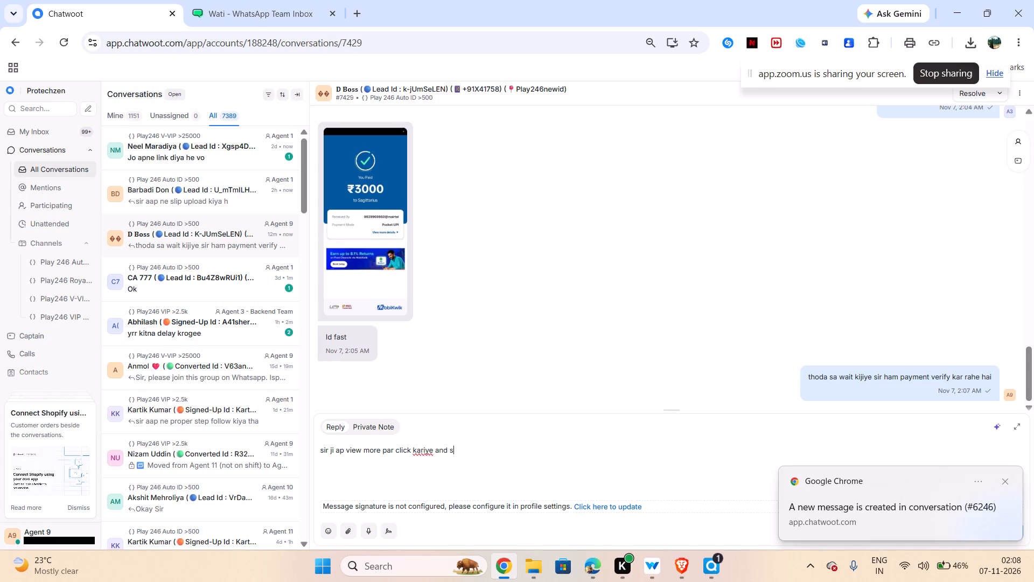
type("creen shot bhejiye")
key("Return")
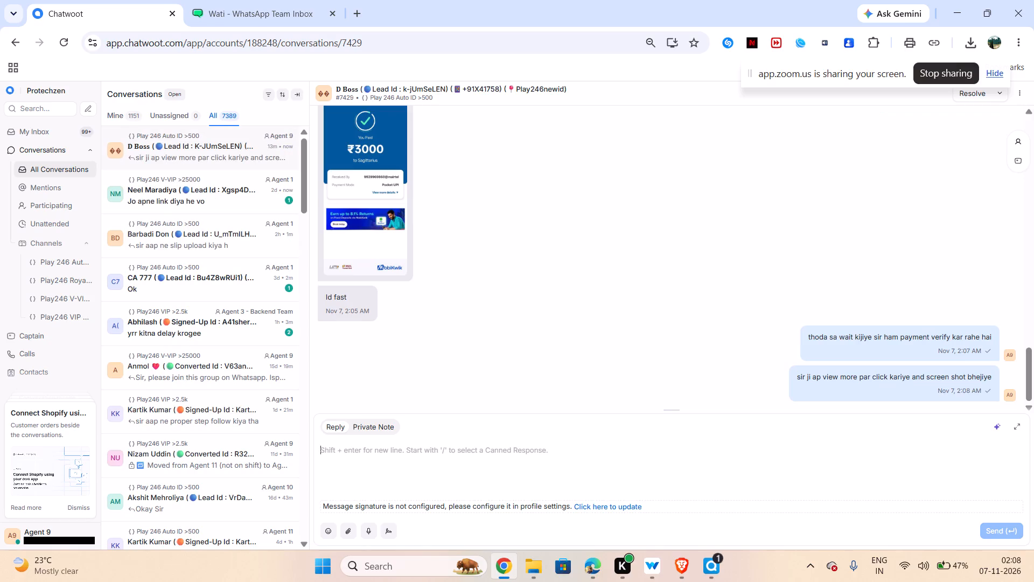
Send D Boss the follow-up message "apne jo slip bheji hai usme kuch show nai ho raha hai".
type("apki slip")
key("space")
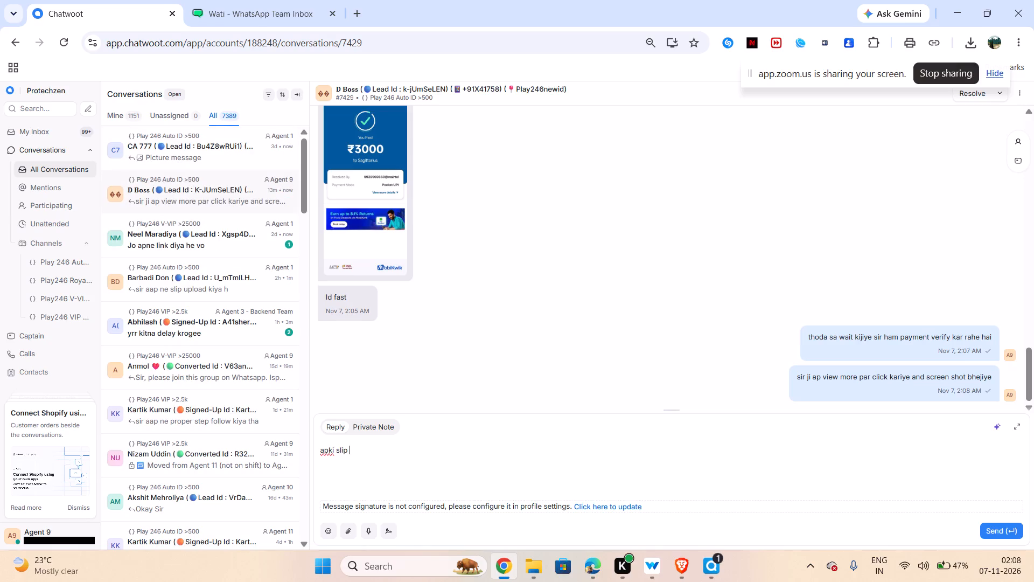
key("BackSpace")
key("BackSpace")
key("BackSpace")
key("BackSpace")
key("BackSpace")
key("BackSpace")
key("BackSpace")
key("BackSpace")
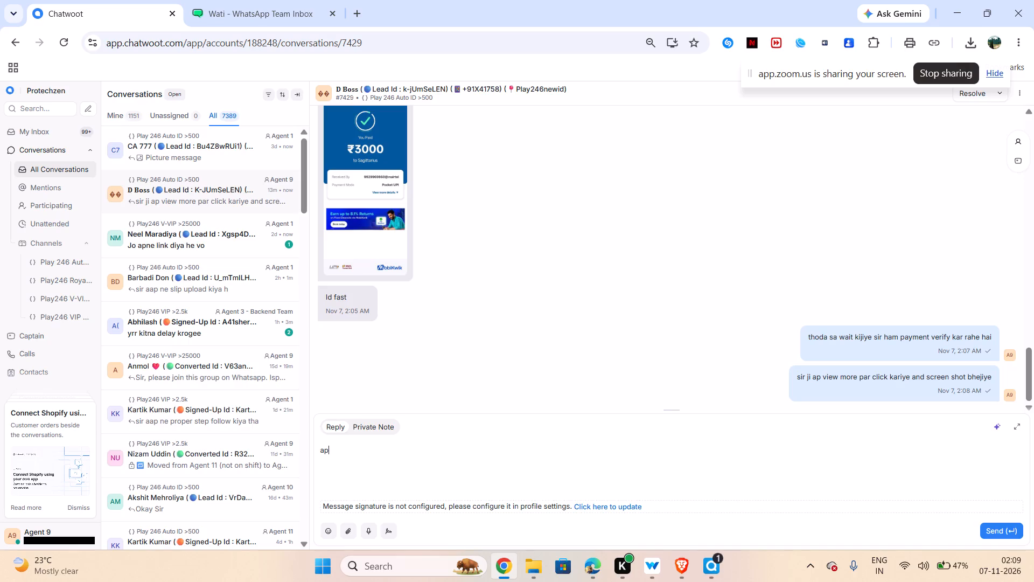
type("ne jo slip bheji hai usme kuch show nai ho")
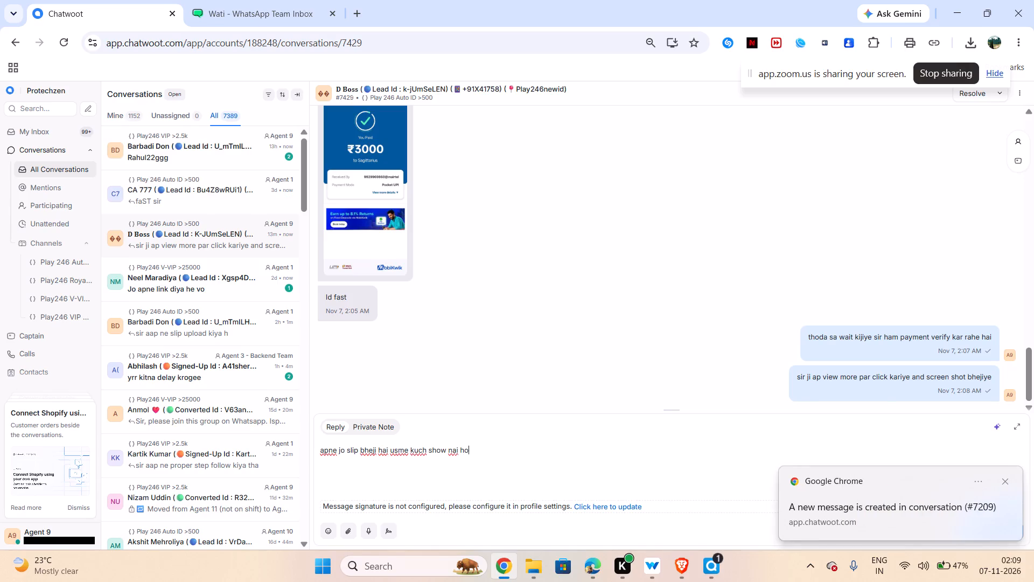
key("space")
type("rah")
key("space")
key("BackSpace")
type("a hai")
key("Return")
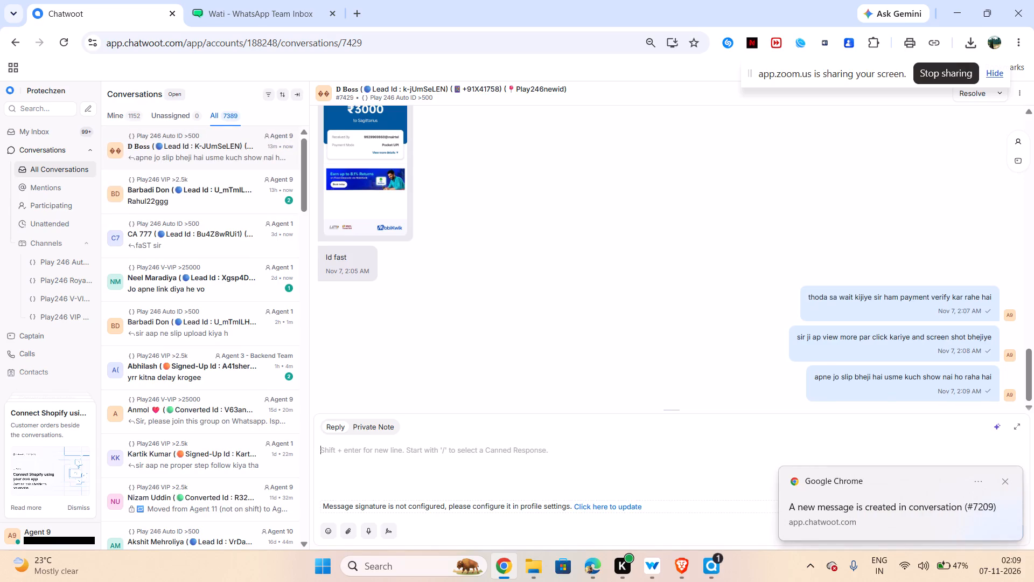
Open conversation #7209 and read its newest messages, the payment slip and the earlier chat history.
left_click(164, 205)
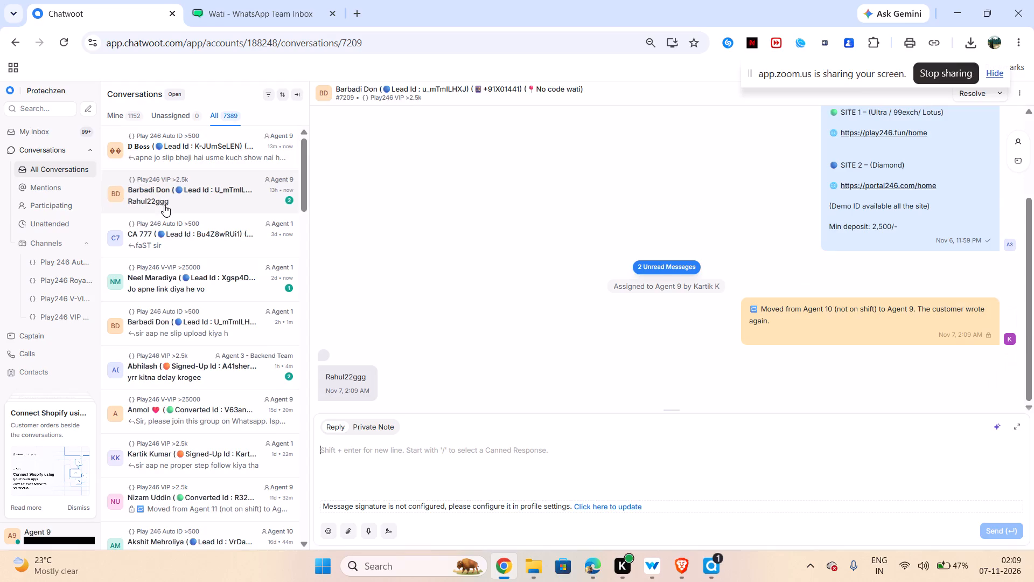
scroll(324, 296, "down", 3)
scroll(480, 355, "up", 1)
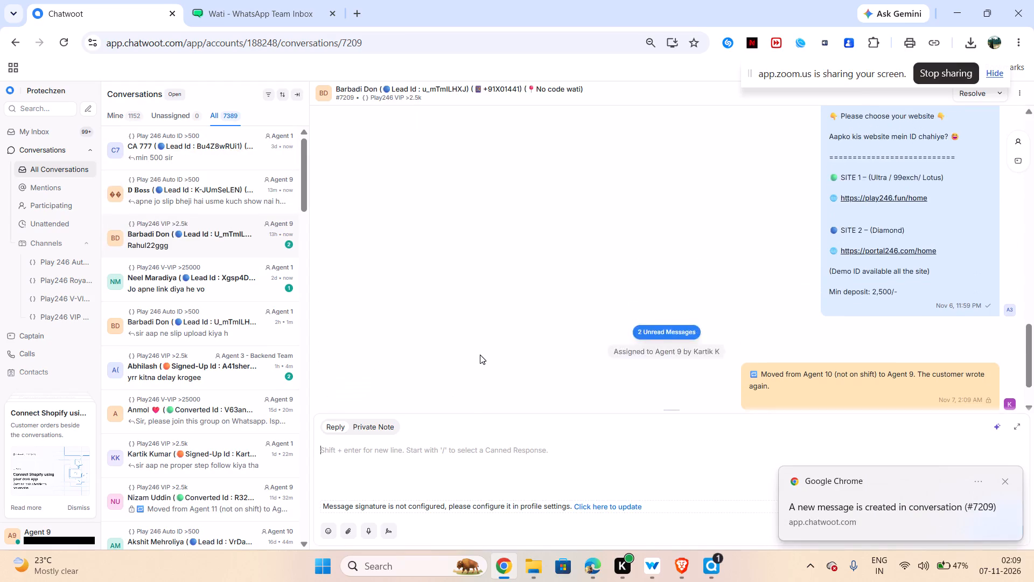
scroll(480, 355, "down", 9)
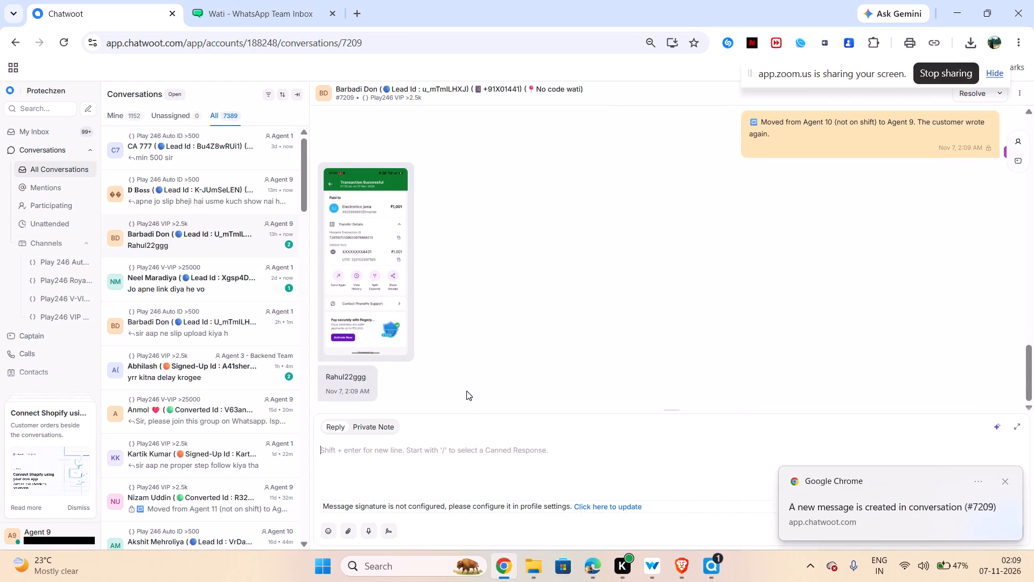
scroll(410, 366, "up", 7)
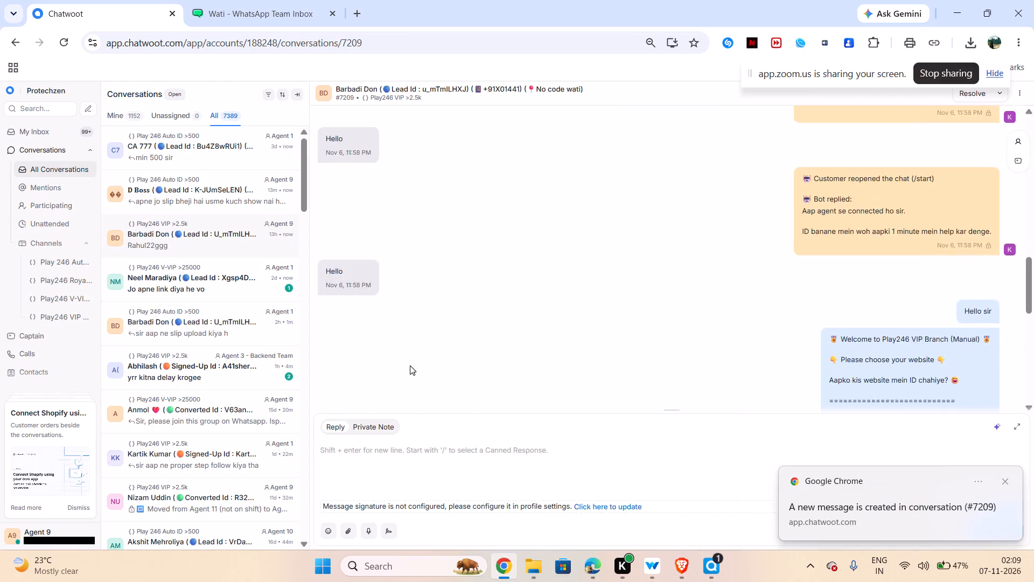
scroll(409, 365, "up", 12)
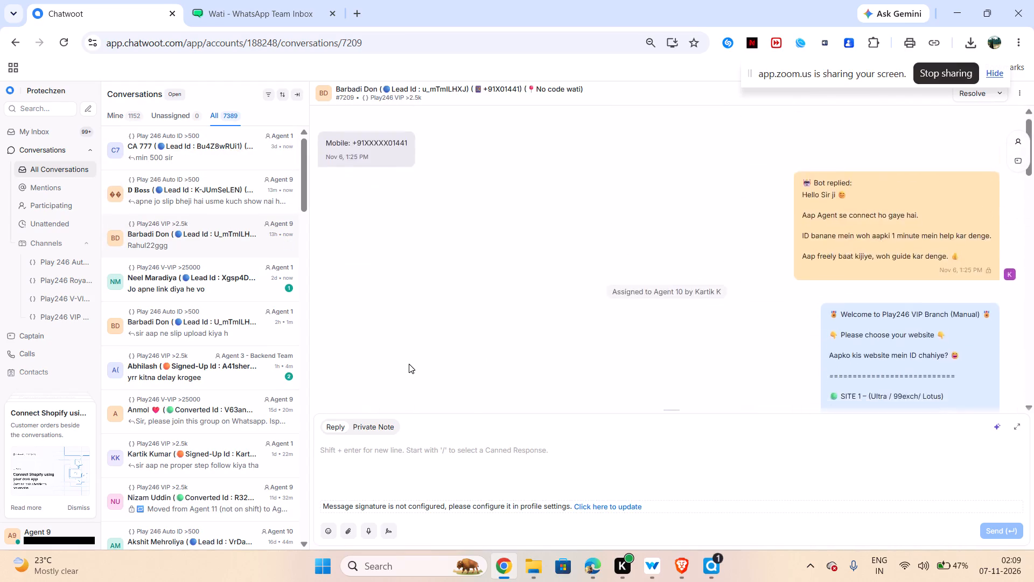
Send conversation #7209 the reply "sir ji bataiye ham apki kaise help kar sakte hai?" after reading its newest messages.
scroll(409, 364, "up", 2)
scroll(409, 364, "down", 15)
scroll(414, 357, "down", 6)
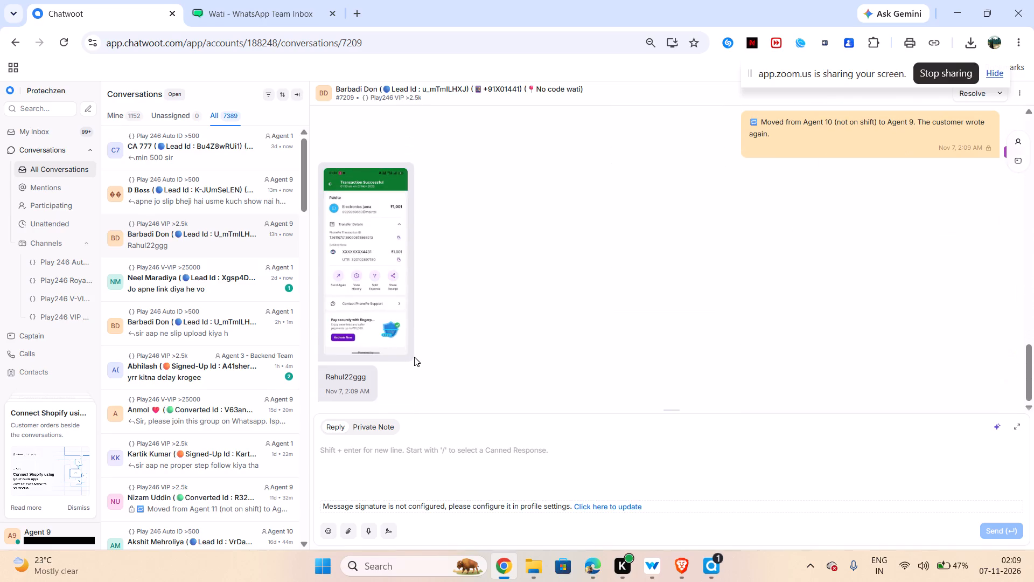
scroll(414, 356, "down", 2)
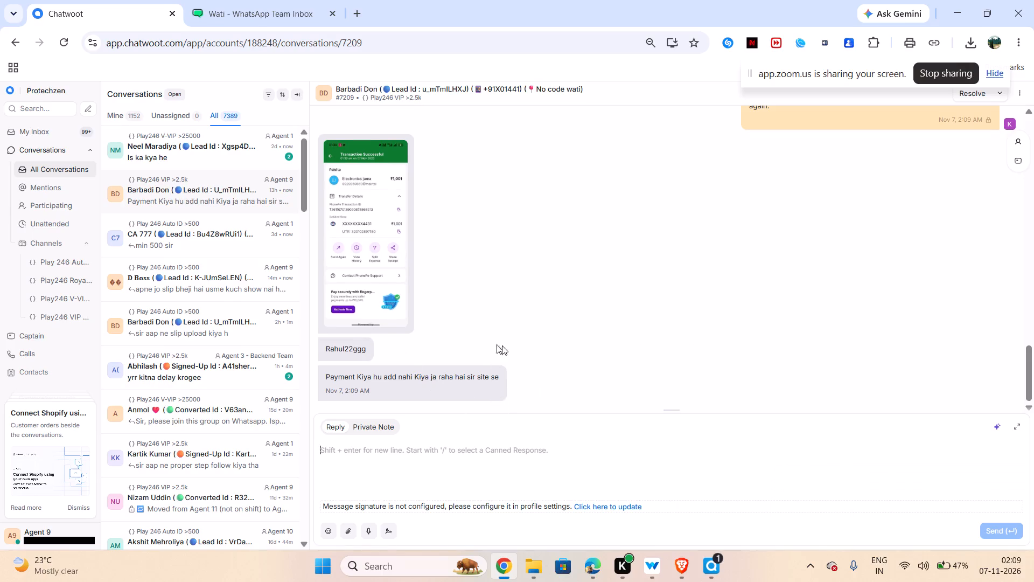
left_click(461, 438)
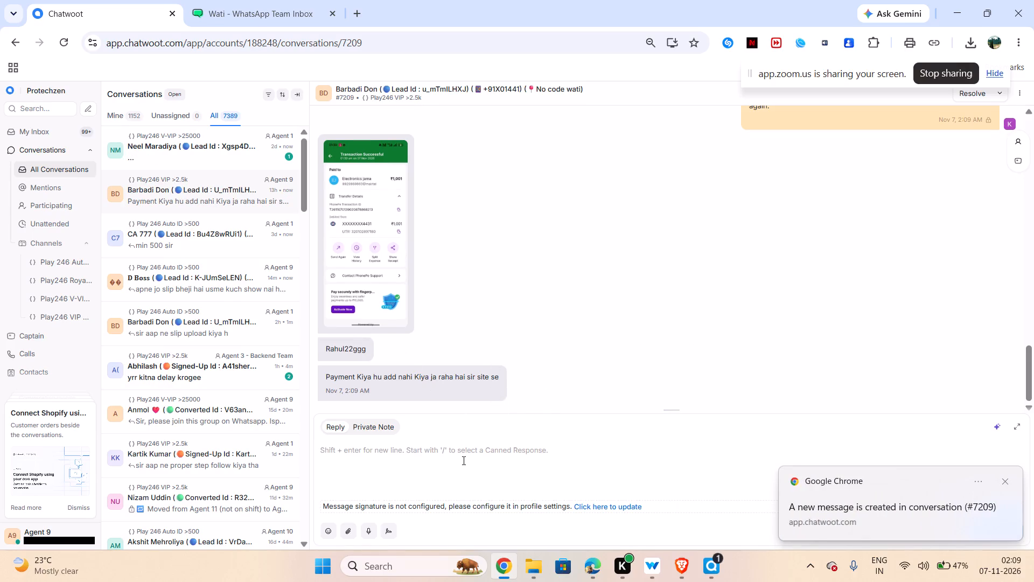
left_click(463, 460)
type("sir ji bataiye")
key("space")
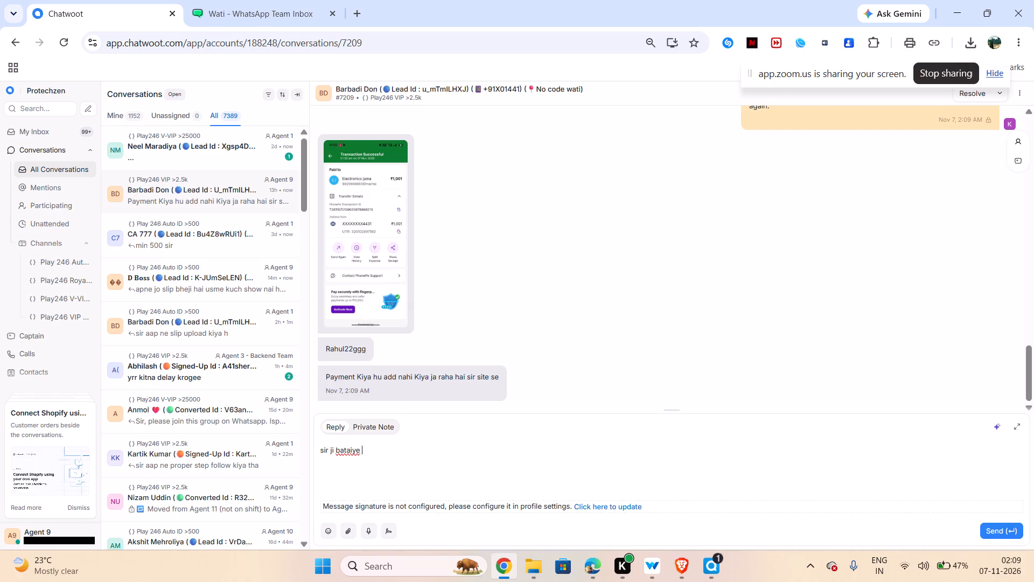
type("ham")
key("space")
type("apki kaise hel")
key("space")
key("BackSpace")
type("p kar sakte hai")
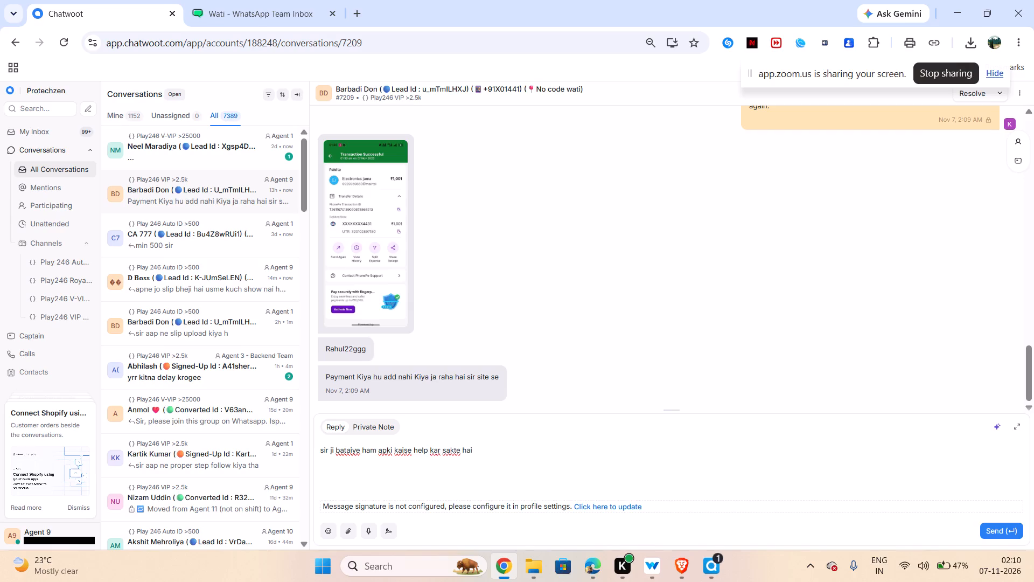
key("shift+question")
key("Return")
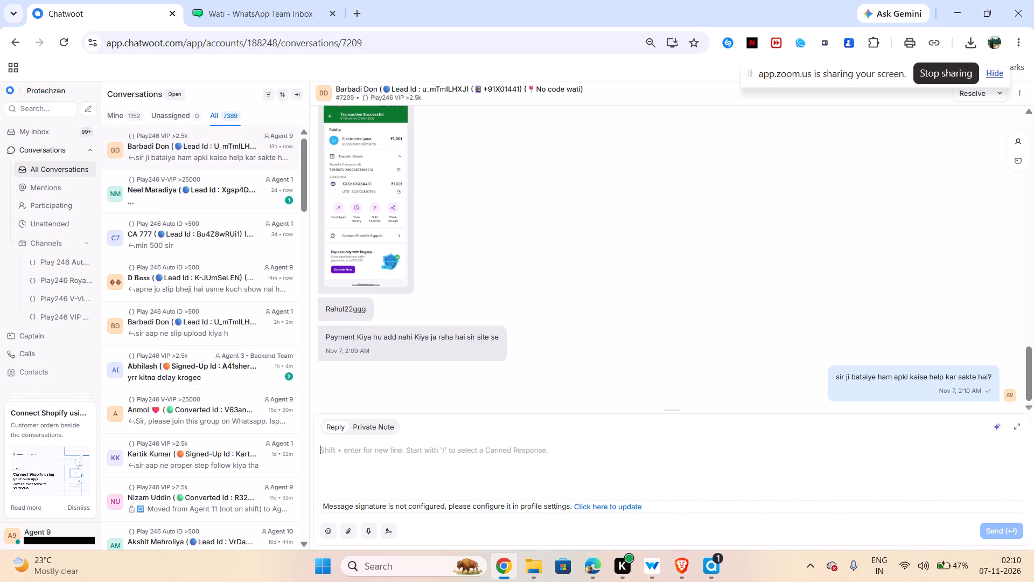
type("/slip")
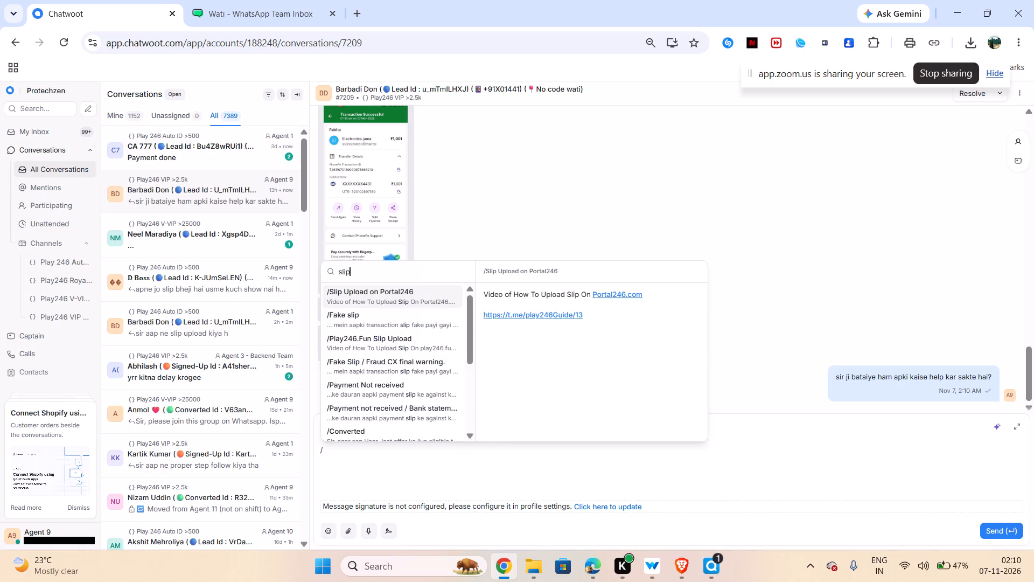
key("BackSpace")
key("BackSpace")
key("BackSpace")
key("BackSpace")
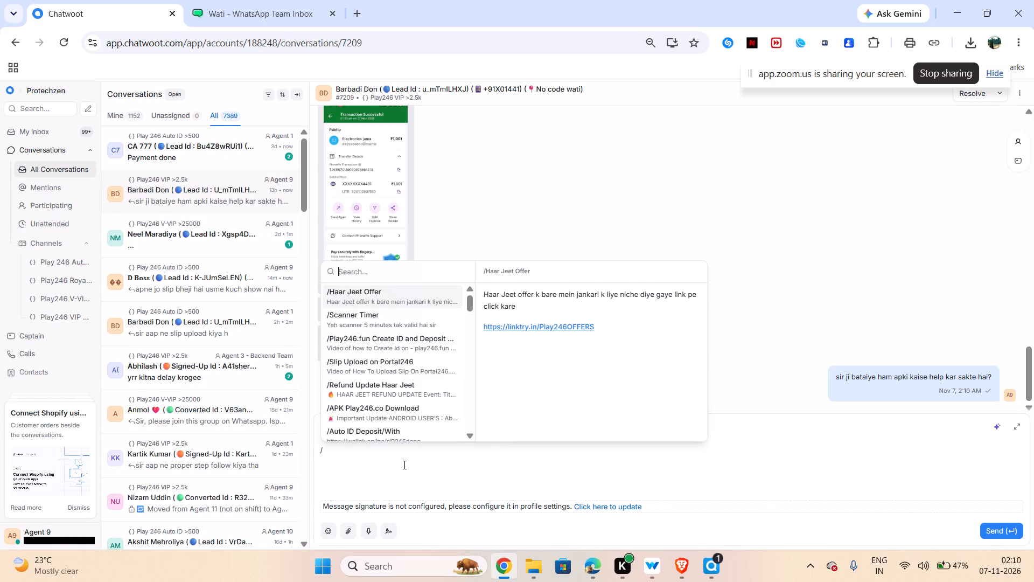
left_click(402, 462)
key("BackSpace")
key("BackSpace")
scroll(422, 361, "up", 3)
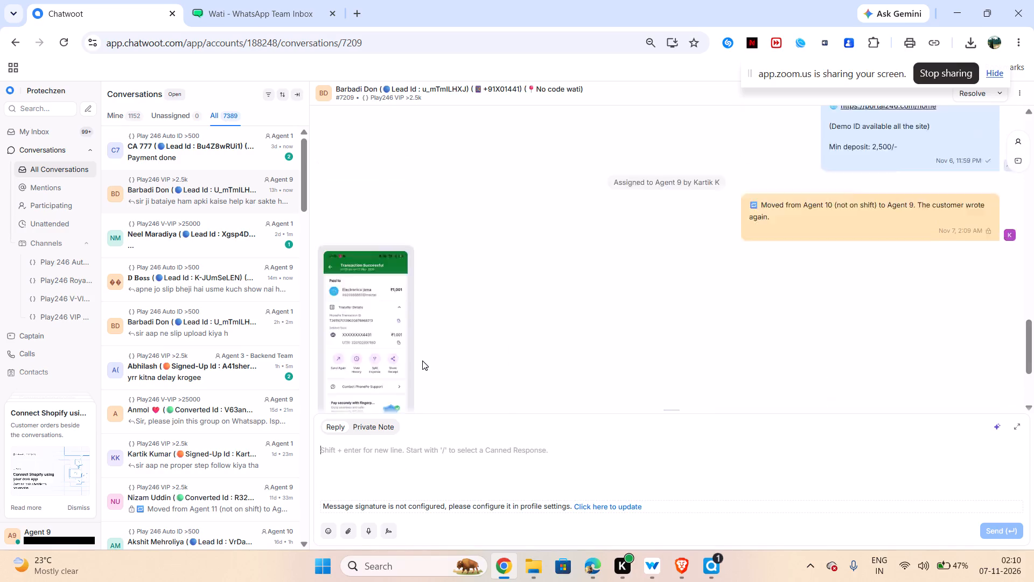
scroll(421, 348, "up", 4)
scroll(421, 348, "down", 7)
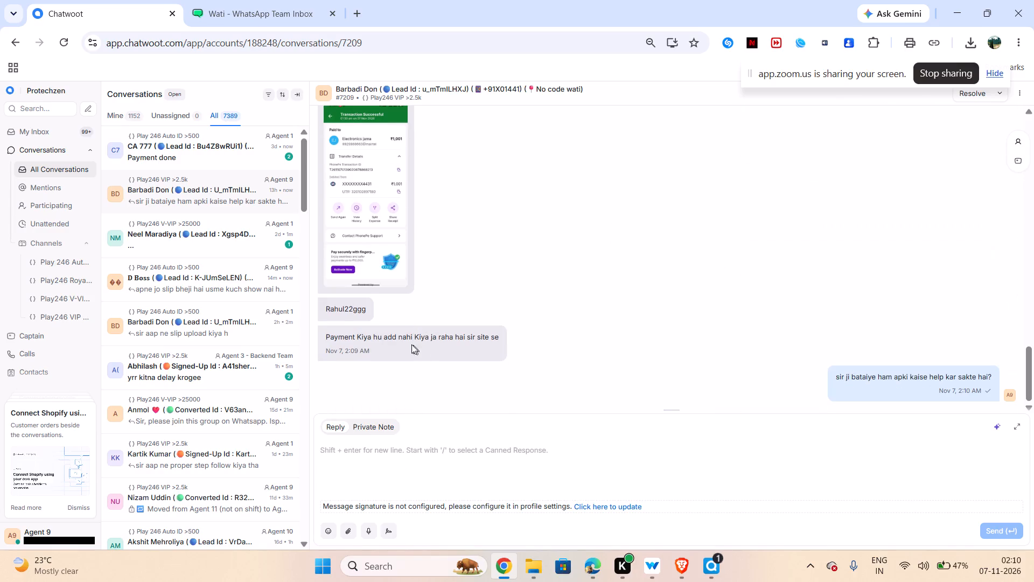
double_click(332, 306)
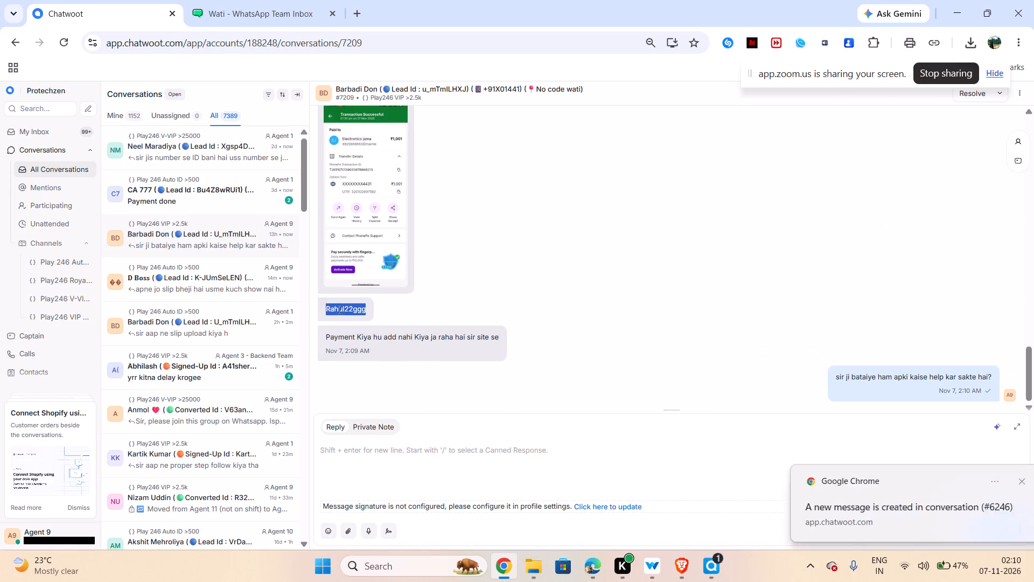
key("ctrl+c")
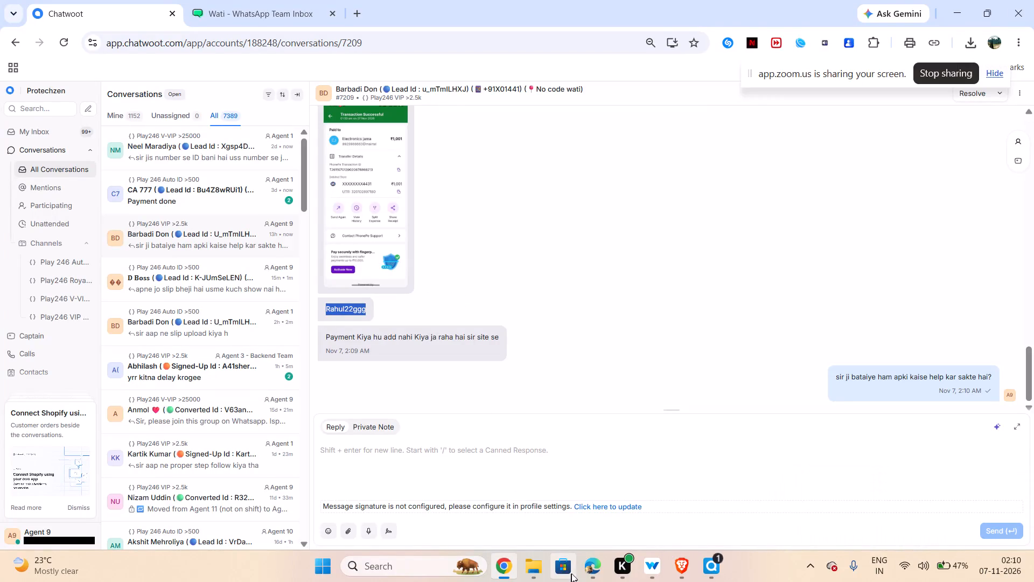
Switch to GatewayHub in Edge, cancel the ₹3000 dispute form and bring the transaction's first columns back into view.
left_click(572, 537)
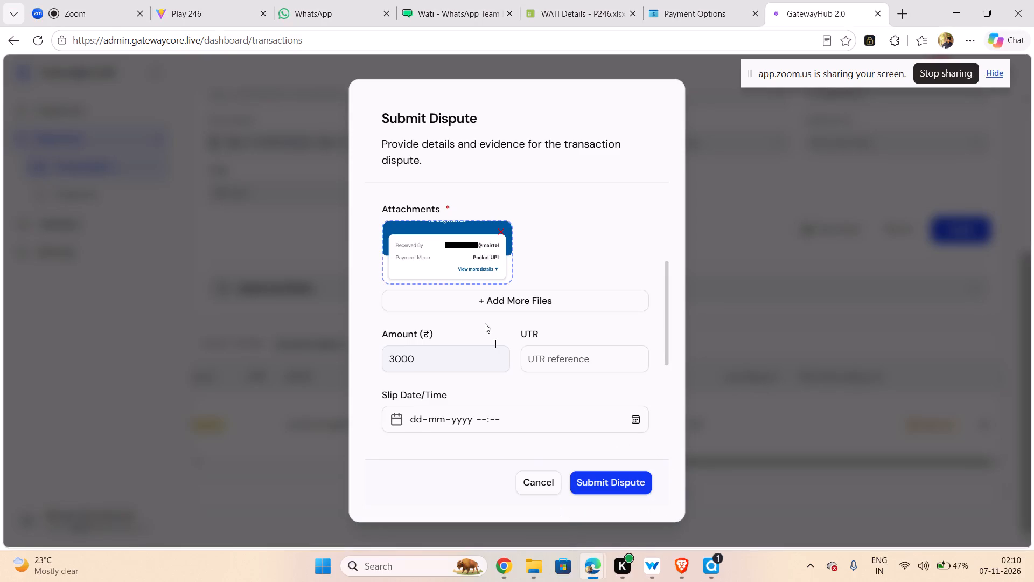
left_click(542, 483)
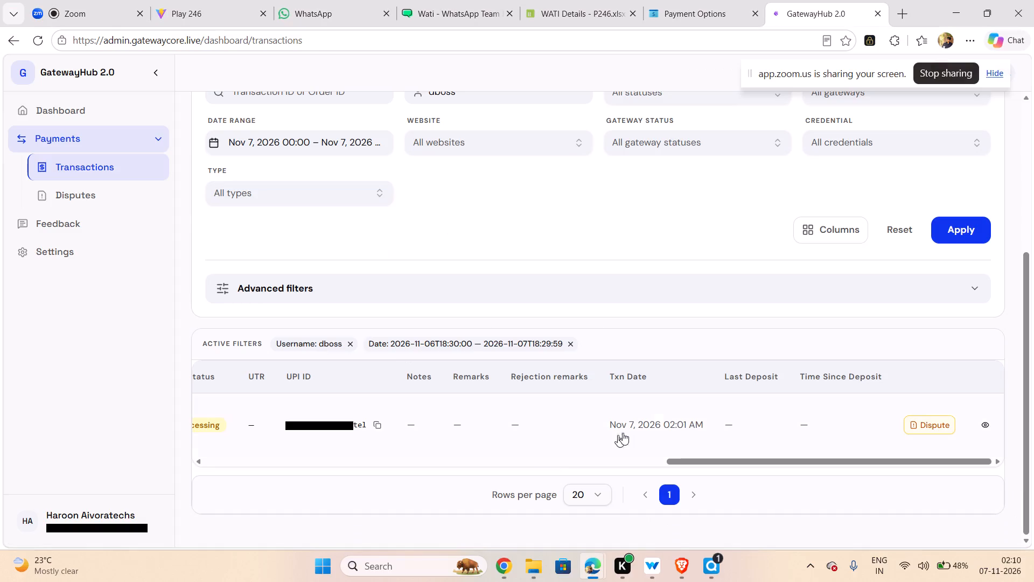
left_click_drag(686, 463, 252, 466)
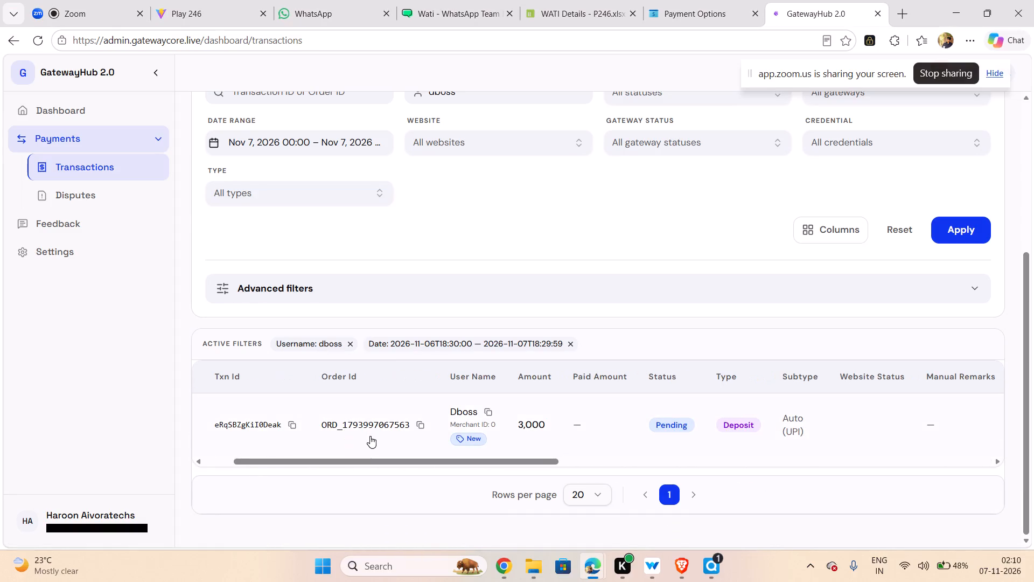
left_click(175, 0)
scroll(94, 460, "down", 3)
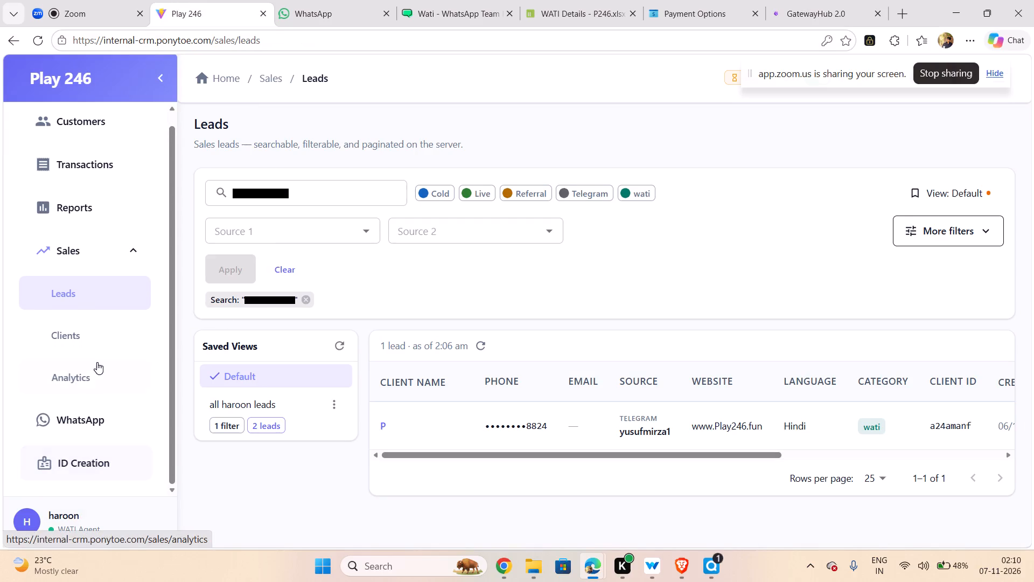
left_click(93, 341)
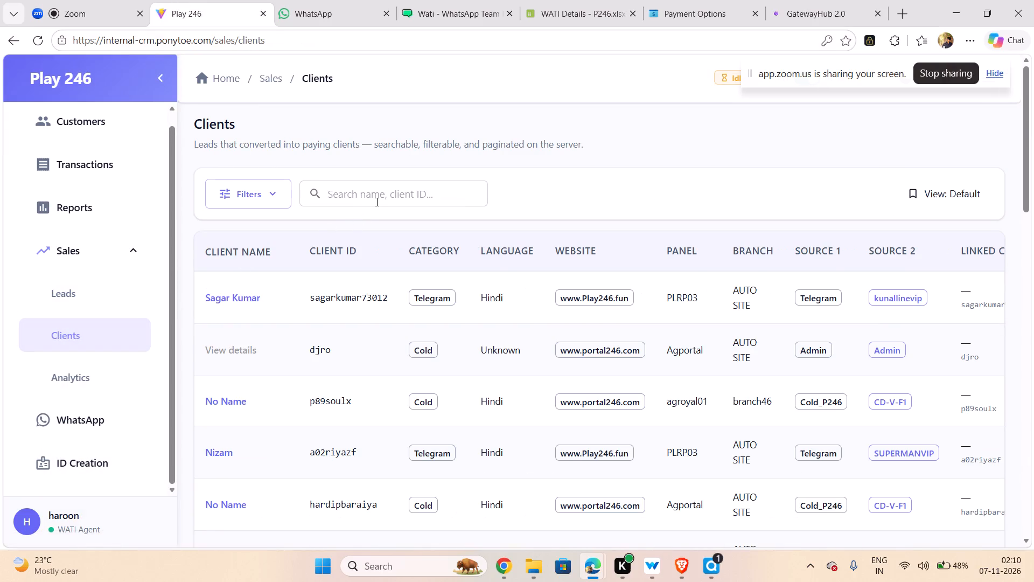
left_click(376, 202)
key("ctrl+v")
left_click(214, 229)
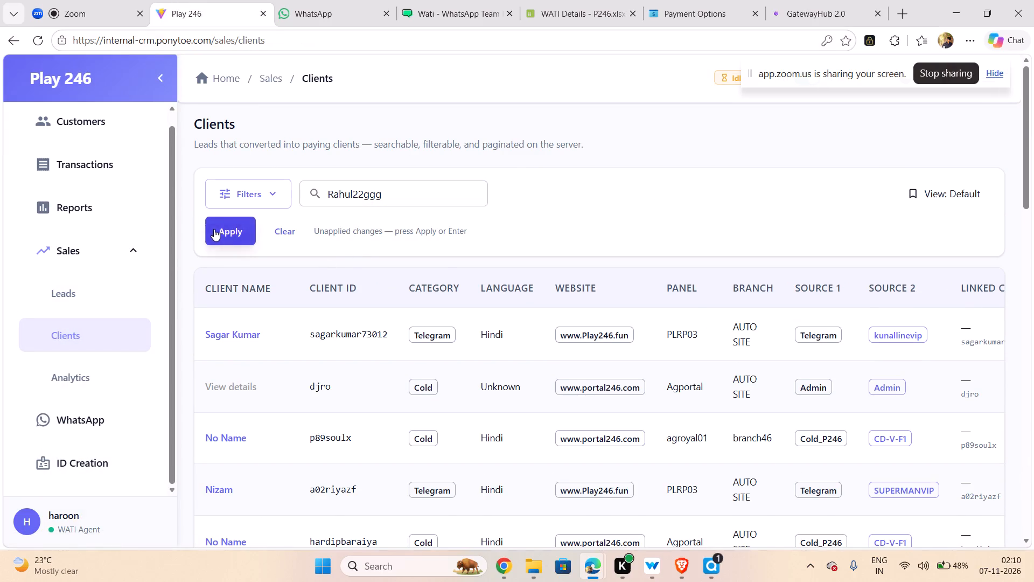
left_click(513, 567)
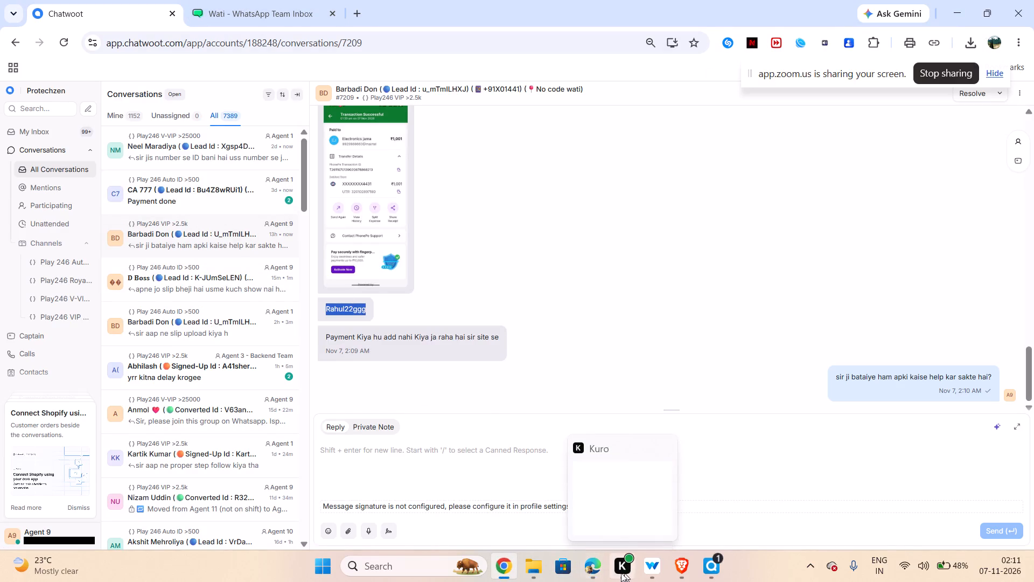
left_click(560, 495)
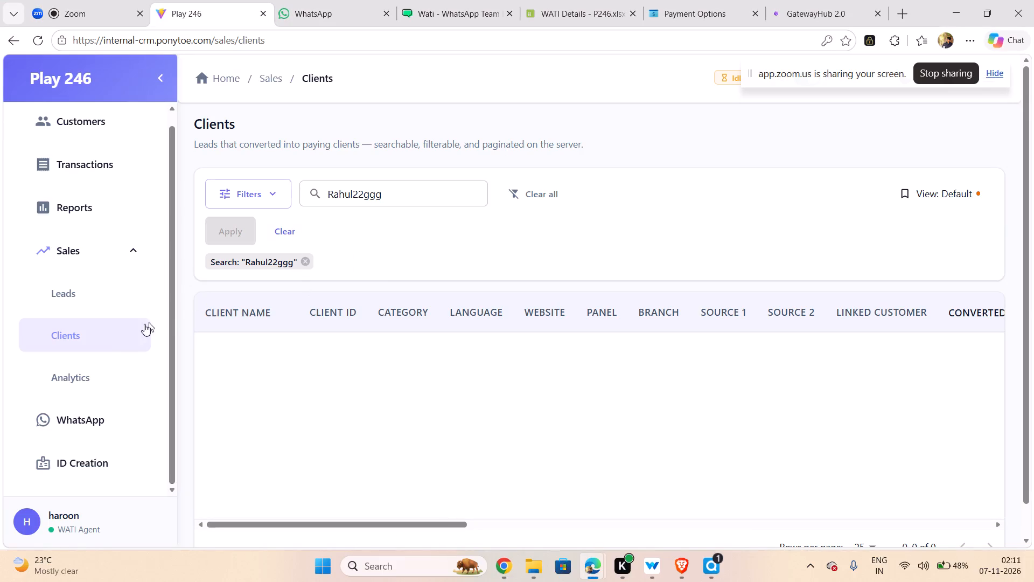
left_click(798, 0)
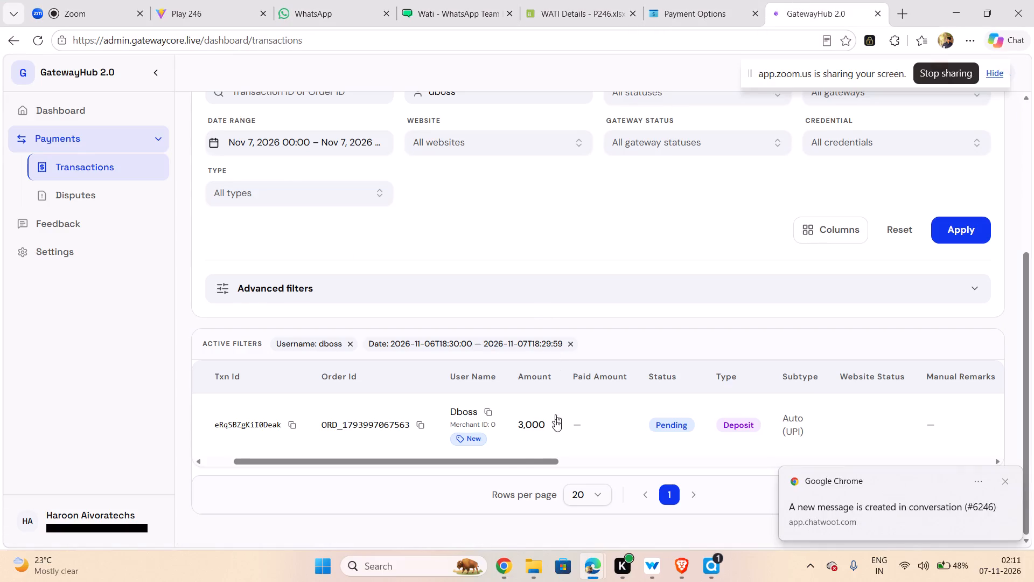
scroll(511, 200, "up", 1)
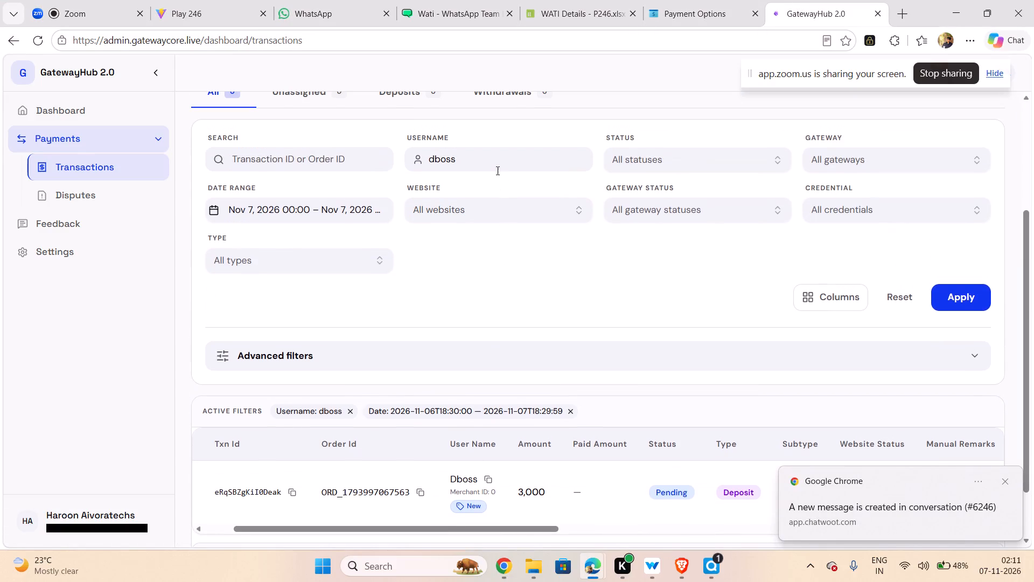
double_click(497, 170)
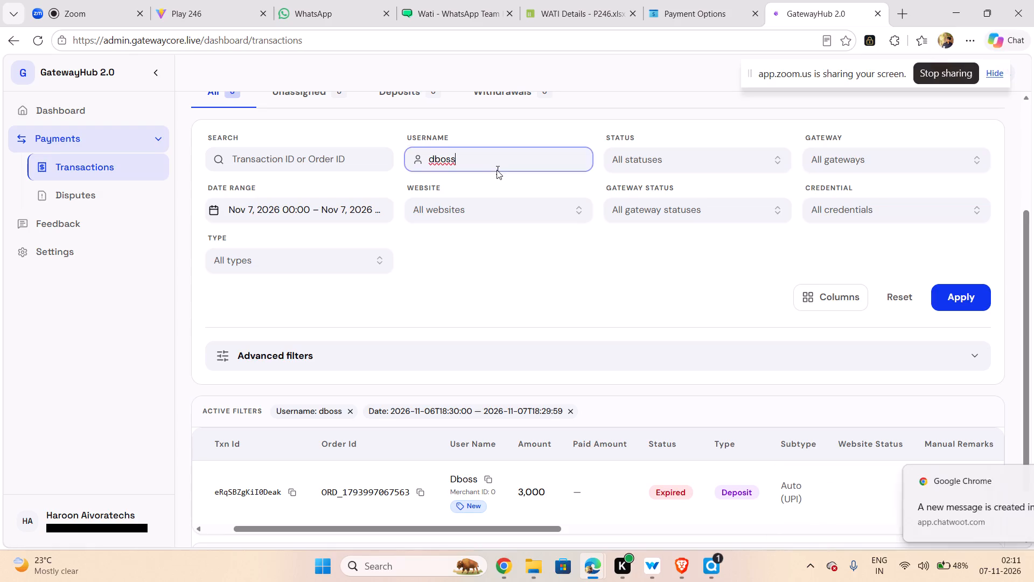
double_click(496, 156)
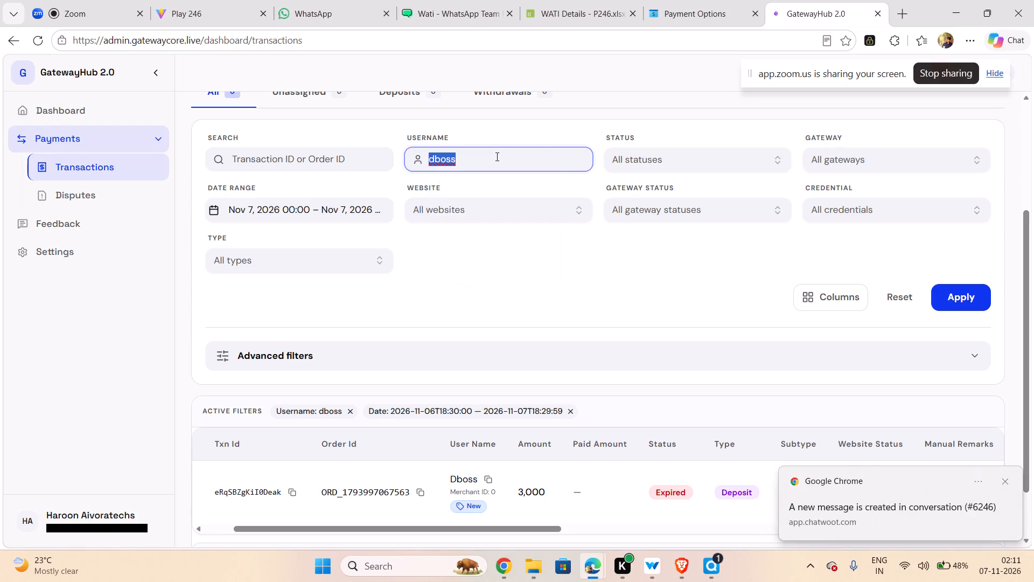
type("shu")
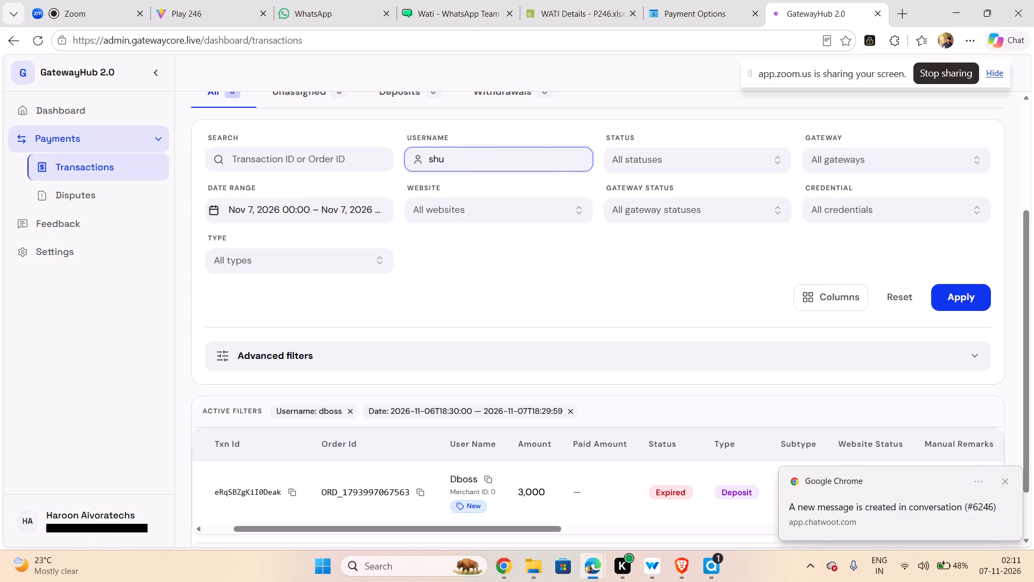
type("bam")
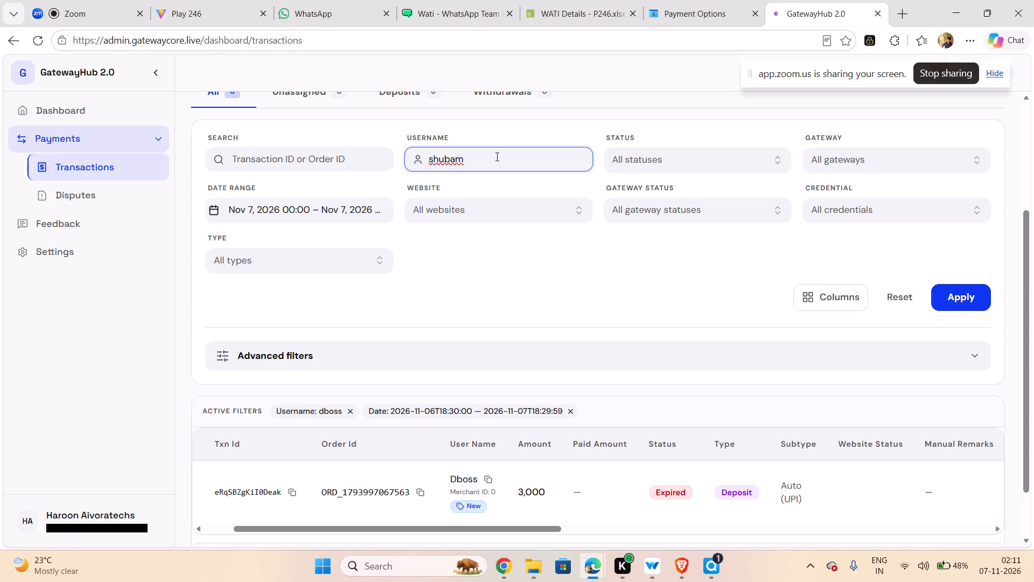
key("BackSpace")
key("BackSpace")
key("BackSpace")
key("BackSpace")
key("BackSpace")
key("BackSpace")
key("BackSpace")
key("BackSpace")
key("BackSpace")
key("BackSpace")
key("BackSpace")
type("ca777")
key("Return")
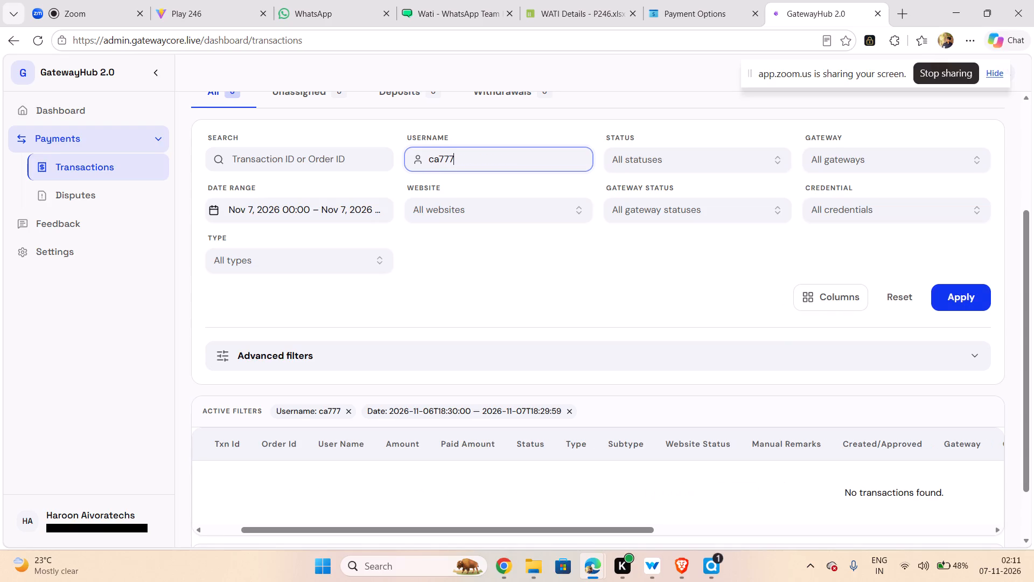
double_click(486, 151)
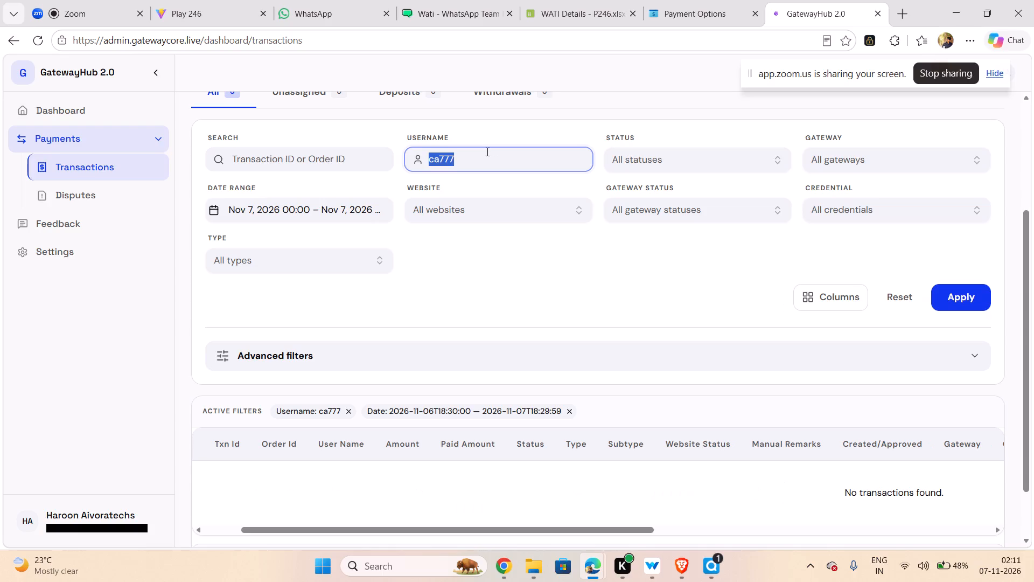
key("BackSpace")
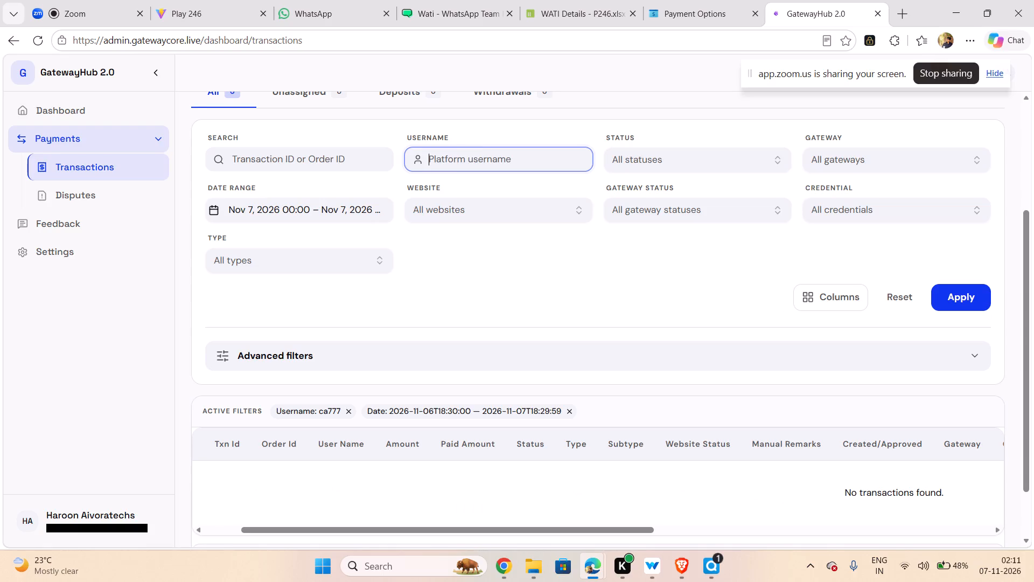
type("shubam")
key("Return")
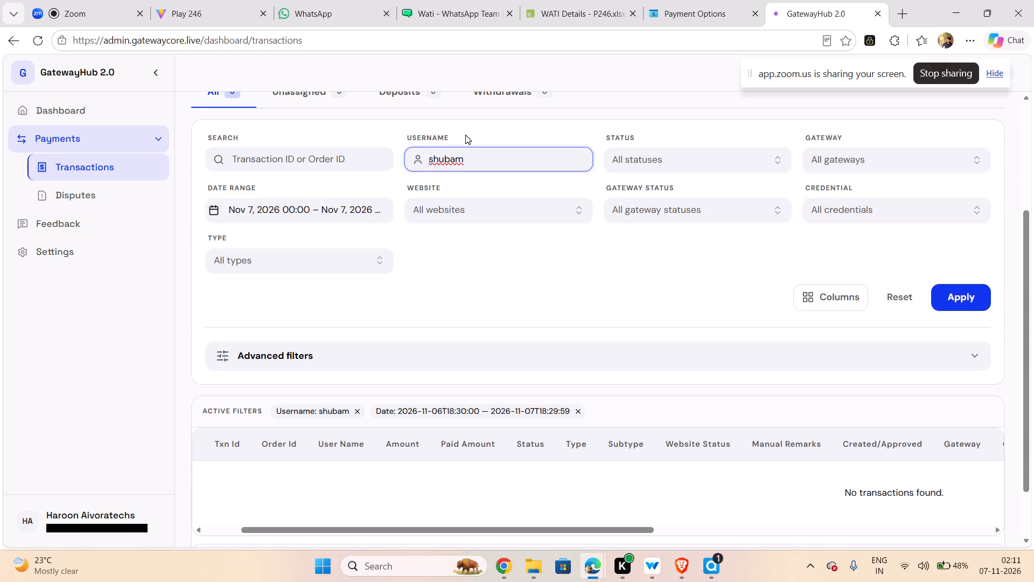
Correct the username spelling and filter the GatewayHub transactions by shubham.
double_click(479, 160)
key("BackSpace")
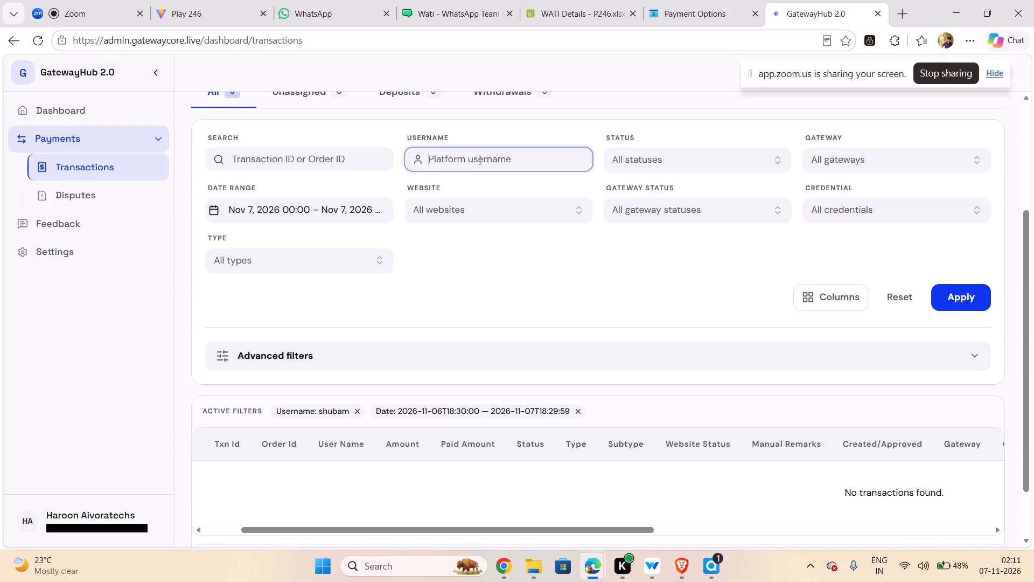
type("sh")
key("u")
type("bham")
key("Return")
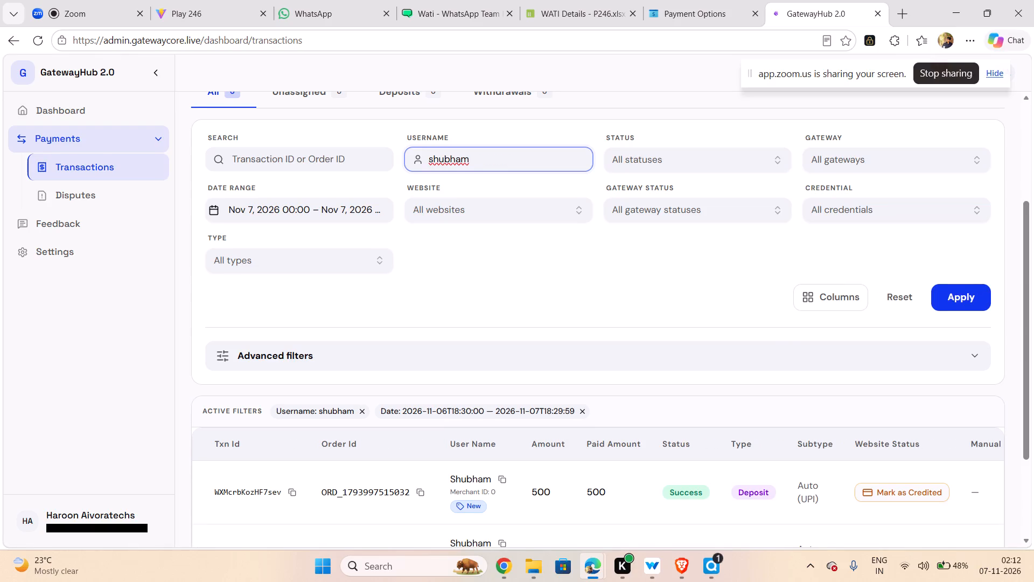
scroll(557, 227, "down", 1)
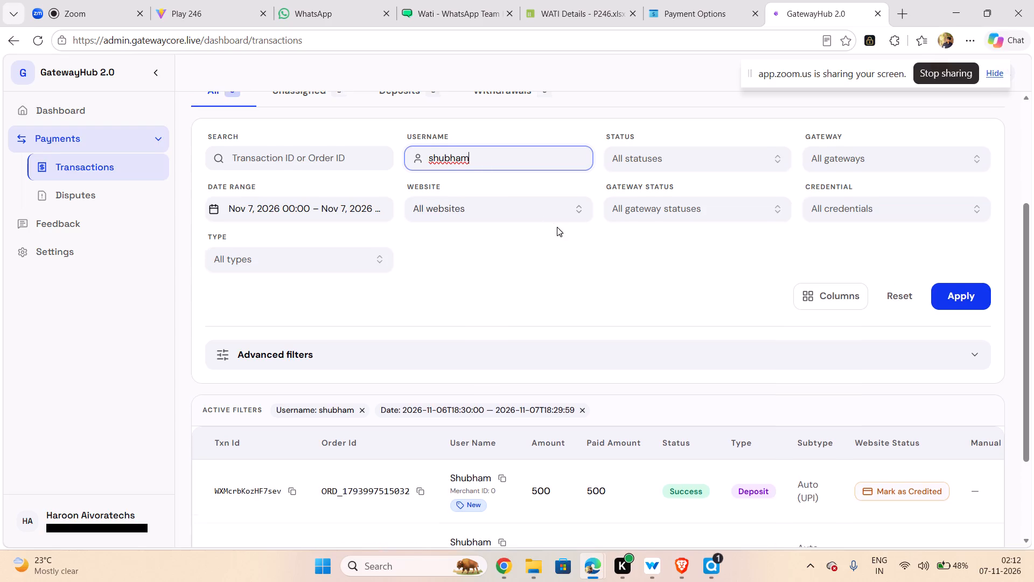
scroll(557, 227, "down", 3)
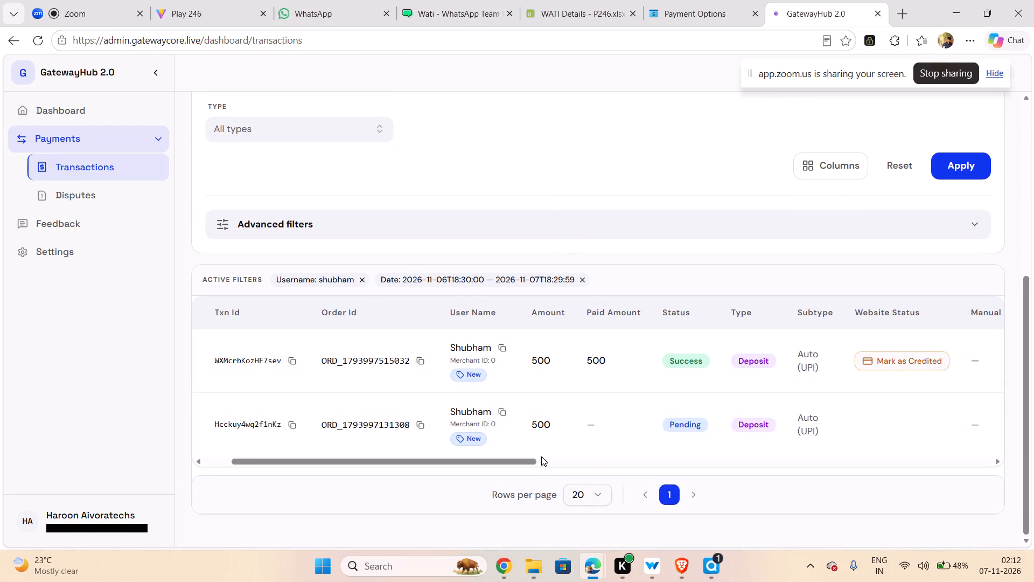
left_click(518, 463)
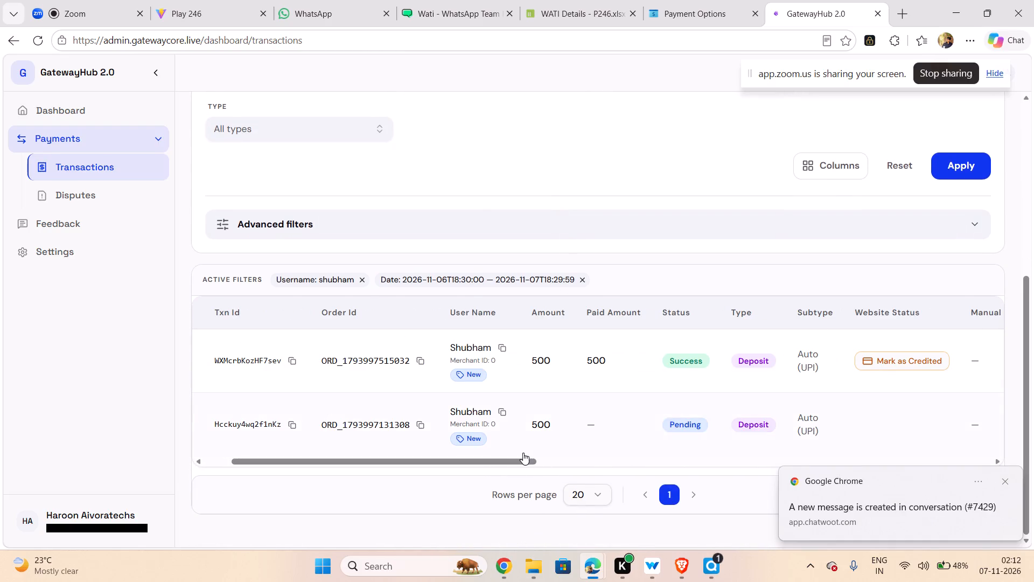
Switch to Chatwoot and reply in the CA 777 conversation: "ok sir ji thoda sa wait kijiye ham verify kar rahe hai".
left_click(506, 558)
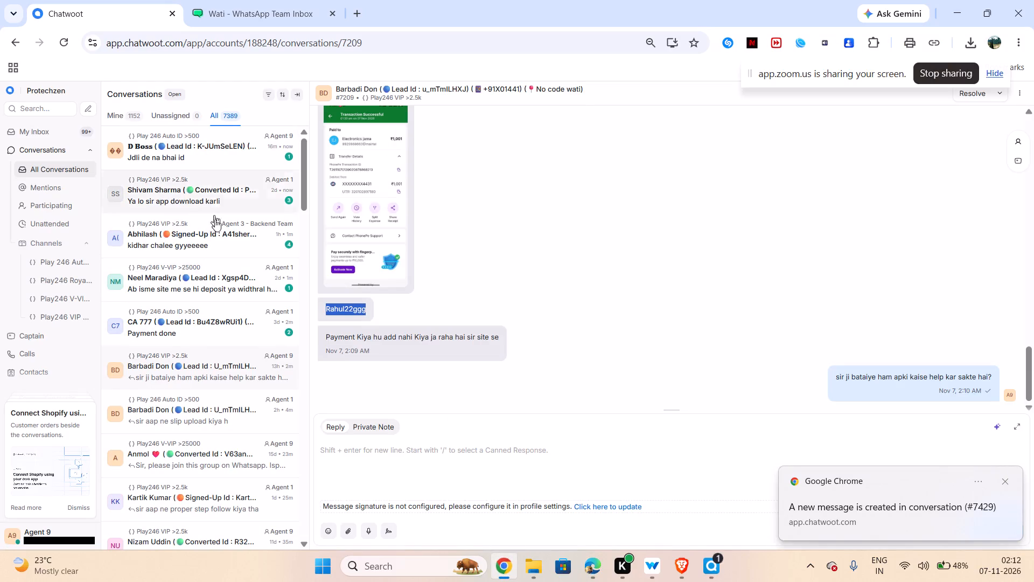
left_click(216, 321)
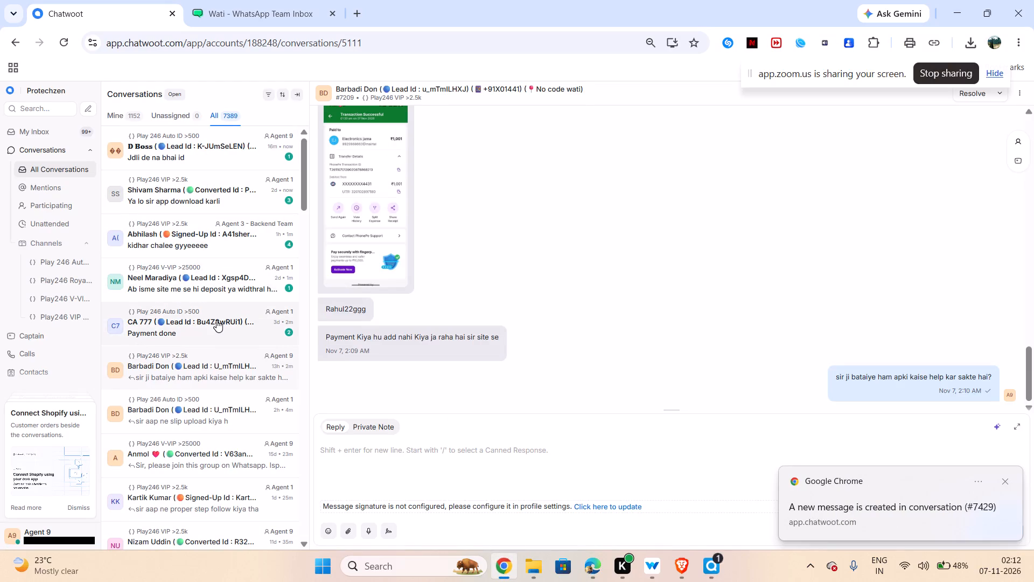
scroll(441, 354, "down", 3)
scroll(464, 343, "up", 1)
scroll(464, 343, "down", 2)
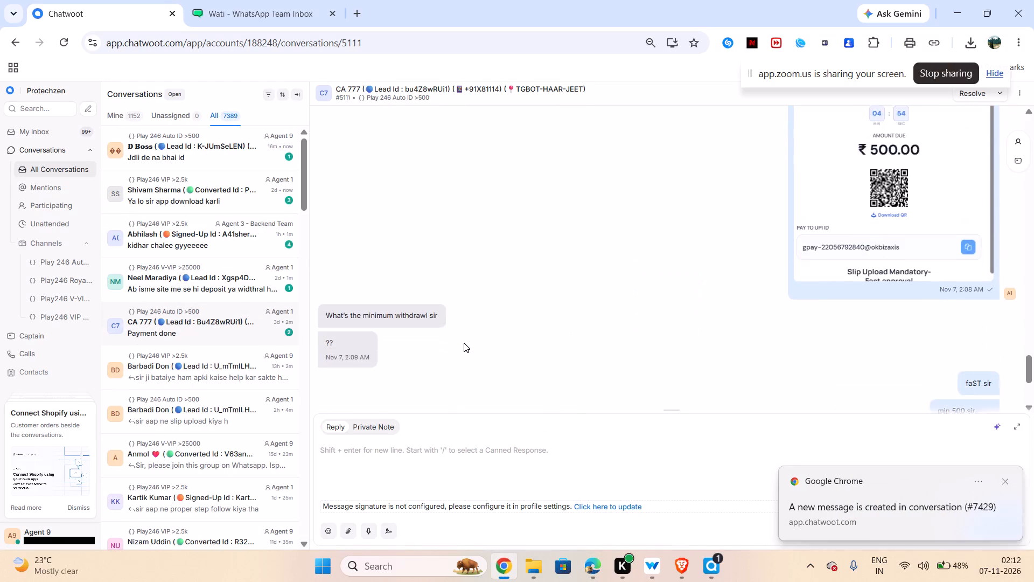
scroll(581, 329, "down", 13)
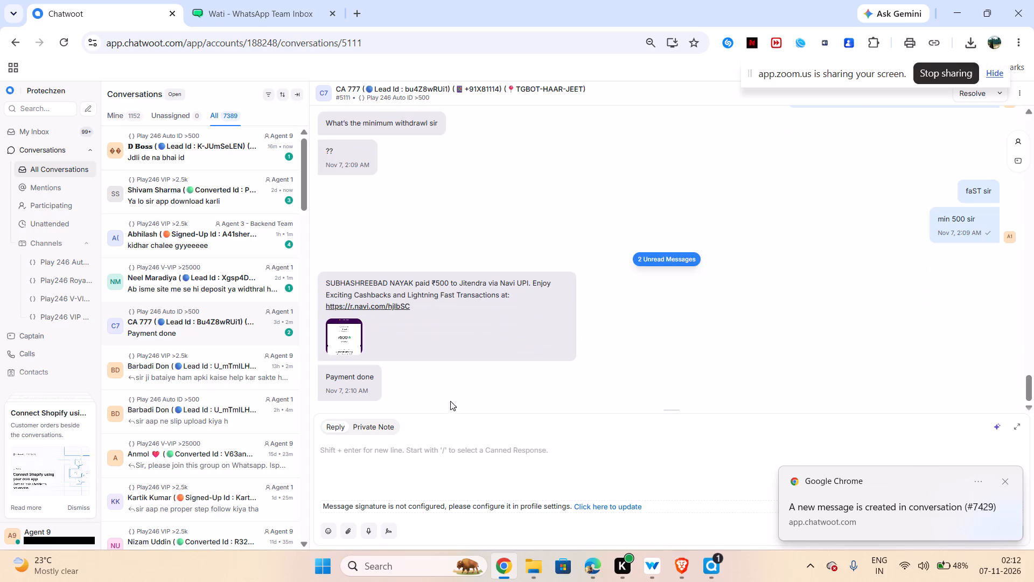
left_click(470, 452)
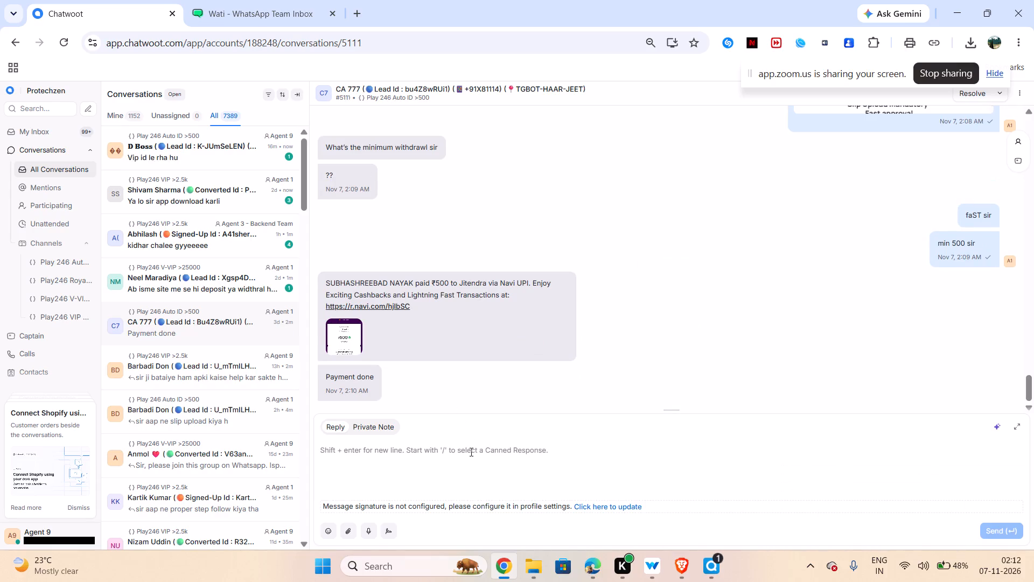
type("ok sir ji thoda sa wi")
key("BackSpace")
key("a")
type("it kijiye a")
key("BackSpace")
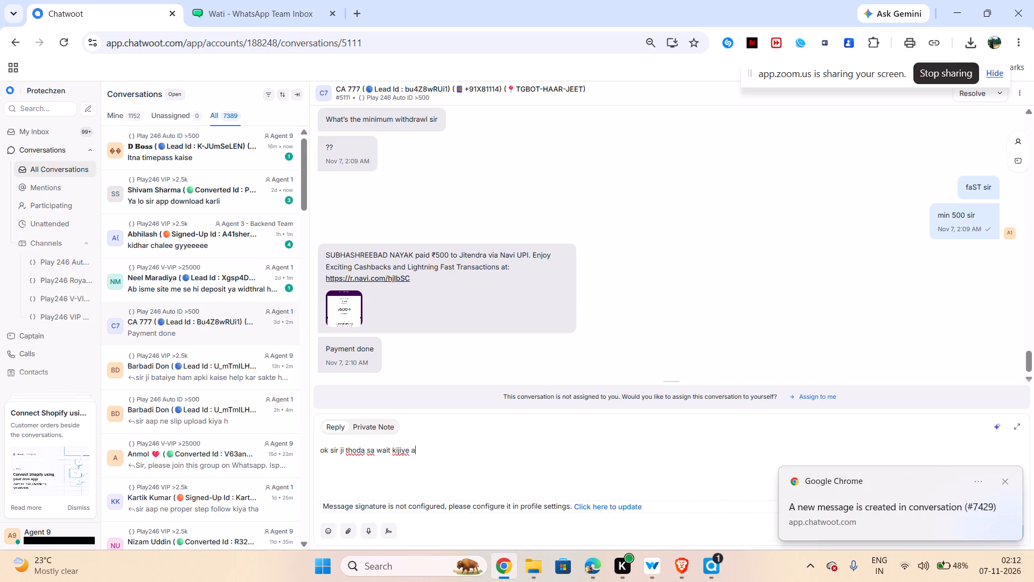
type("ham verify kar rahe hai")
key("Return")
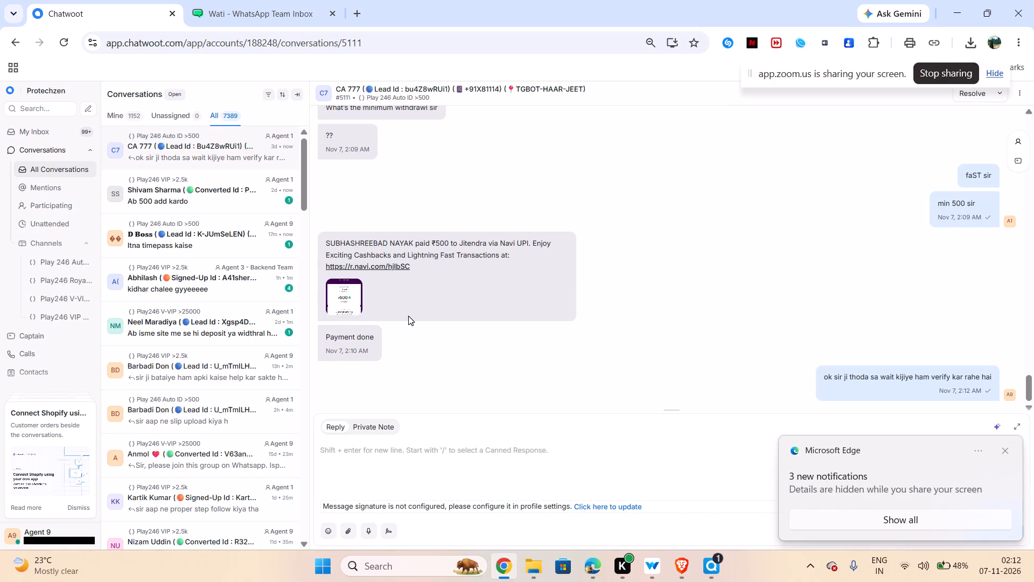
Copy CA 777's lead ID from the conversation header and search the Play 246 CRM's Sales Leads for it.
scroll(471, 313, "down", 1)
double_click(430, 88)
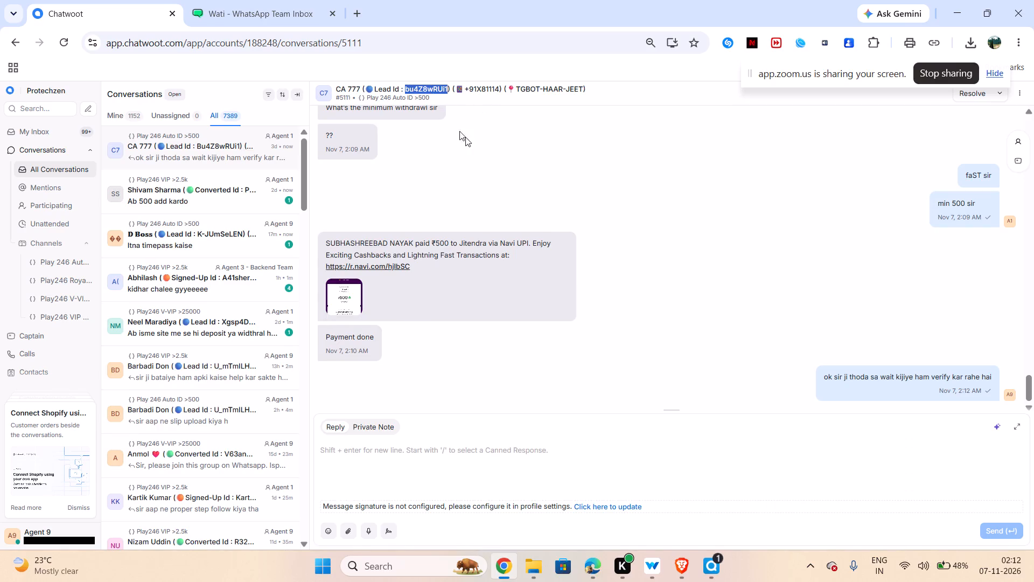
key("ctrl+c")
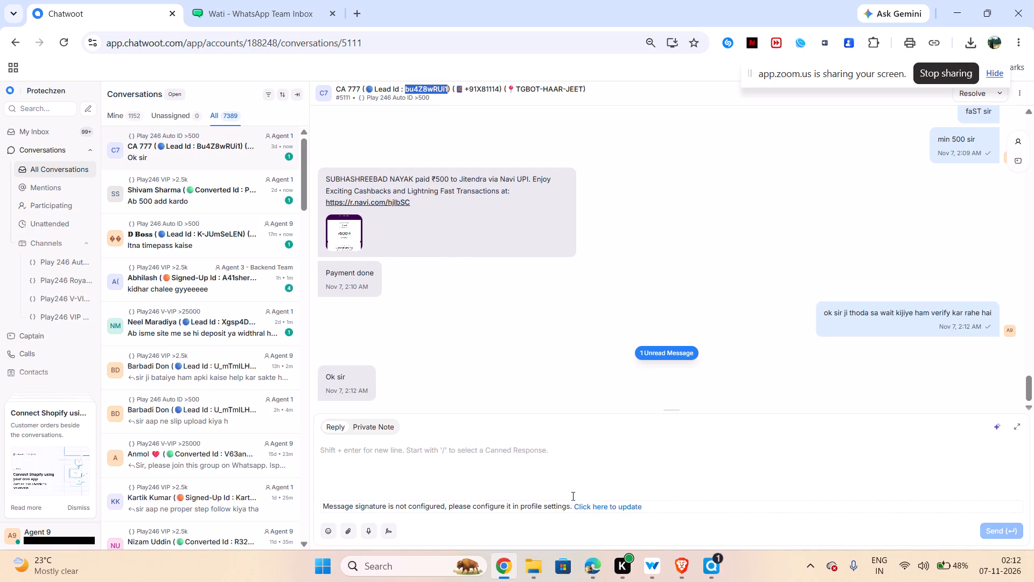
left_click(537, 521)
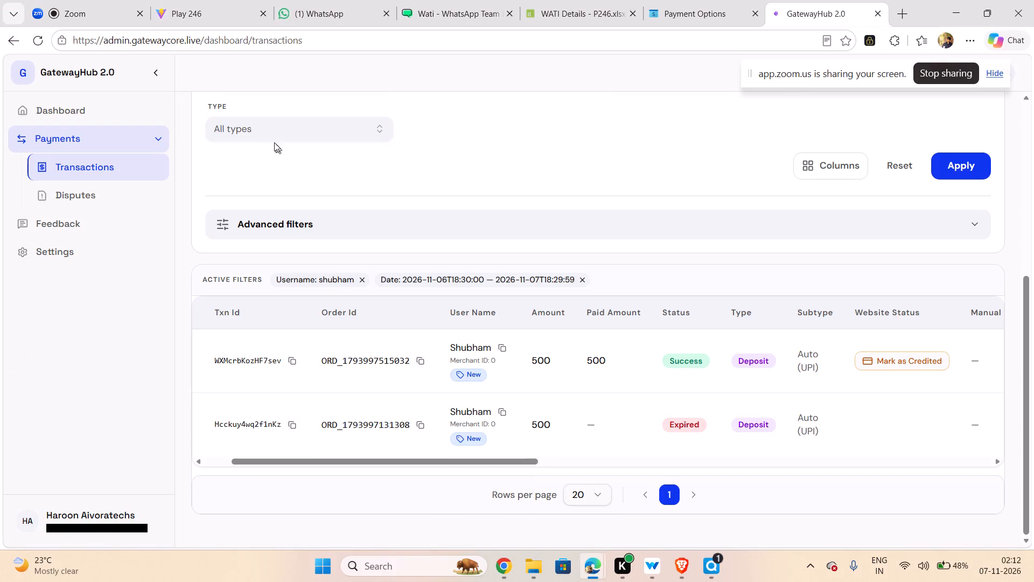
scroll(312, 227, "up", 5)
scroll(312, 215, "down", 3)
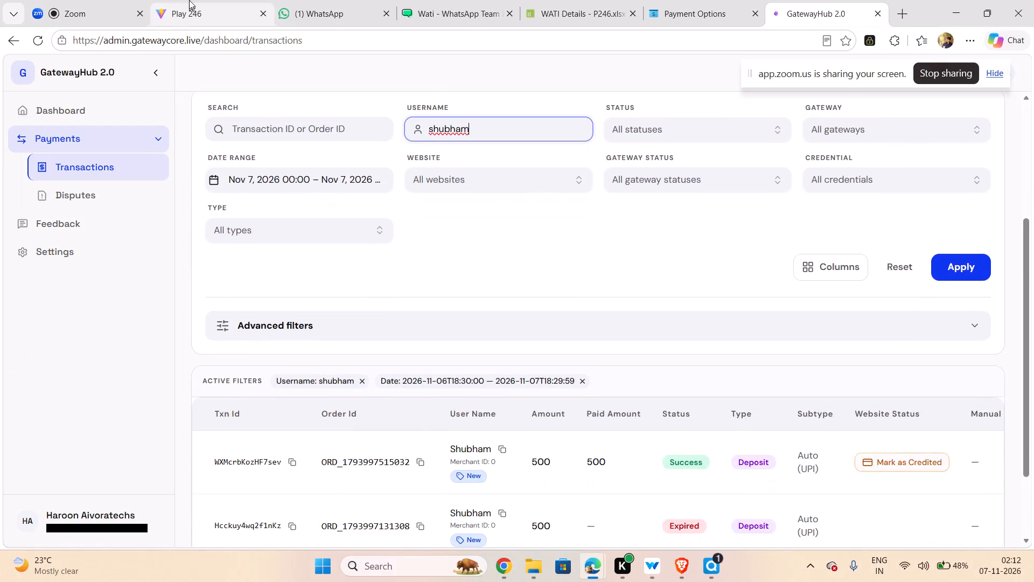
left_click(189, 0)
left_click(73, 296)
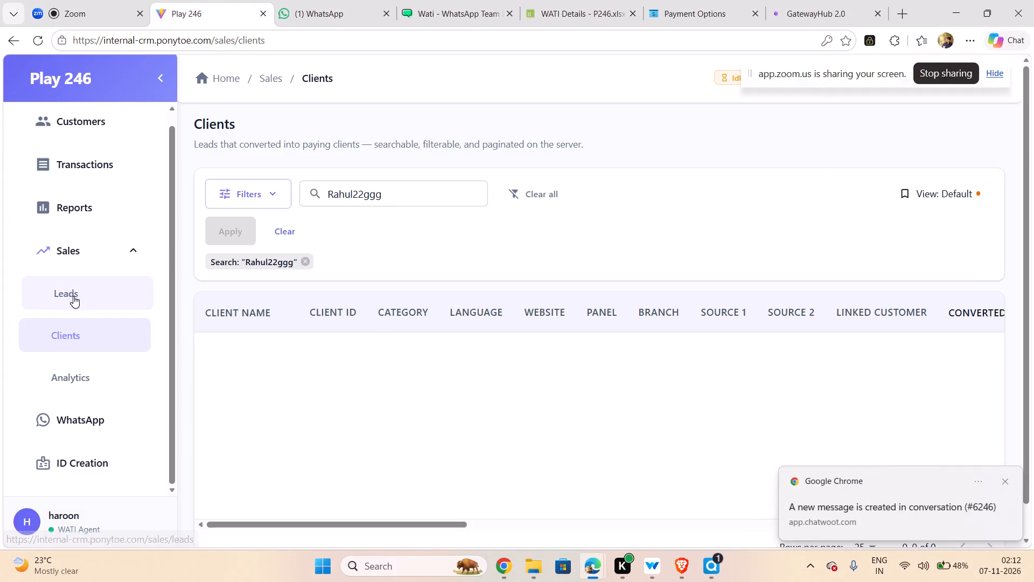
double_click(333, 195)
key("ctrl+v")
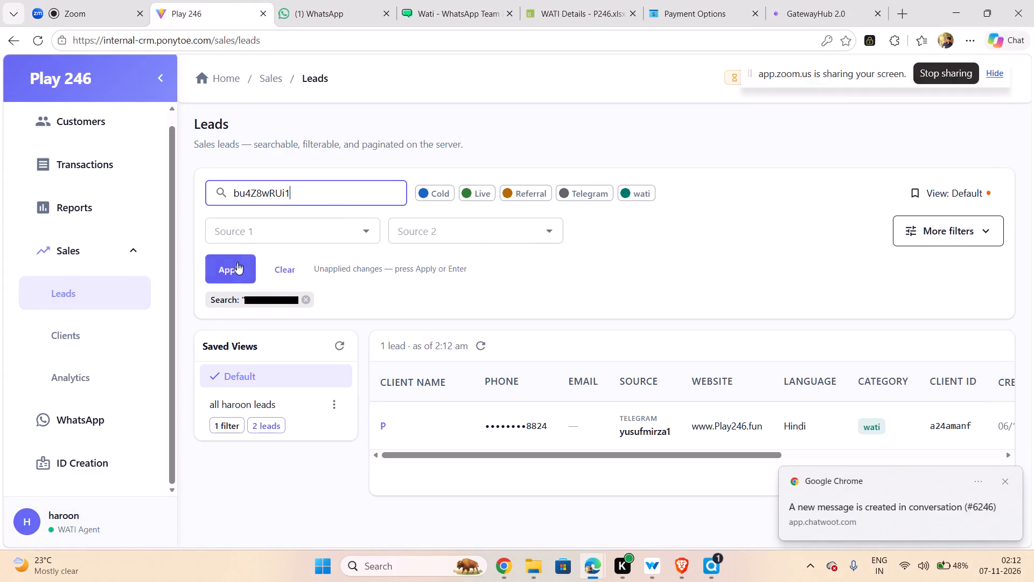
left_click(236, 263)
scroll(493, 341, "down", 2)
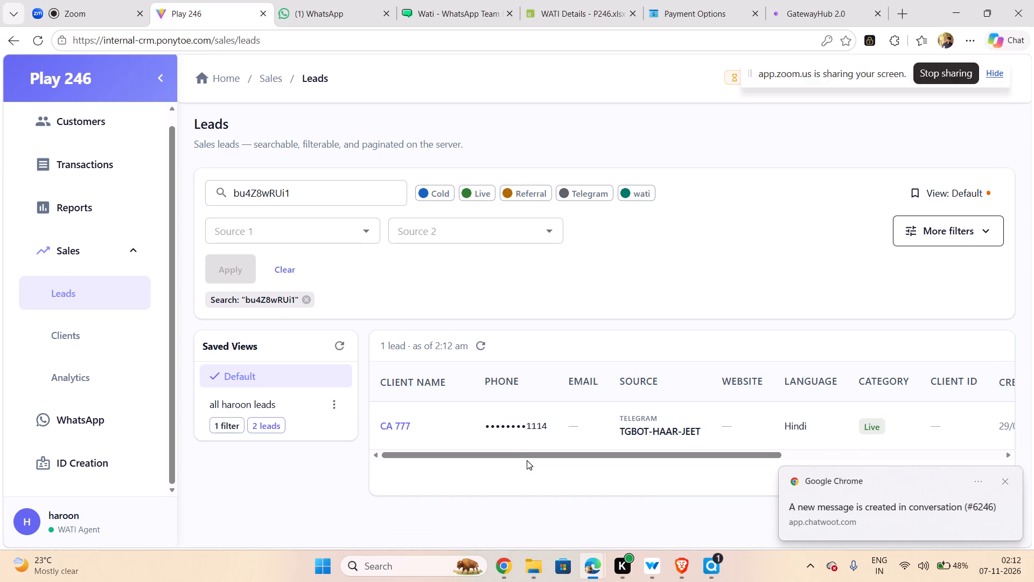
Open a website ID request for the CA 777 lead and bring up its website choices.
left_click_drag(527, 459, 831, 474)
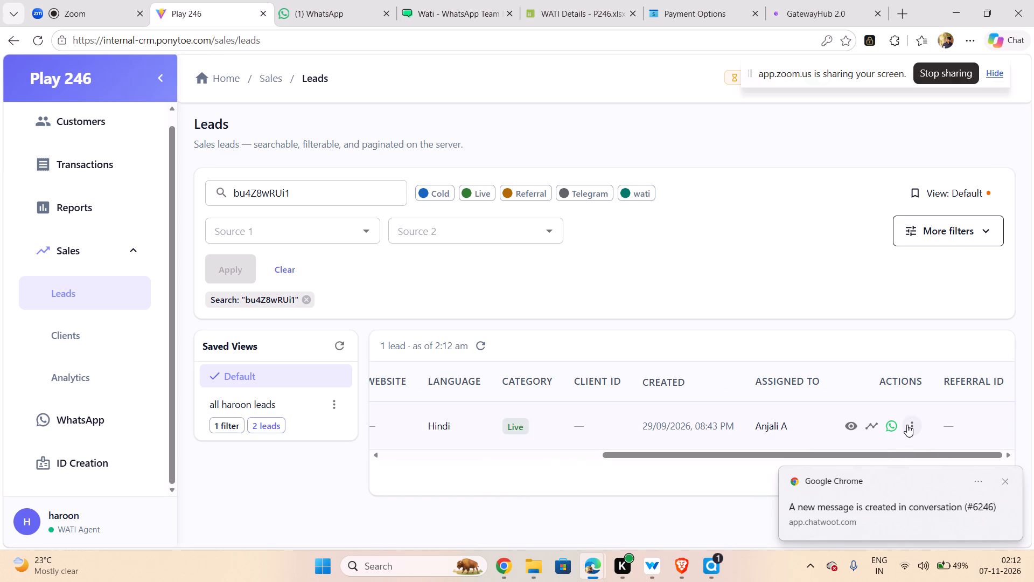
left_click(907, 425)
left_click(847, 450)
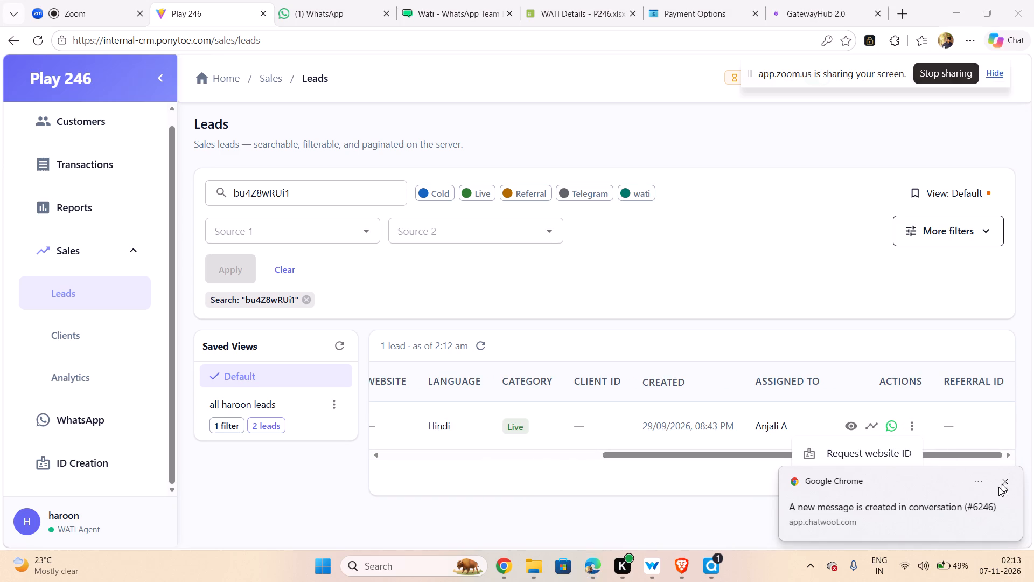
left_click(998, 487)
left_click(874, 445)
left_click(467, 191)
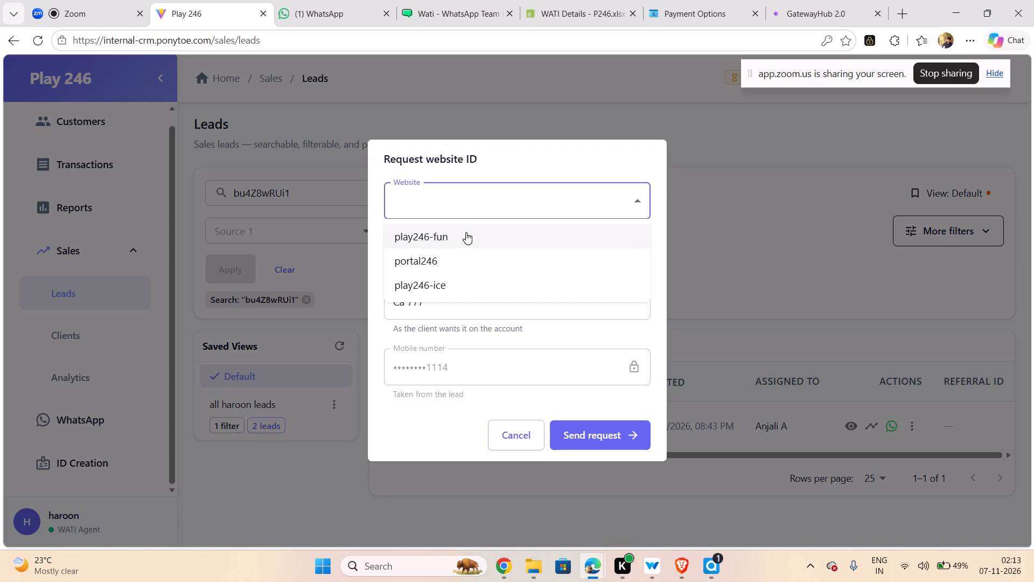
left_click(75, 0)
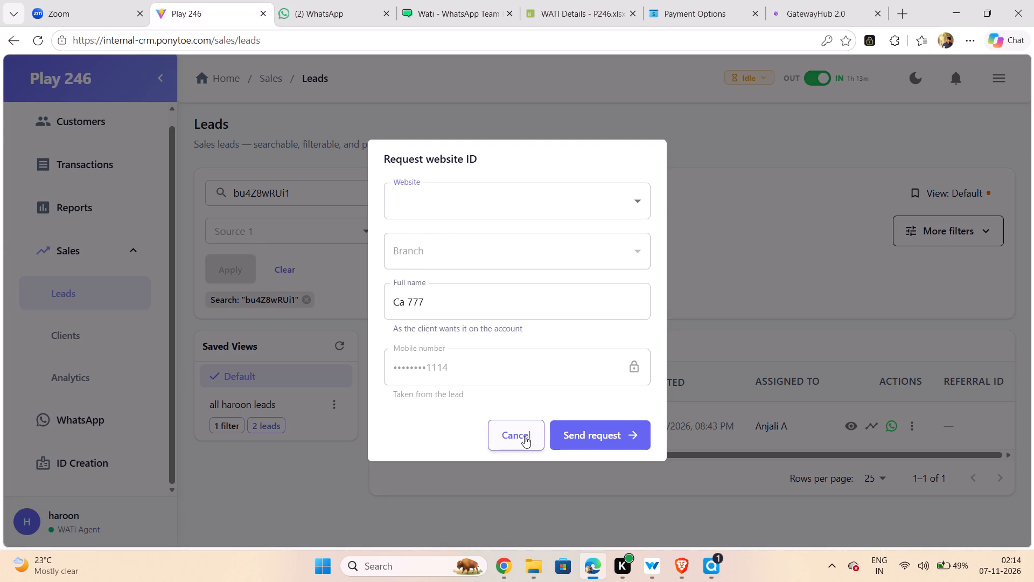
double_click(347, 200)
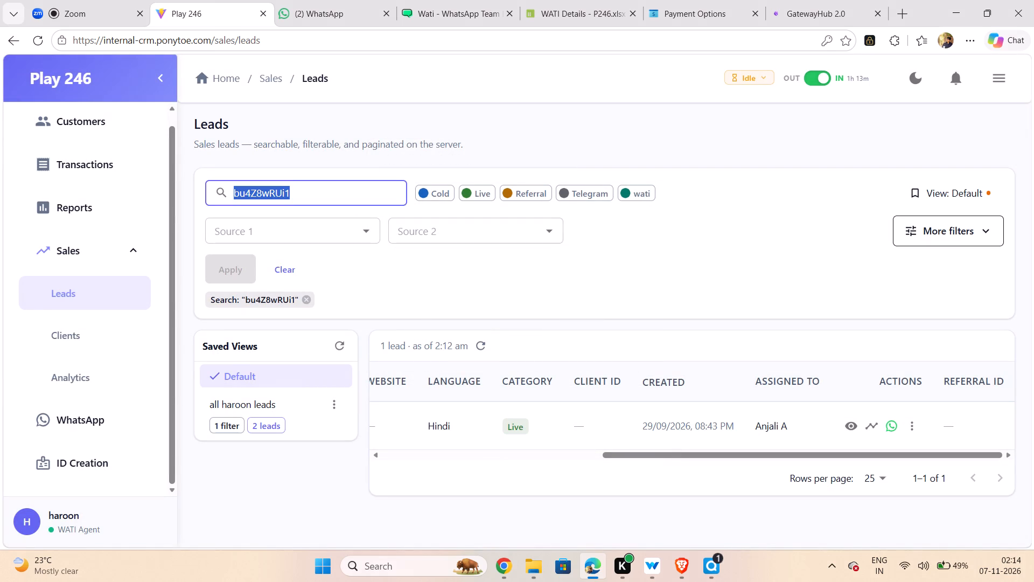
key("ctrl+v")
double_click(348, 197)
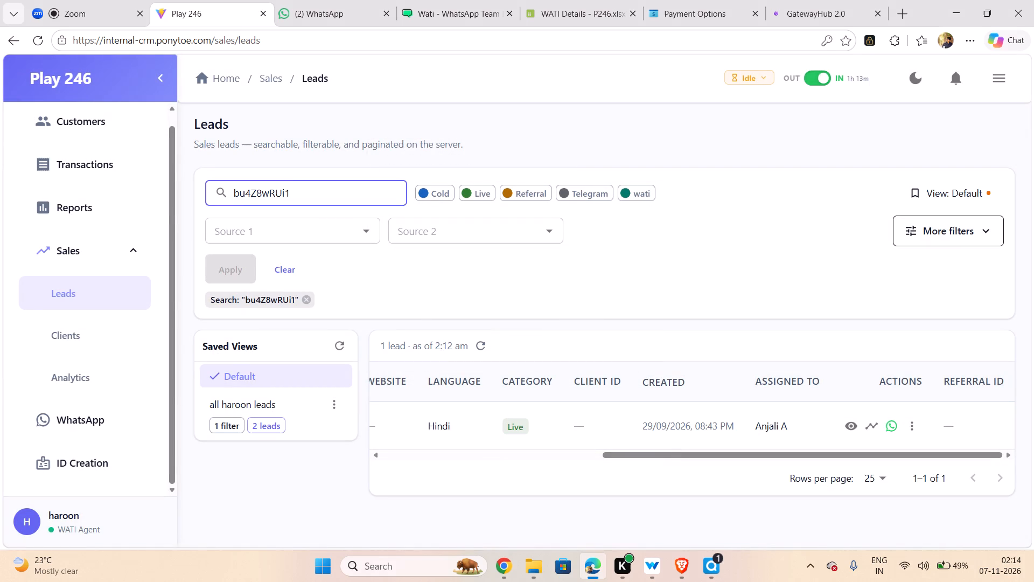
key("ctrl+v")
left_click(821, 0)
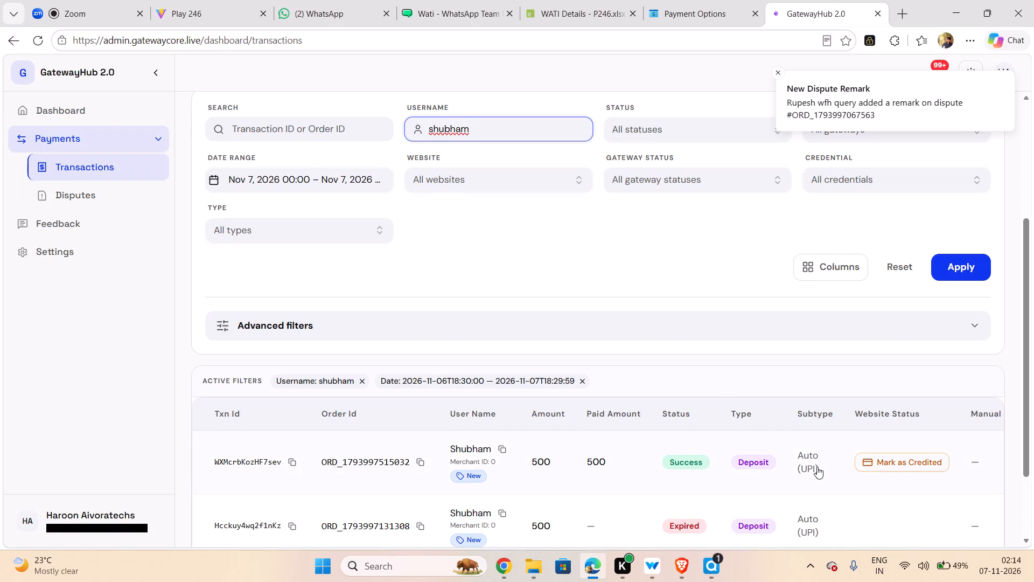
scroll(817, 467, "down", 2)
scroll(574, 261, "up", 3)
double_click(541, 229)
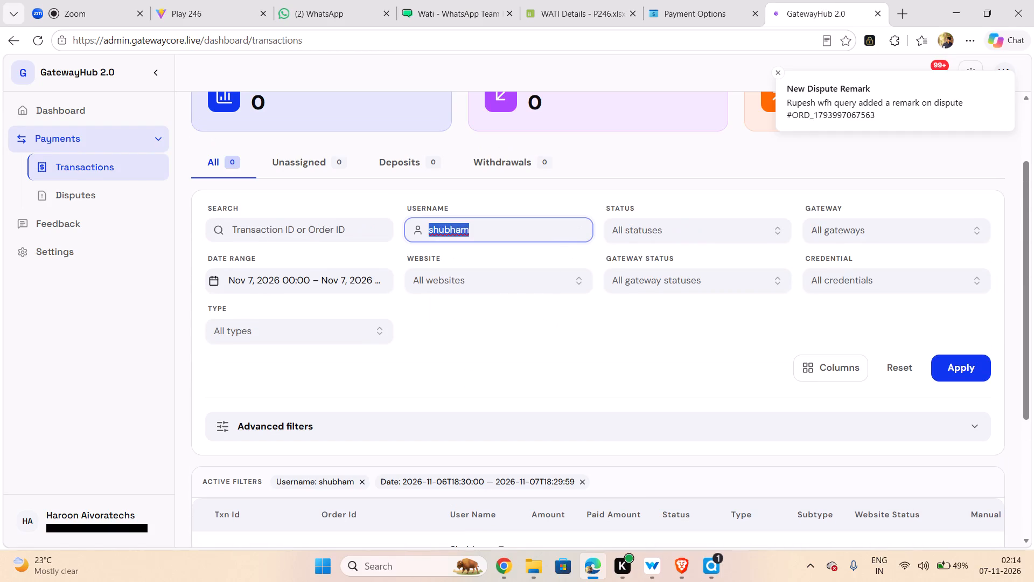
key("BackSpace")
key("s")
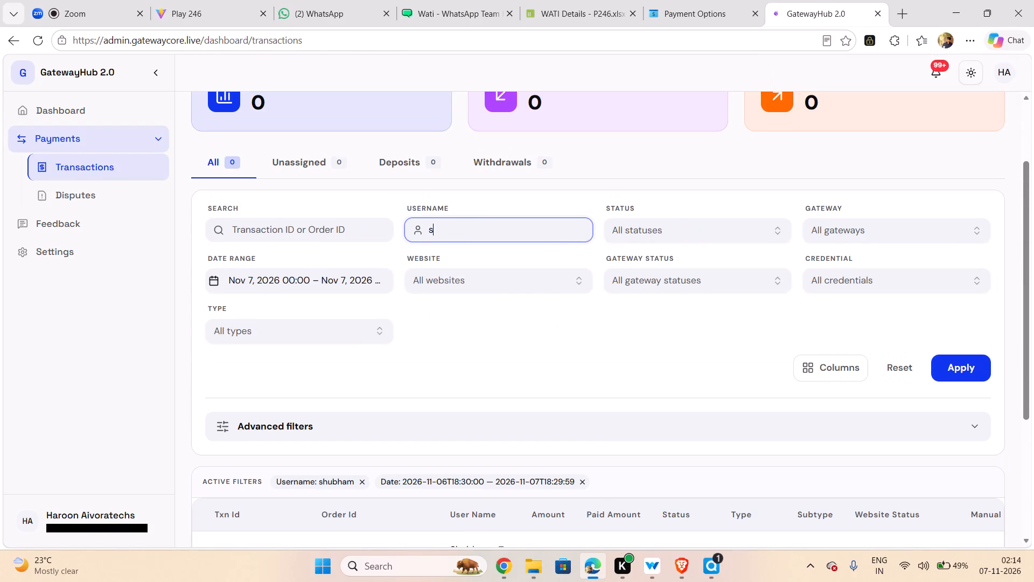
key("BackSpace")
type("dboss")
key("Return")
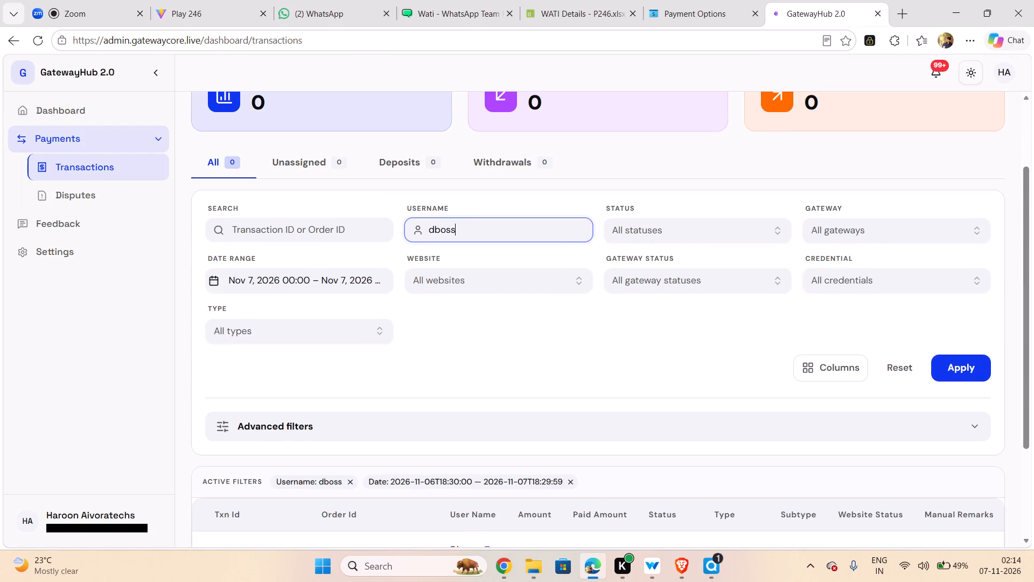
scroll(542, 228, "down", 4)
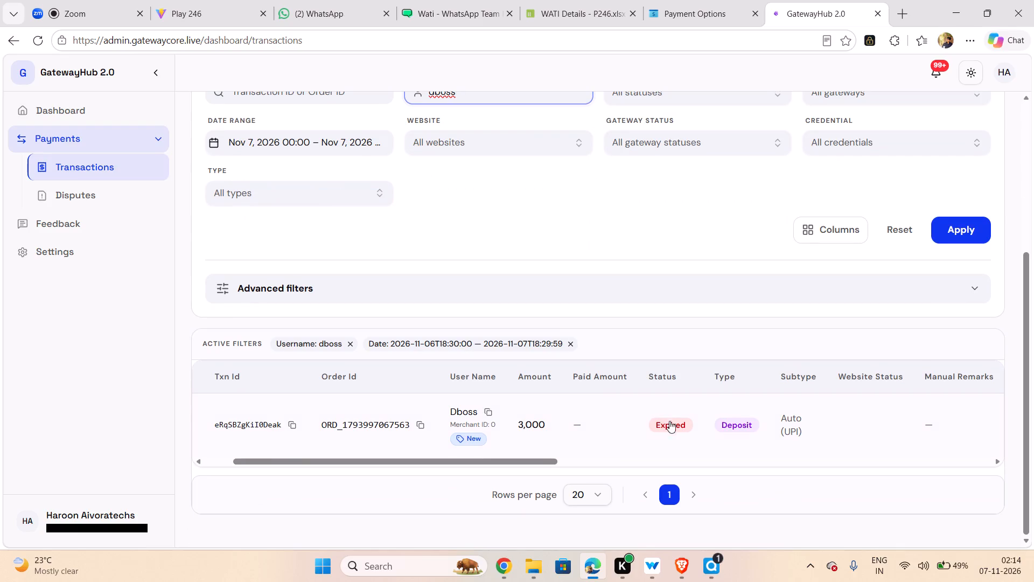
left_click_drag(537, 458, 1008, 458)
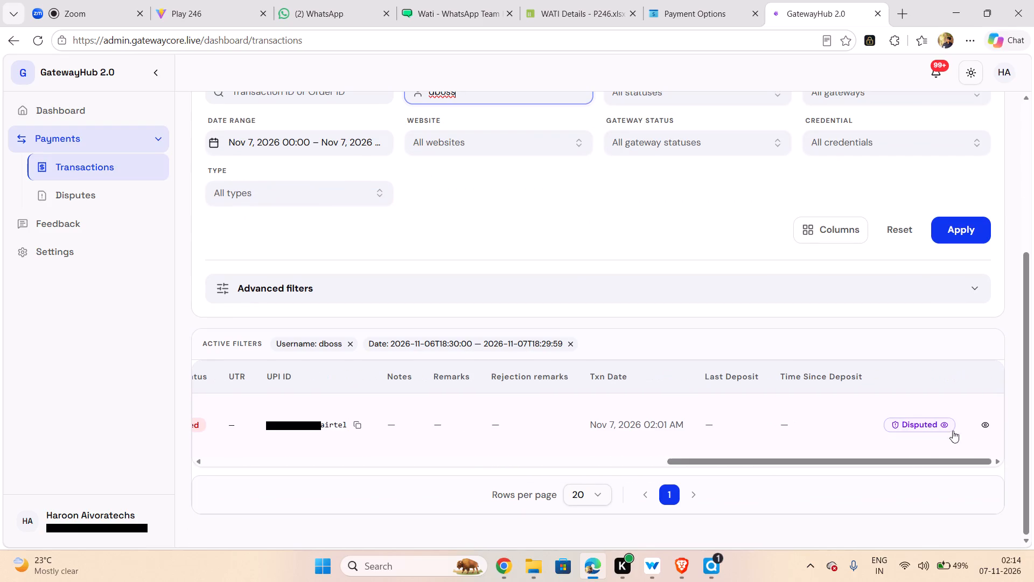
left_click(946, 426)
scroll(683, 365, "down", 1)
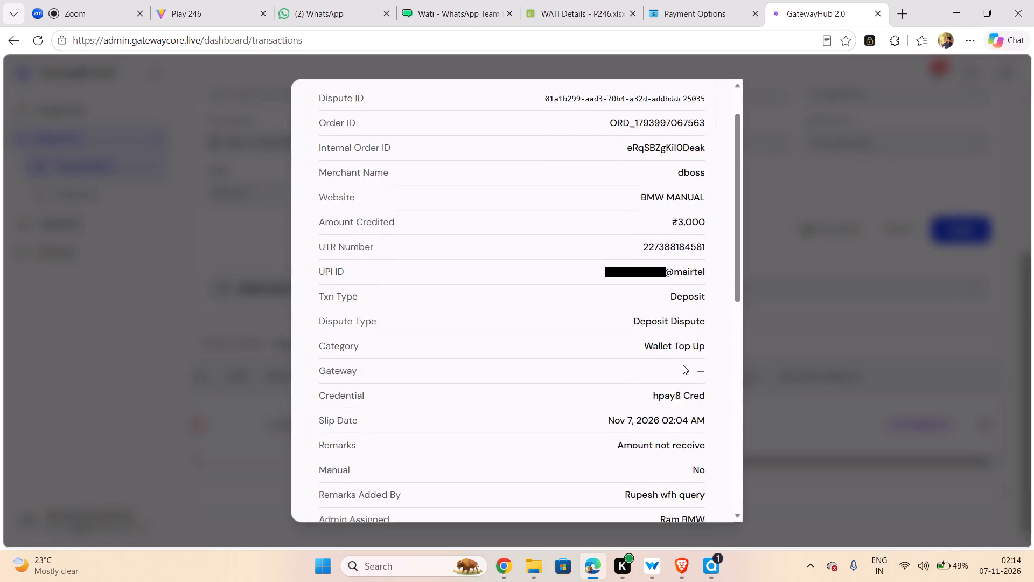
scroll(683, 365, "down", 4)
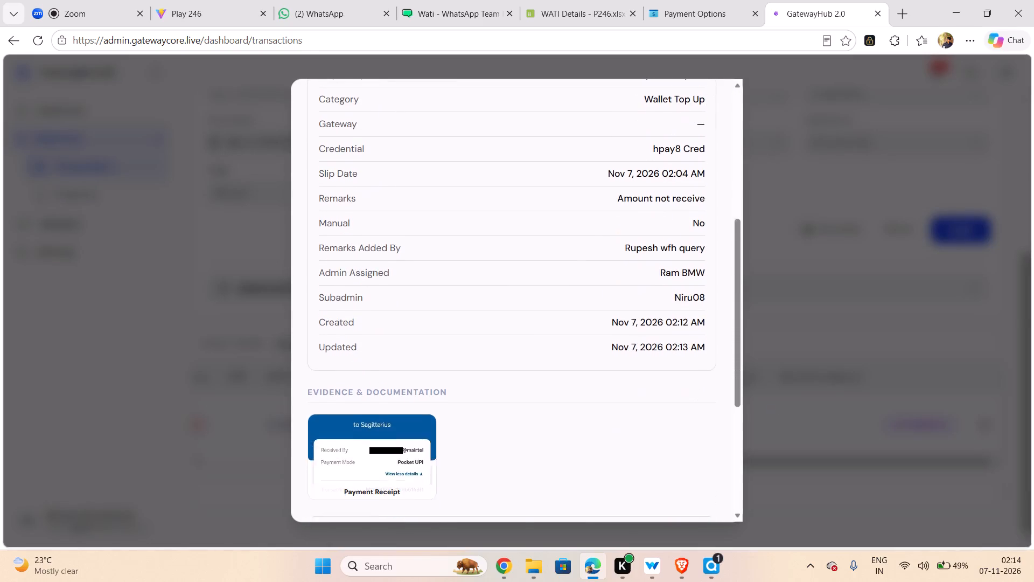
scroll(683, 365, "up", 4)
scroll(647, 258, "down", 5)
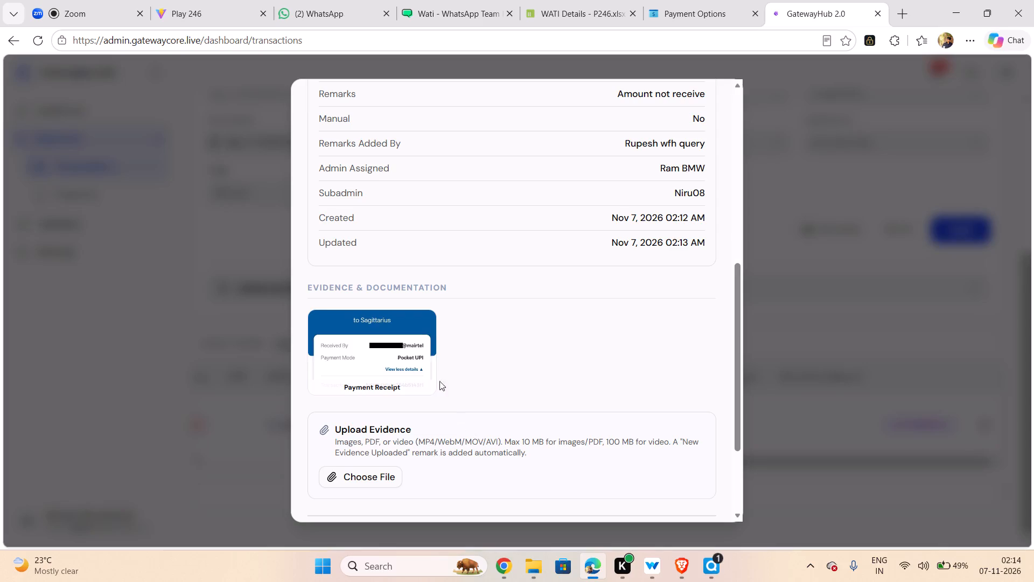
left_click(397, 351)
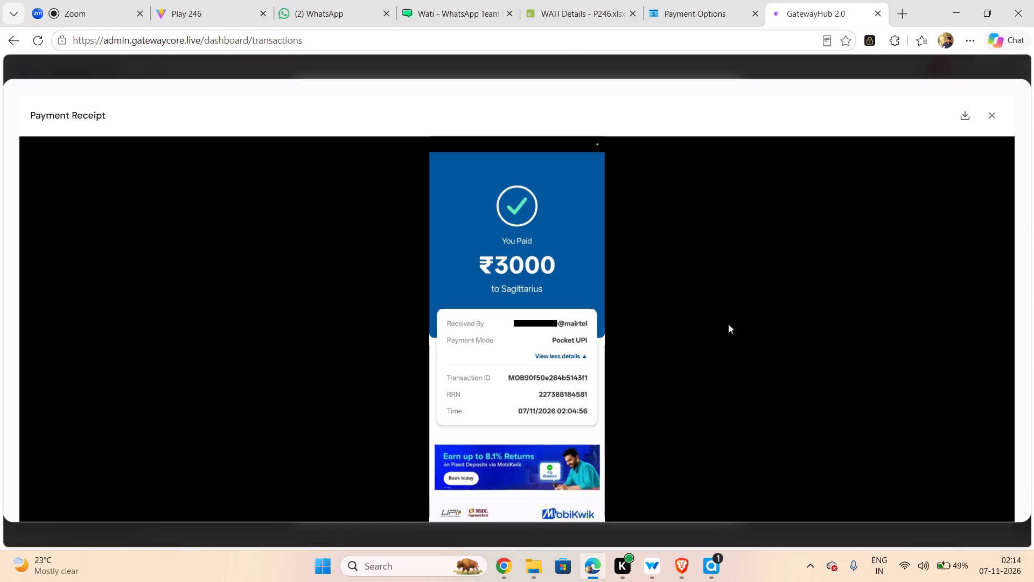
left_click(993, 116)
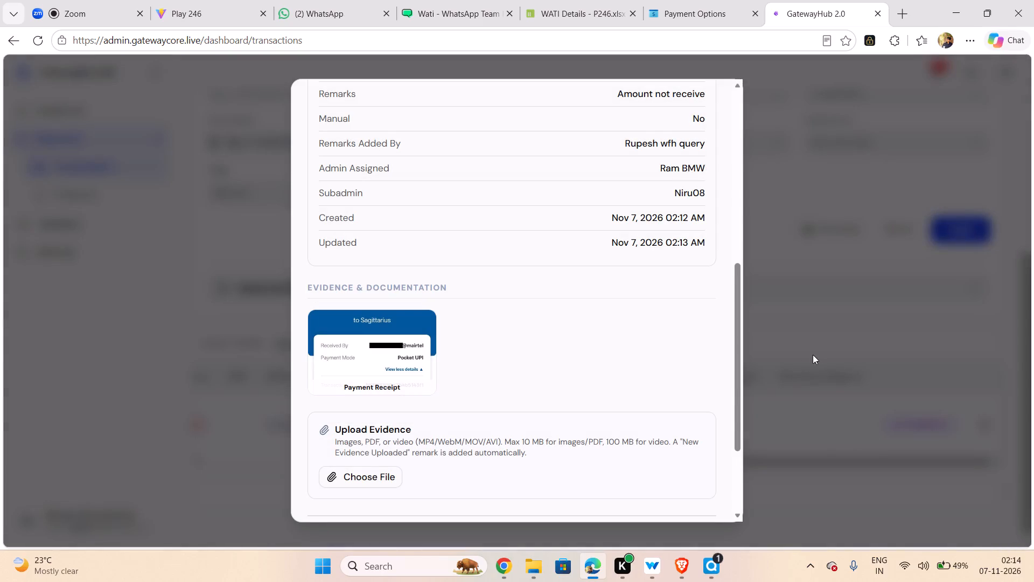
scroll(813, 355, "down", 2)
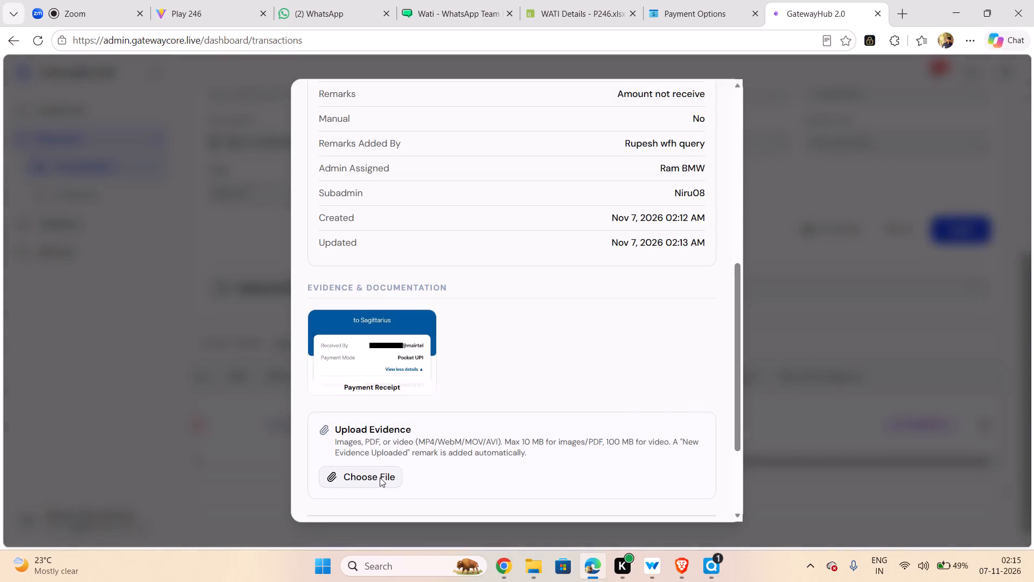
left_click(380, 477)
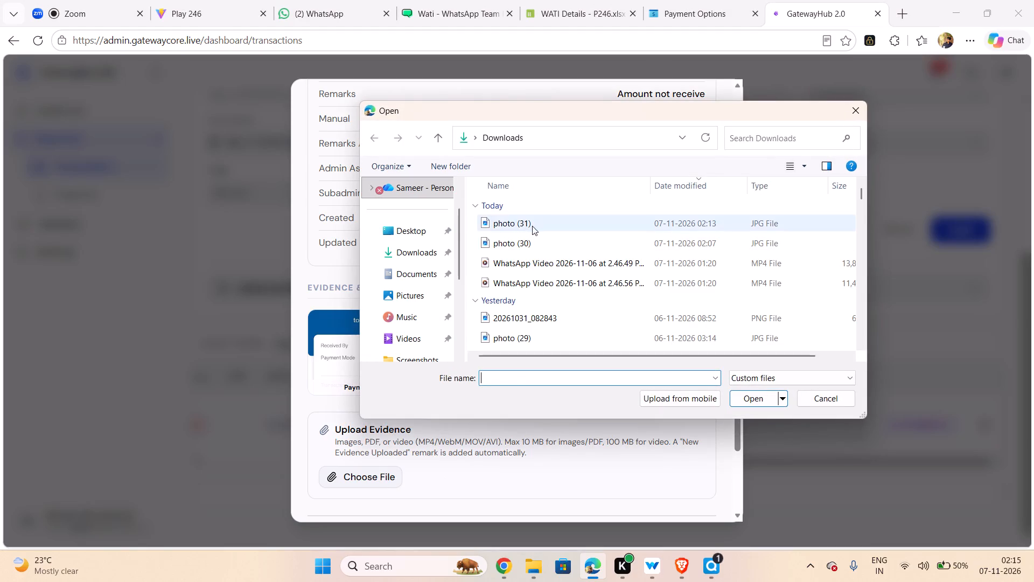
left_click(532, 226)
left_click(738, 404)
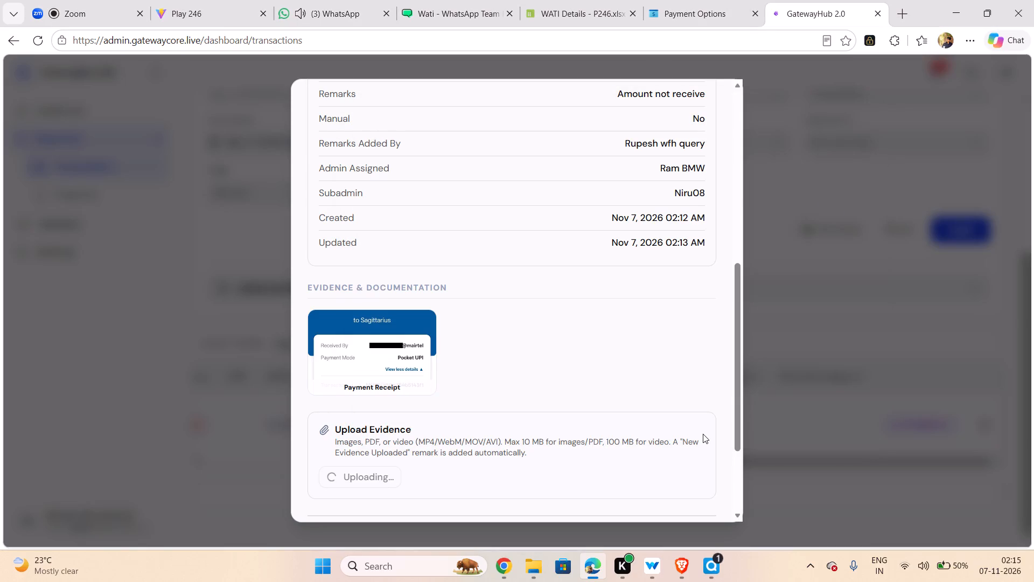
scroll(677, 401, "down", 2)
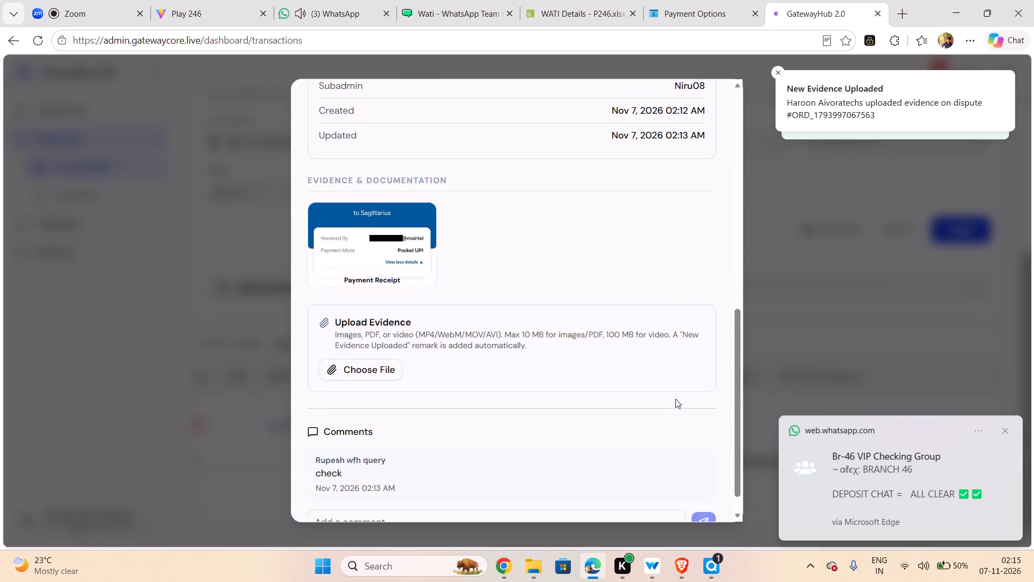
scroll(667, 389, "down", 3)
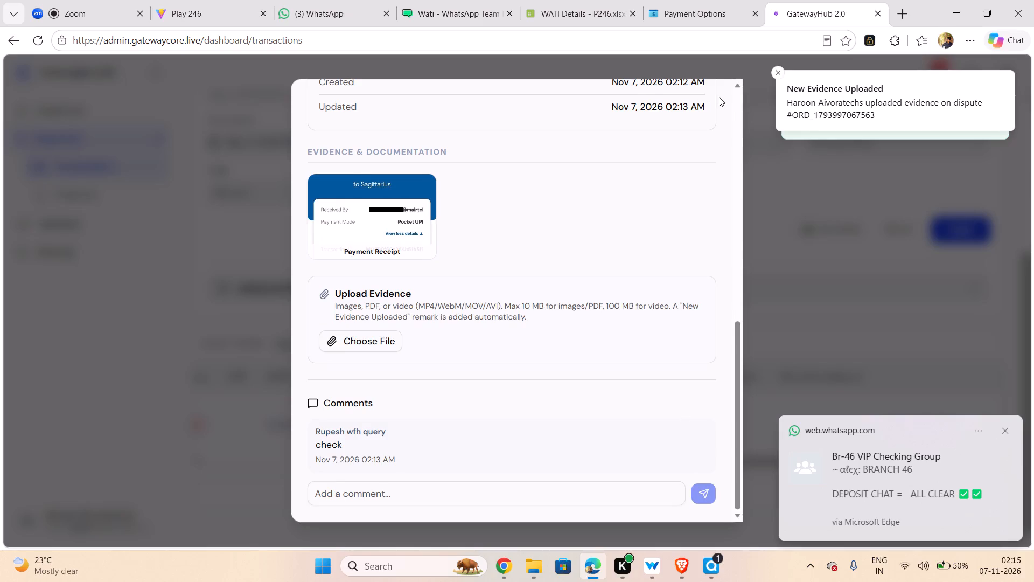
scroll(732, 90, "up", 1)
left_click(777, 71)
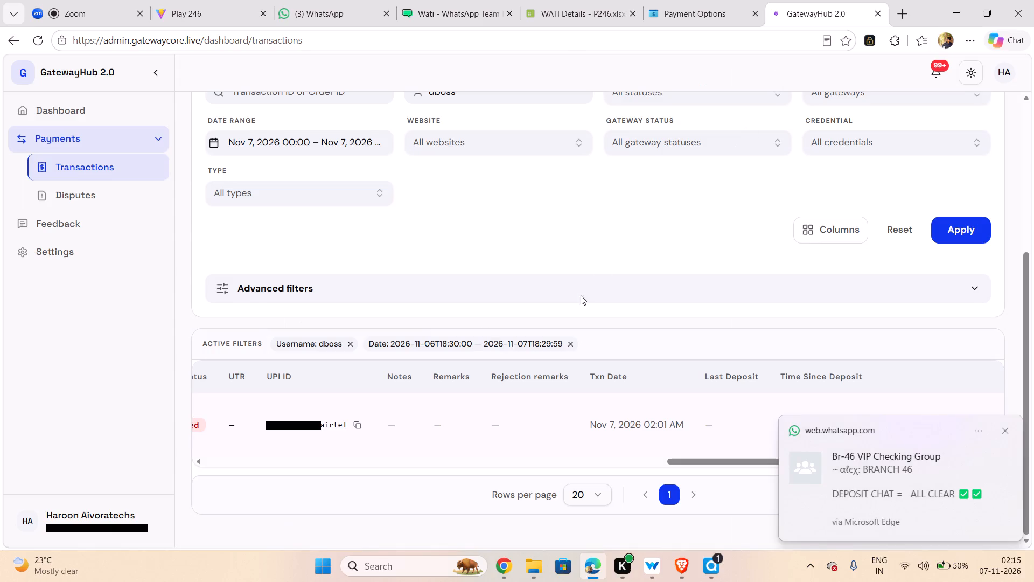
left_click(200, 0)
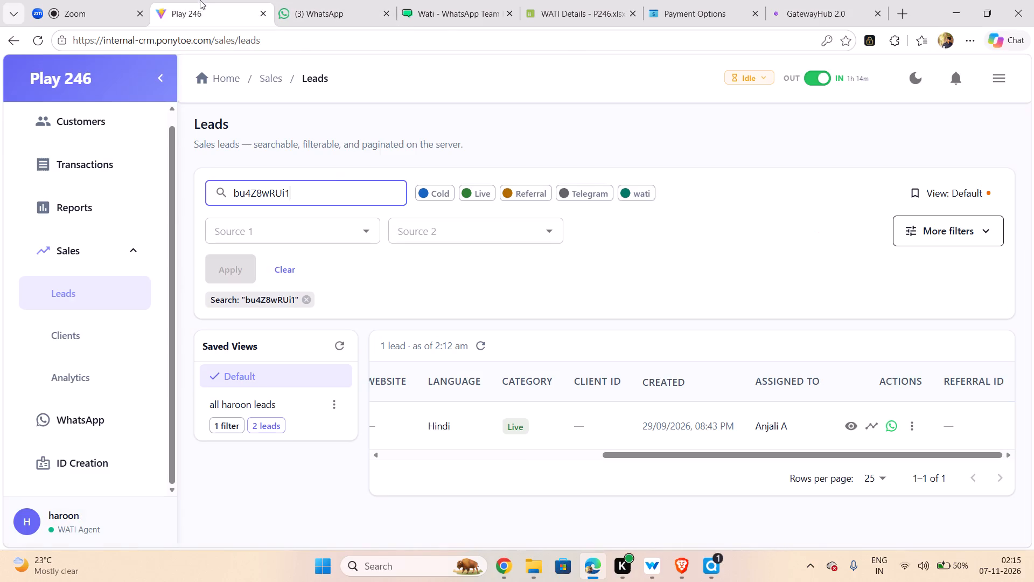
left_click_drag(616, 456, 359, 456)
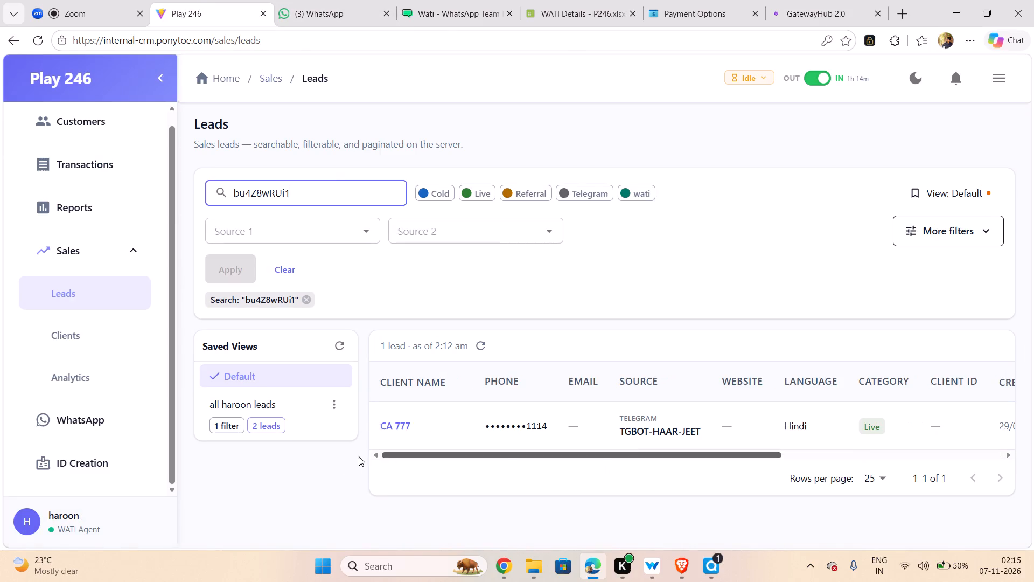
left_click_drag(359, 456, 842, 442)
left_click(916, 421)
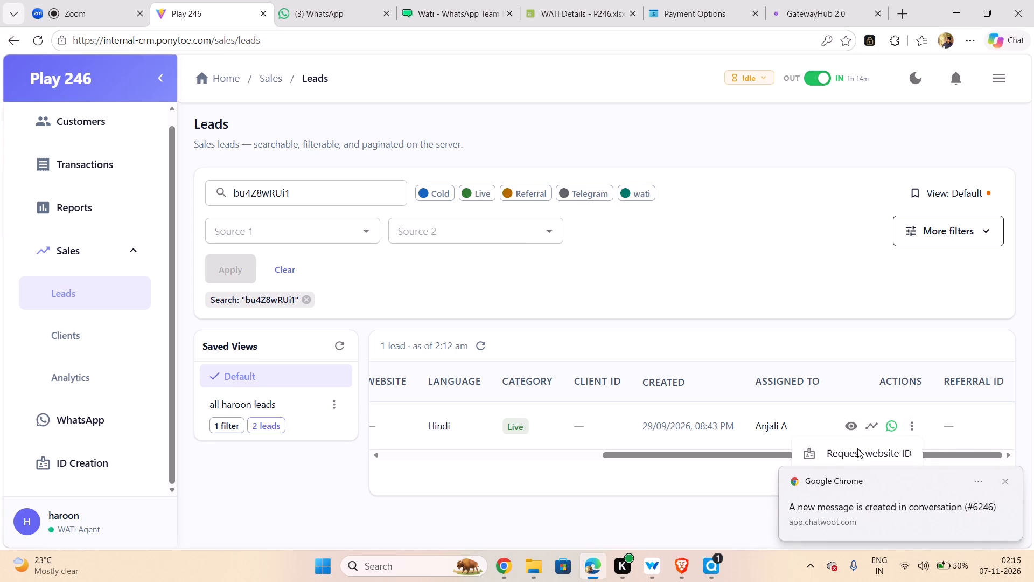
left_click(857, 448)
left_click(857, 449)
left_click(863, 455)
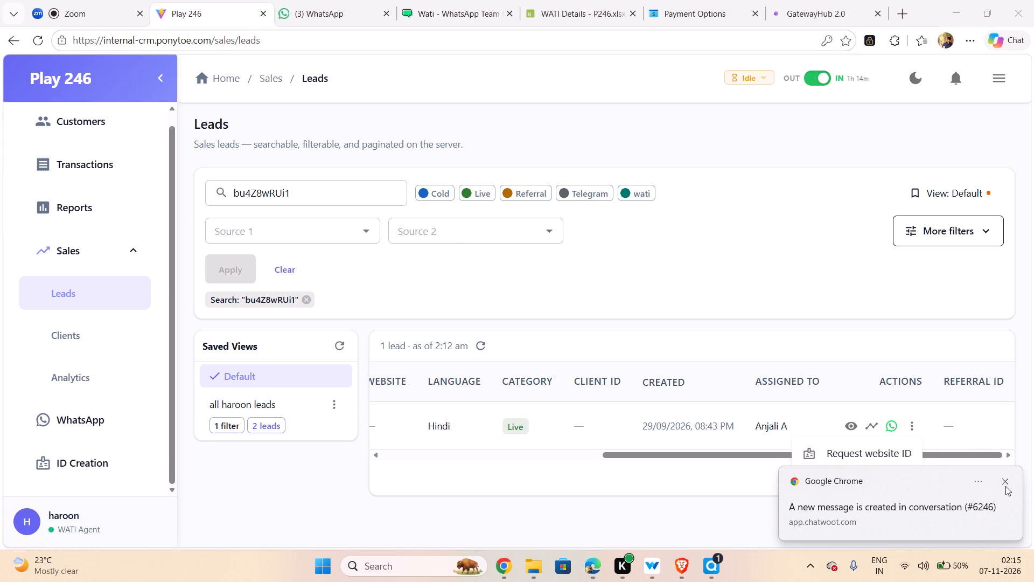
left_click(1004, 488)
left_click(872, 459)
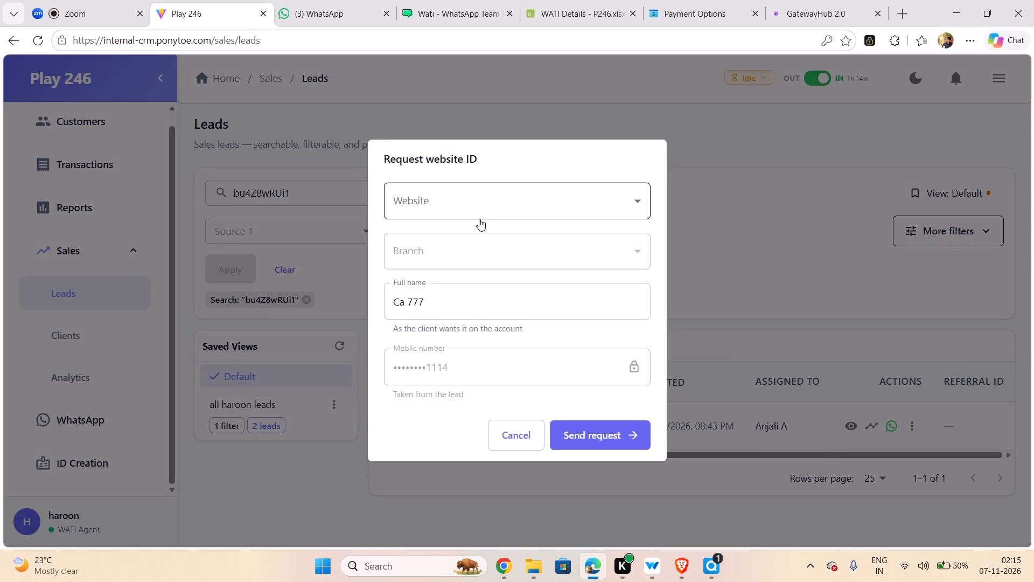
left_click(480, 214)
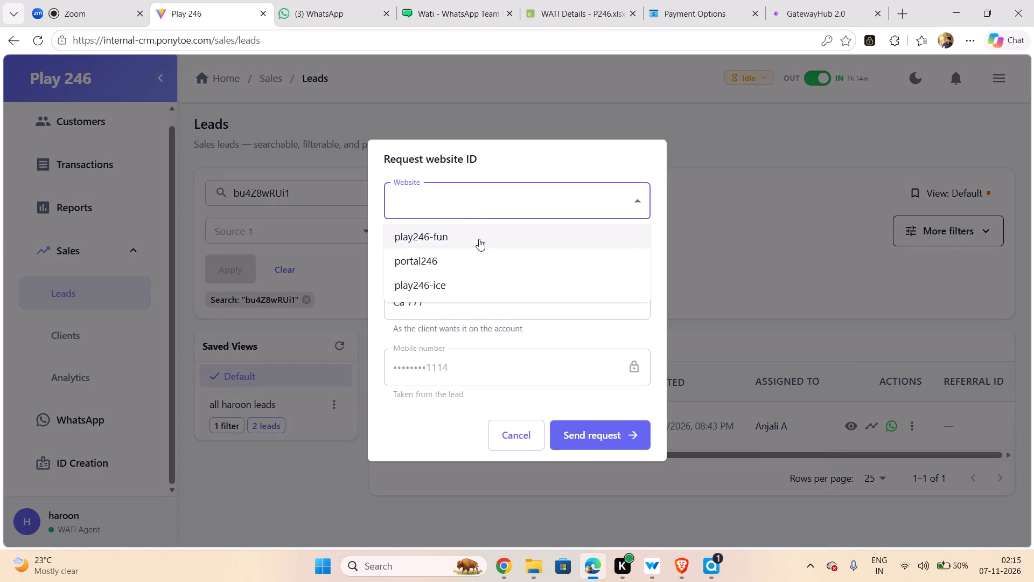
left_click(479, 239)
left_click(489, 259)
left_click(477, 282)
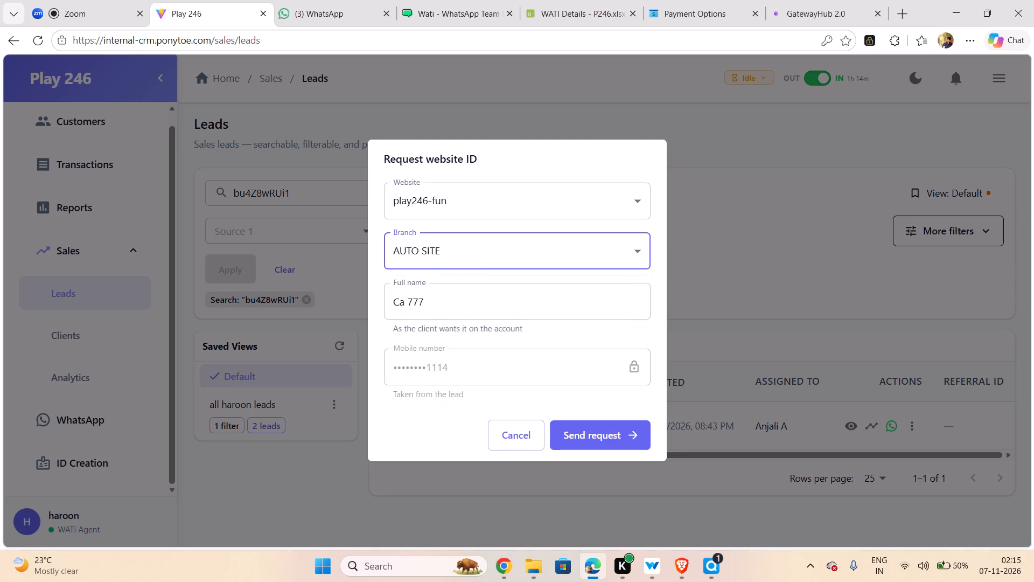
triple_click(478, 301)
type("shubham")
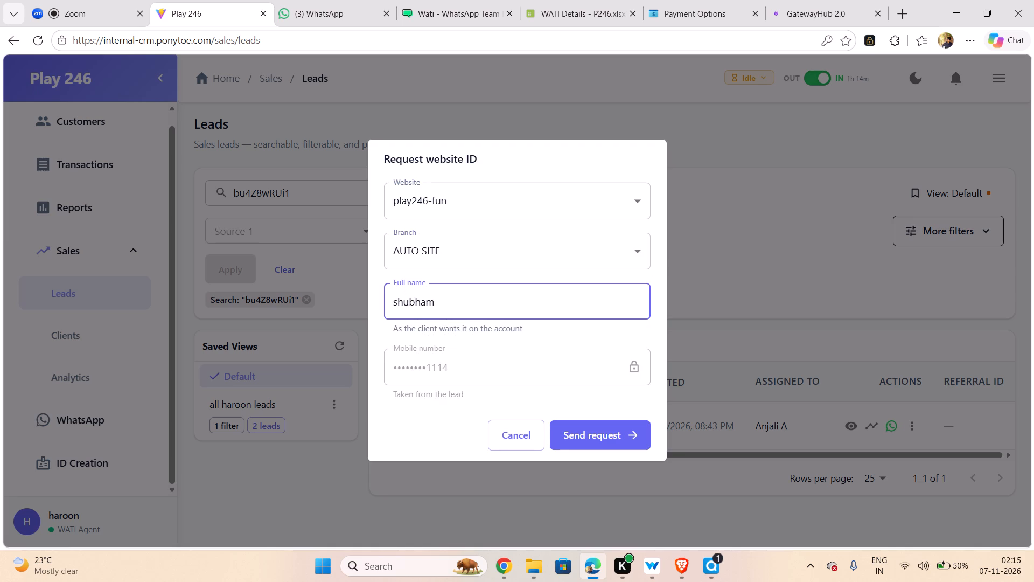
key("Return")
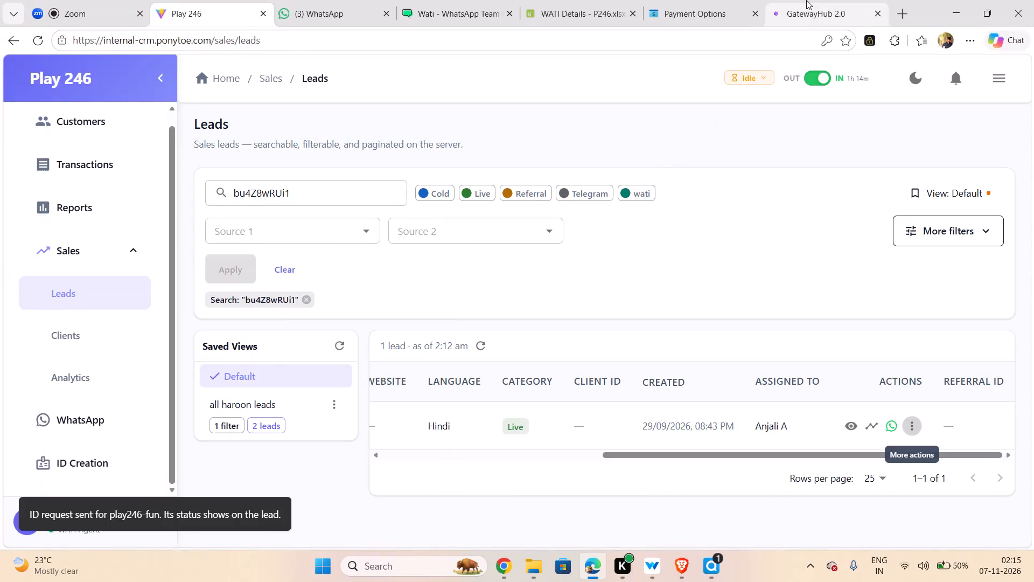
left_click(806, 0)
scroll(660, 306, "up", 4)
scroll(548, 280, "down", 3)
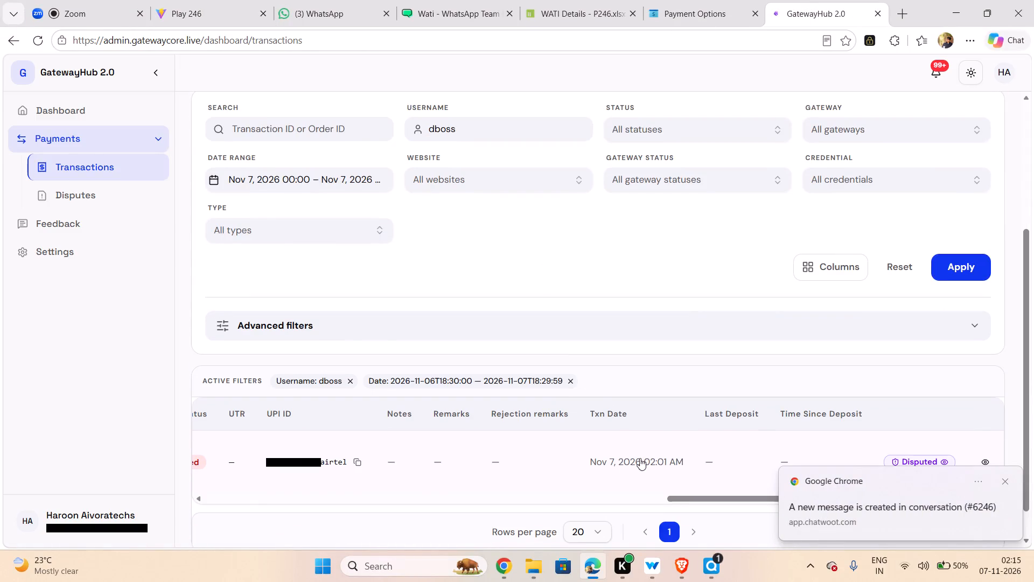
left_click_drag(686, 500, 287, 503)
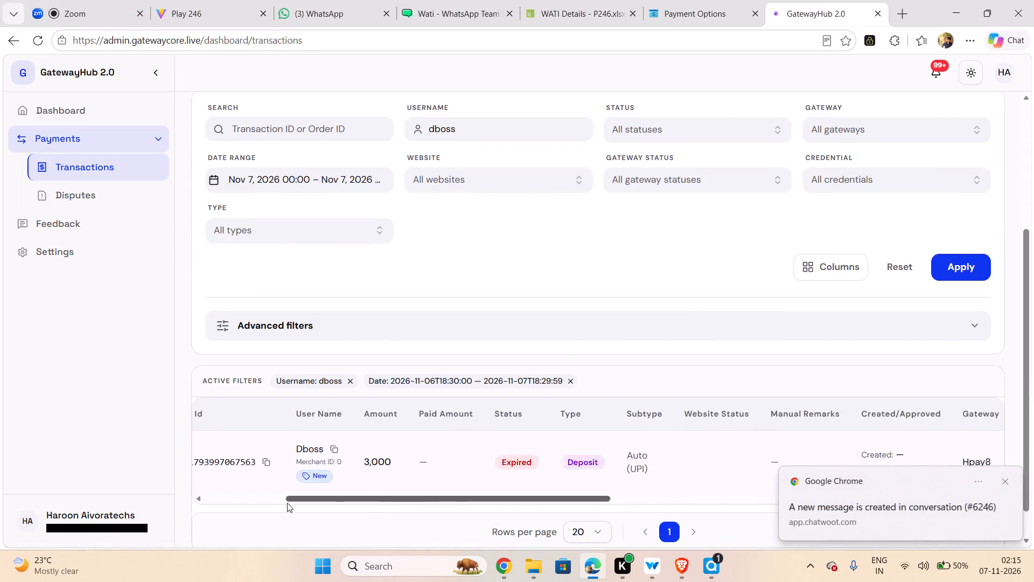
left_click_drag(287, 503, 189, 502)
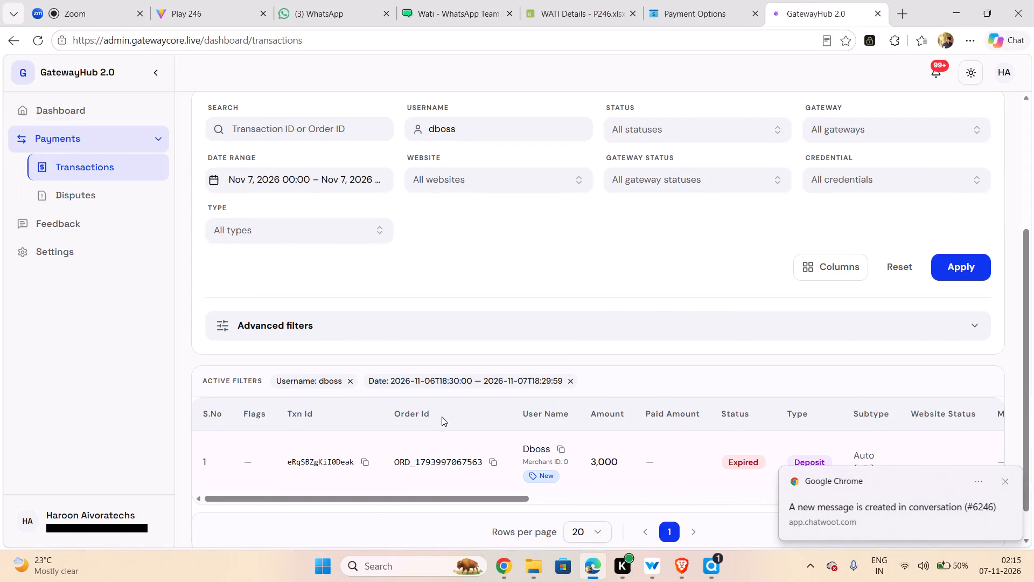
scroll(451, 382, "up", 1)
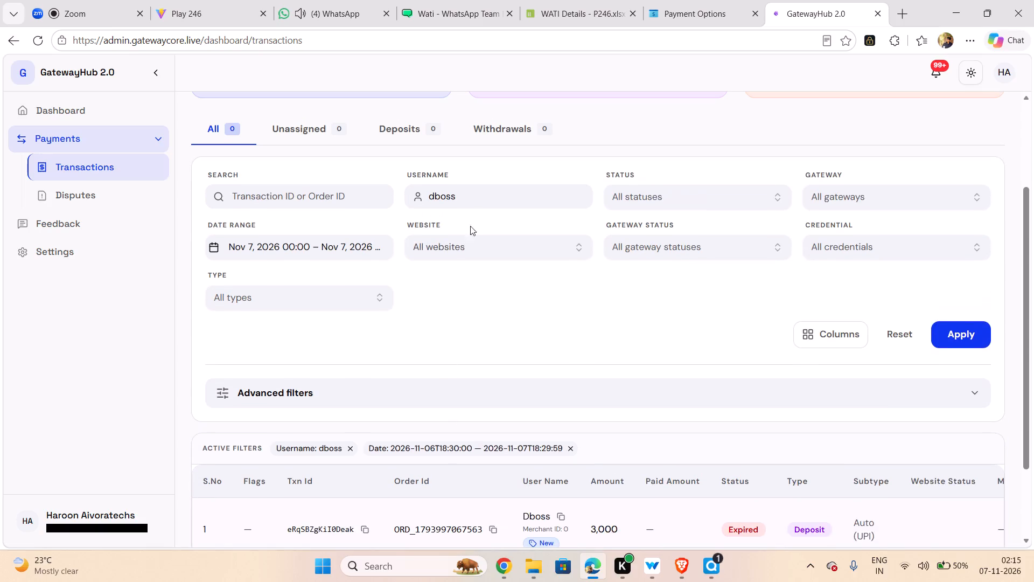
double_click(474, 194)
type("shubham")
key("Return")
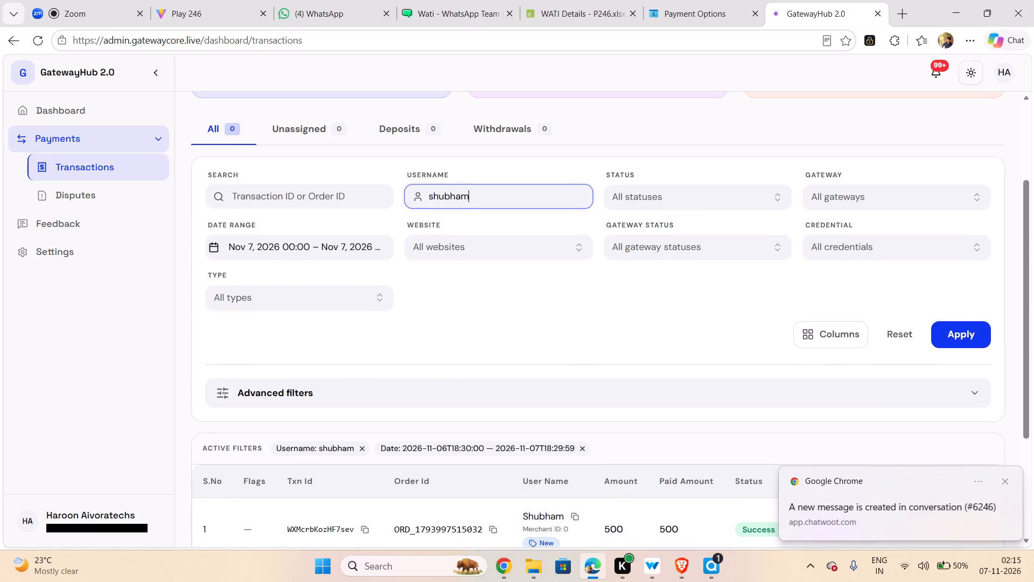
Examine the payment and website status of the transactions filtered by username shubham.
scroll(467, 193, "down", 4)
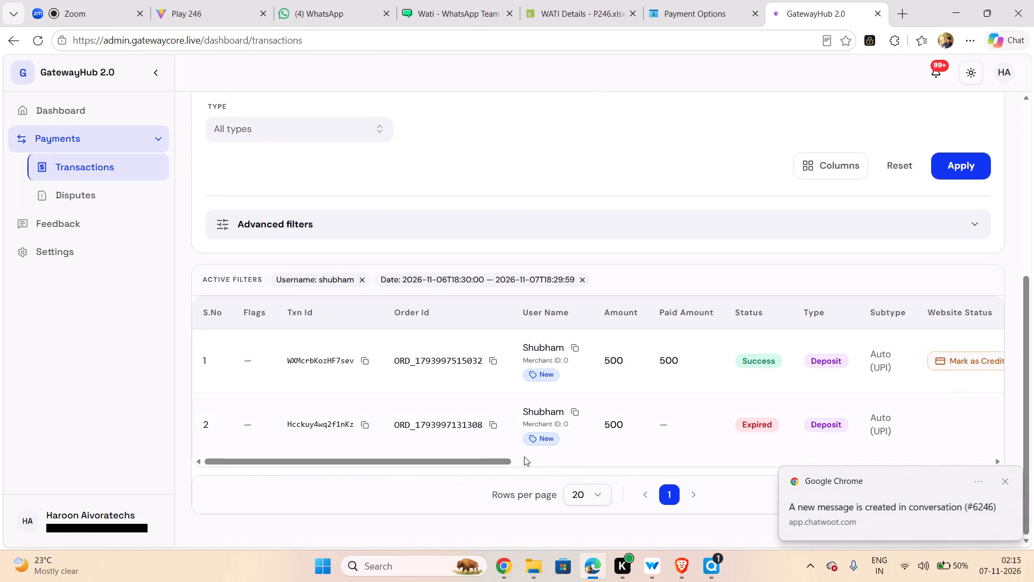
left_click_drag(498, 461, 584, 455)
left_click_drag(543, 465, 527, 467)
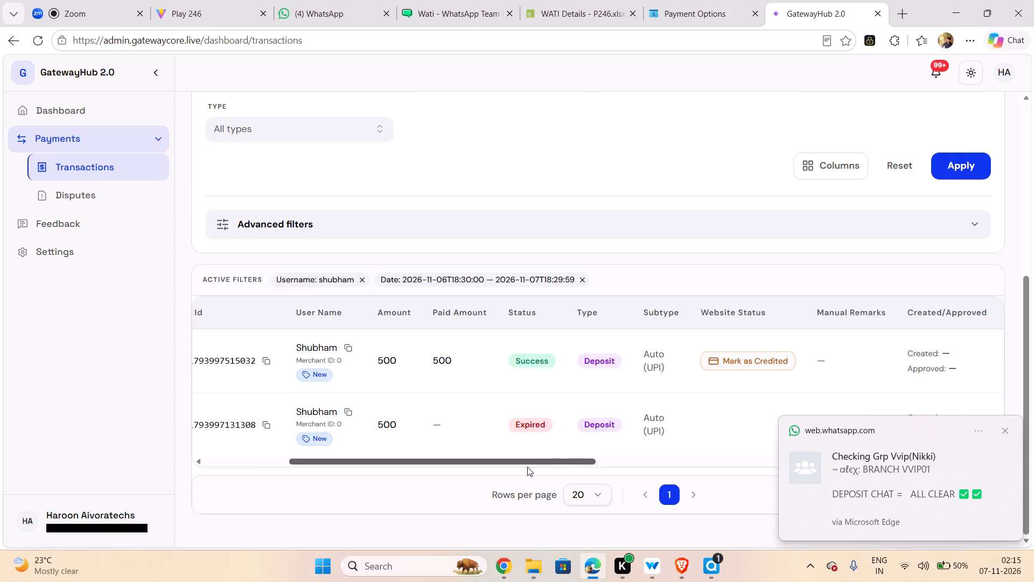
left_click_drag(527, 467, 428, 469)
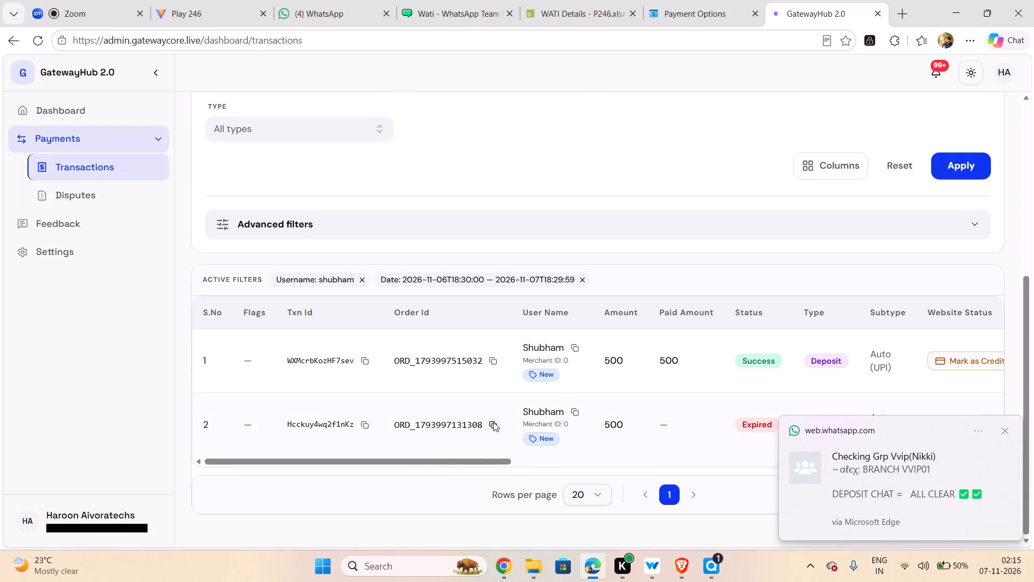
Switch to the Play 246 CRM, review the CA 777 lead's details and return to the leads list.
left_click(212, 2)
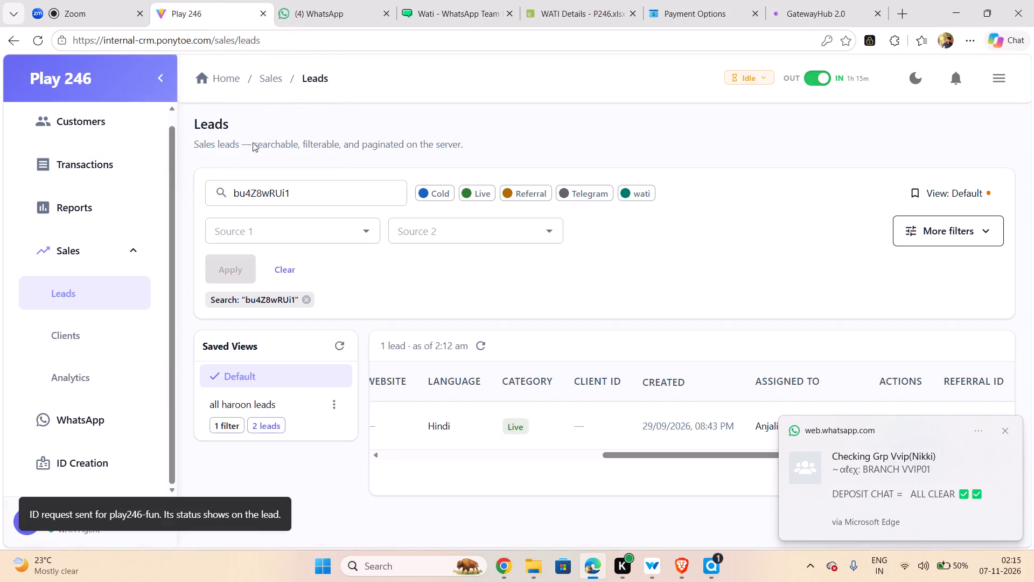
left_click_drag(610, 454, 723, 457)
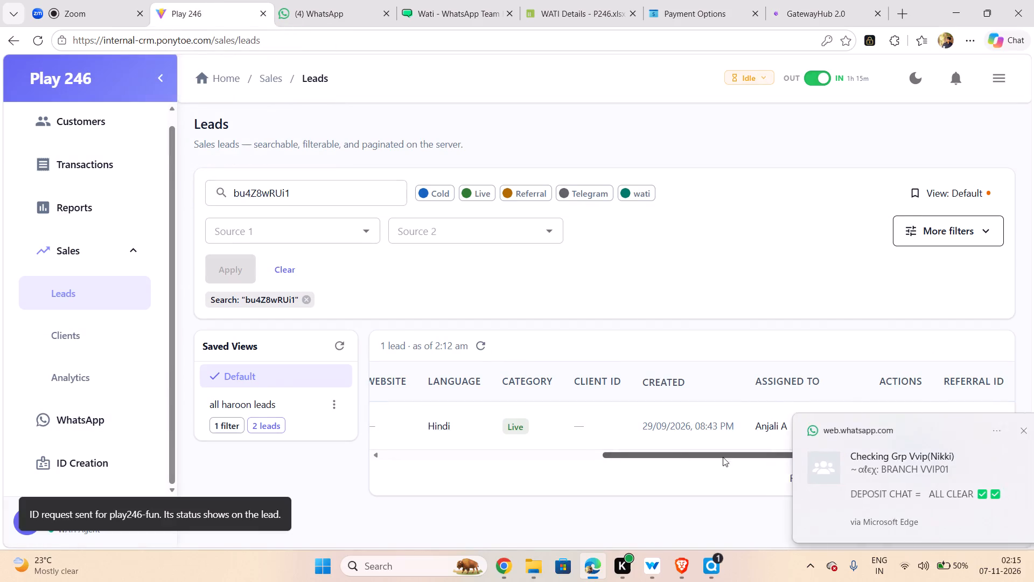
left_click_drag(723, 457, 725, 456)
left_click(846, 427)
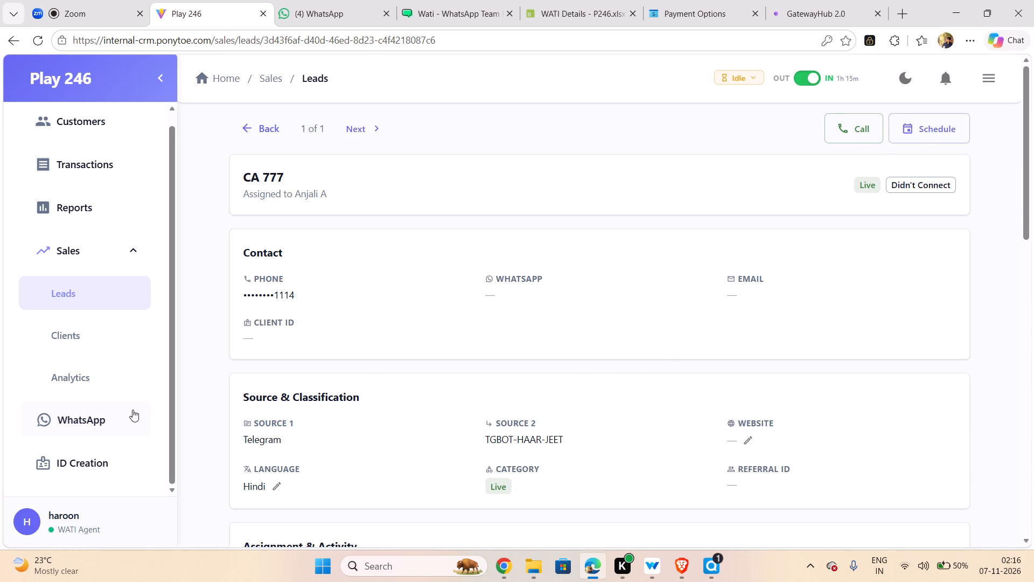
scroll(120, 413, "down", 2)
left_click(269, 121)
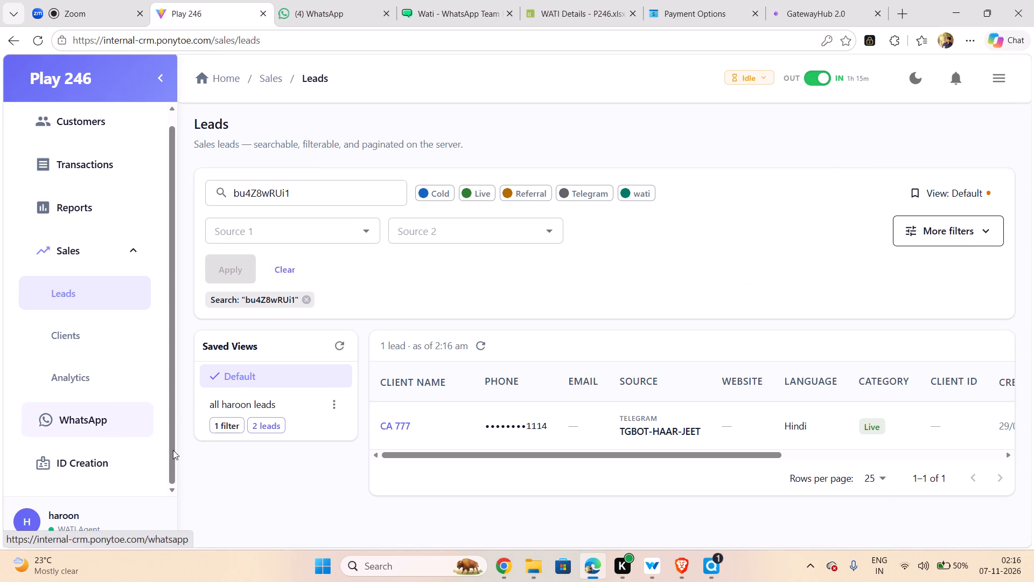
Open the ID Creation page to check the progress of the website ID requests.
scroll(112, 413, "down", 2)
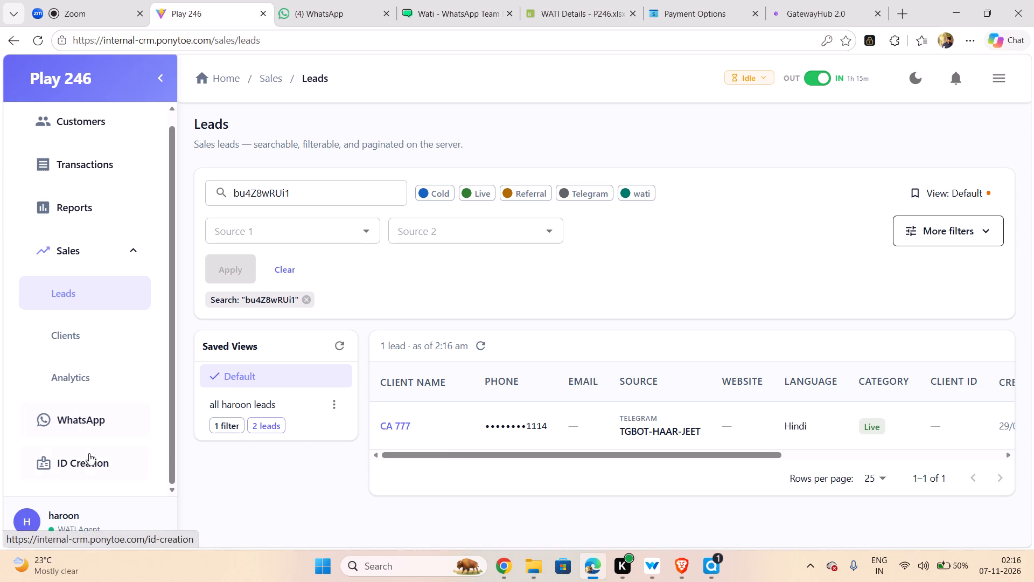
left_click(87, 455)
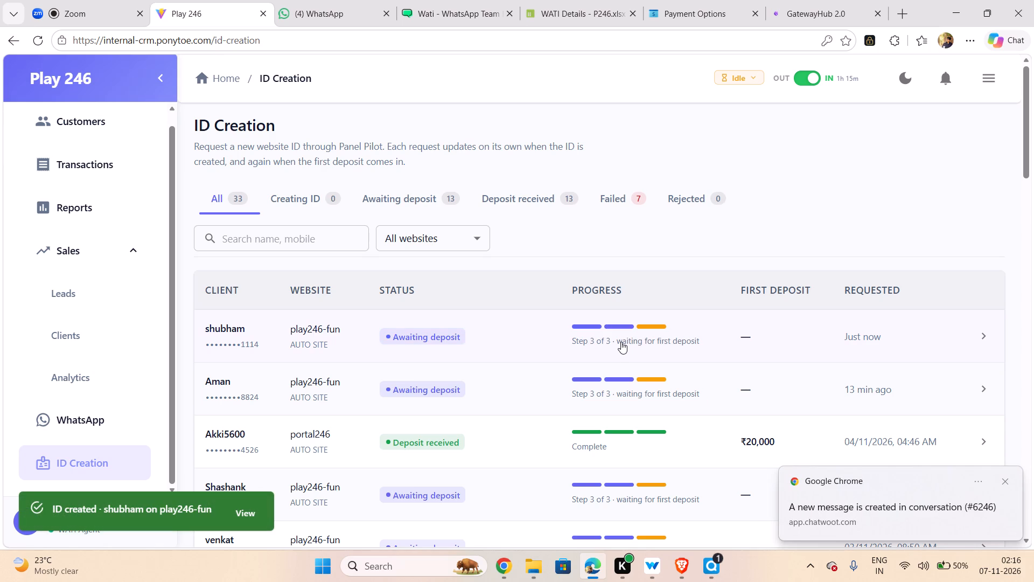
Open the CA 777 lead's details in the CRM and copy its website ID welcome message.
left_click(621, 342)
left_click(487, 322)
left_click(61, 302)
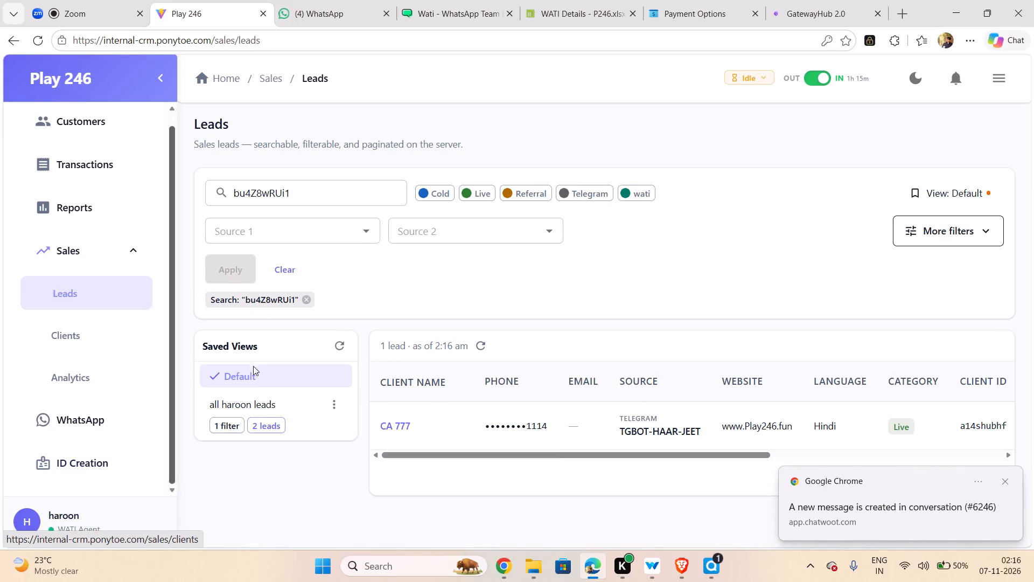
left_click_drag(567, 453, 857, 456)
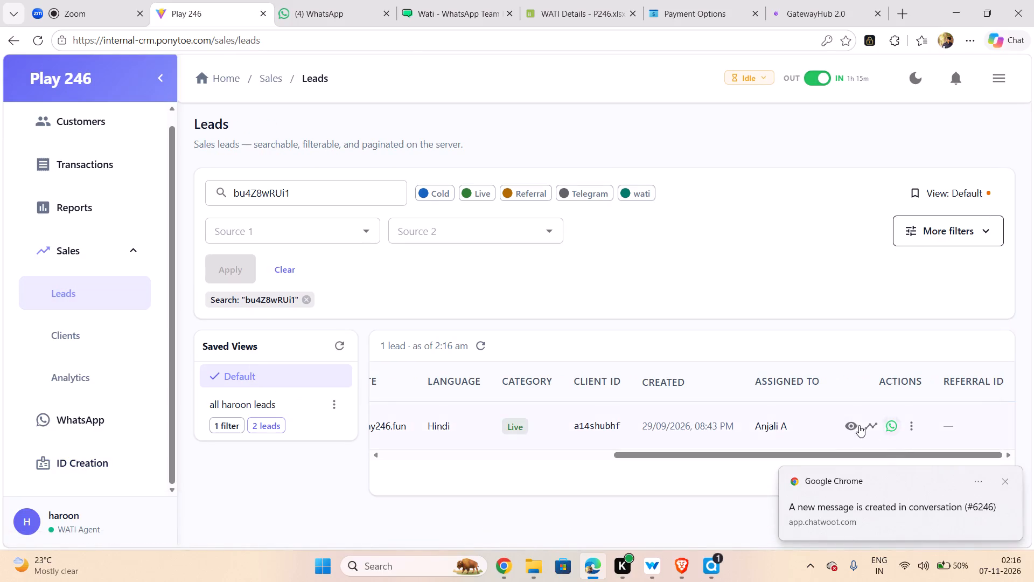
left_click(855, 425)
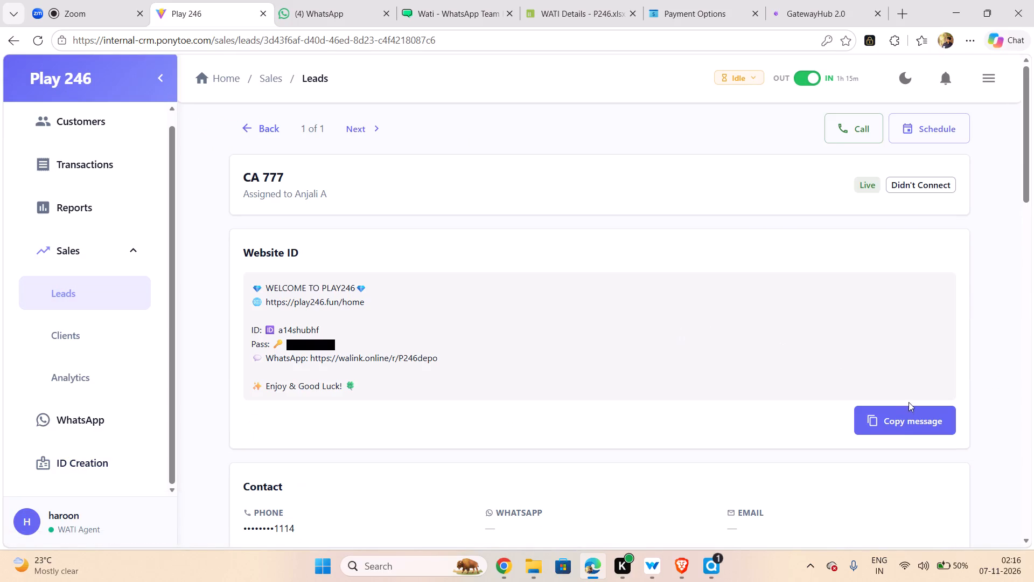
left_click(900, 422)
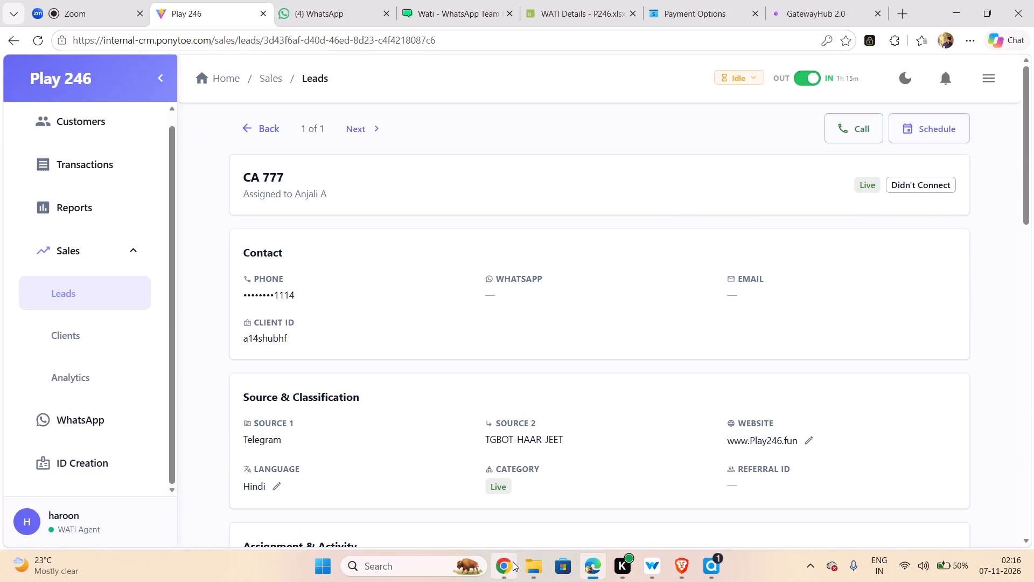
Send the copied website ID welcome message in the CA 777 Chatwoot conversation.
left_click(511, 562)
scroll(417, 251, "down", 5)
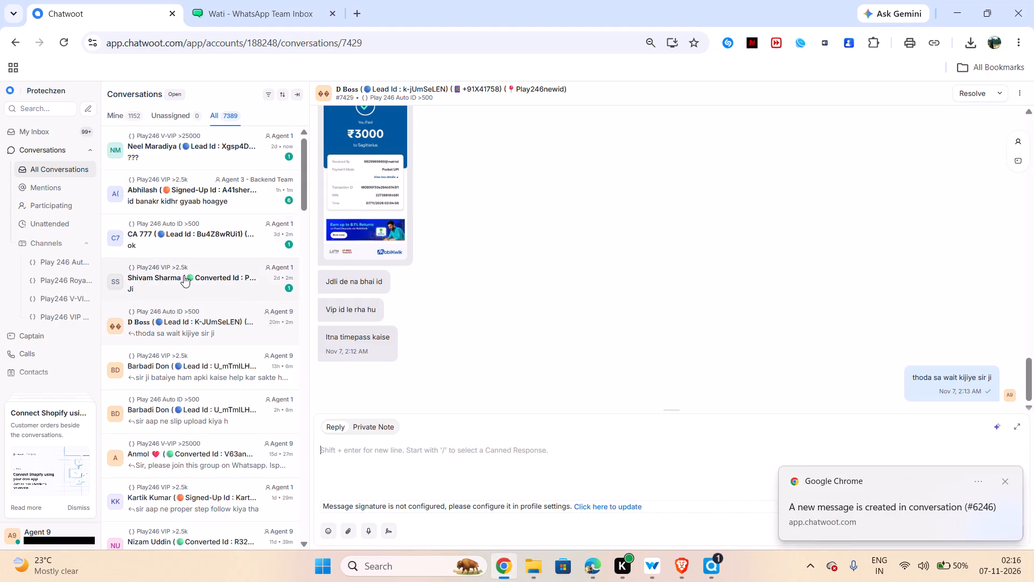
left_click(187, 246)
left_click(456, 457)
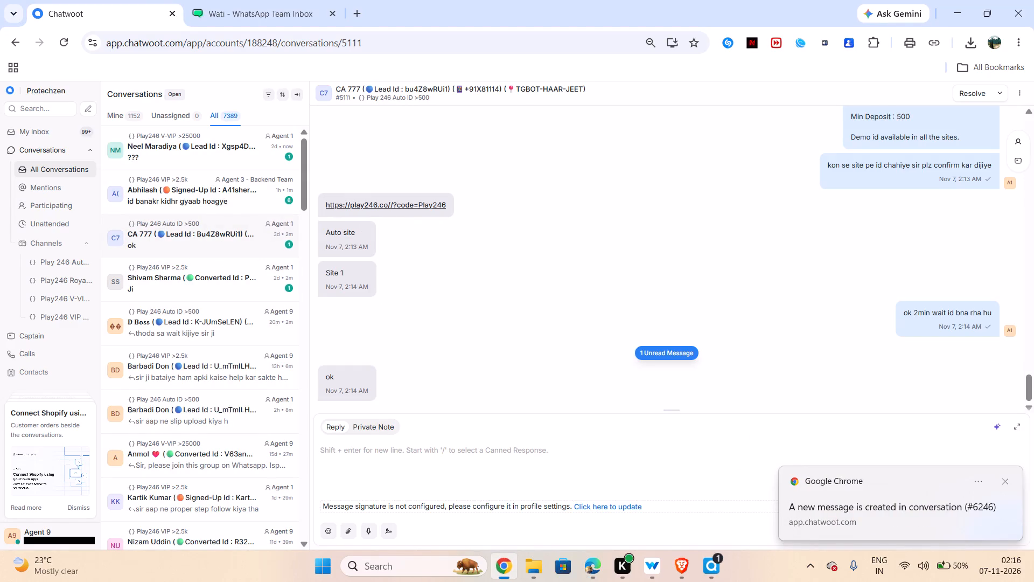
key("ctrl+v")
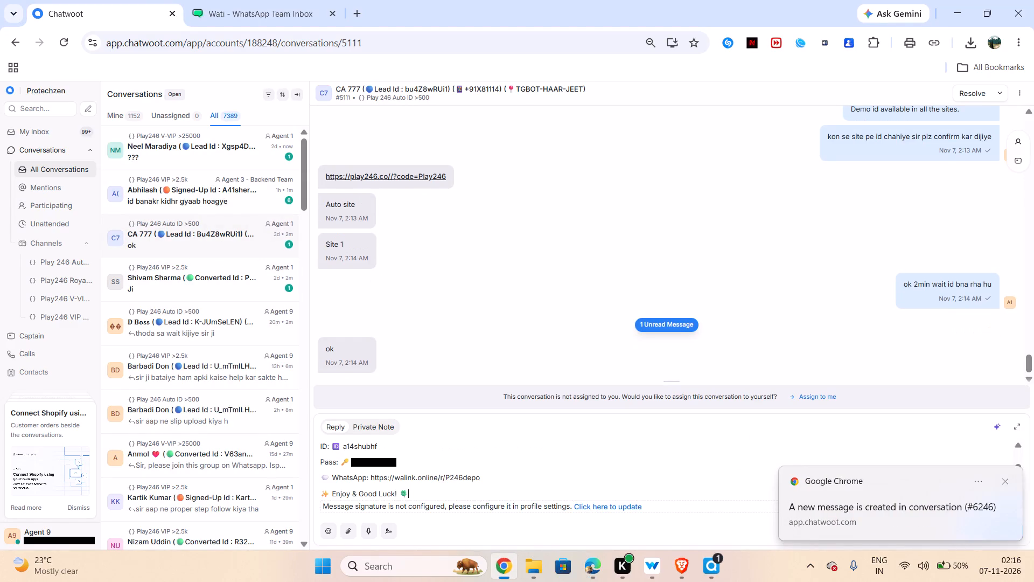
key("Return")
scroll(604, 363, "down", 6)
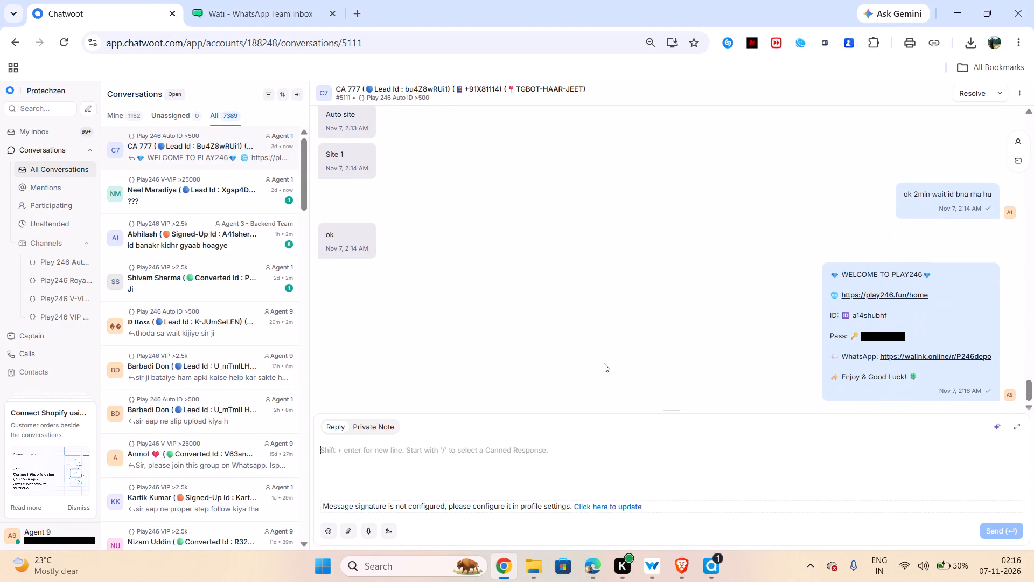
double_click(868, 319)
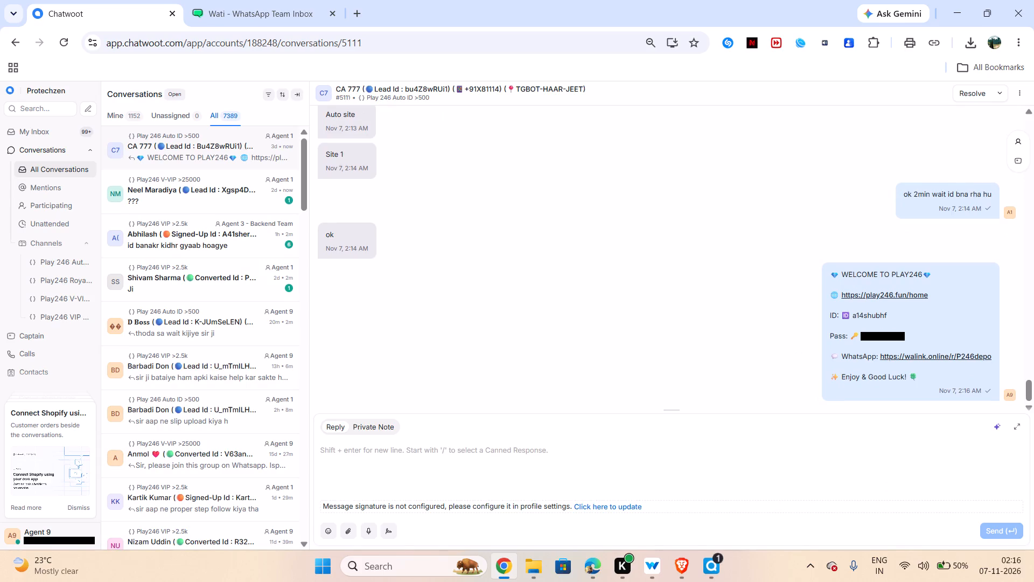
key("ctrl+c")
left_click(579, 514)
left_click(817, 0)
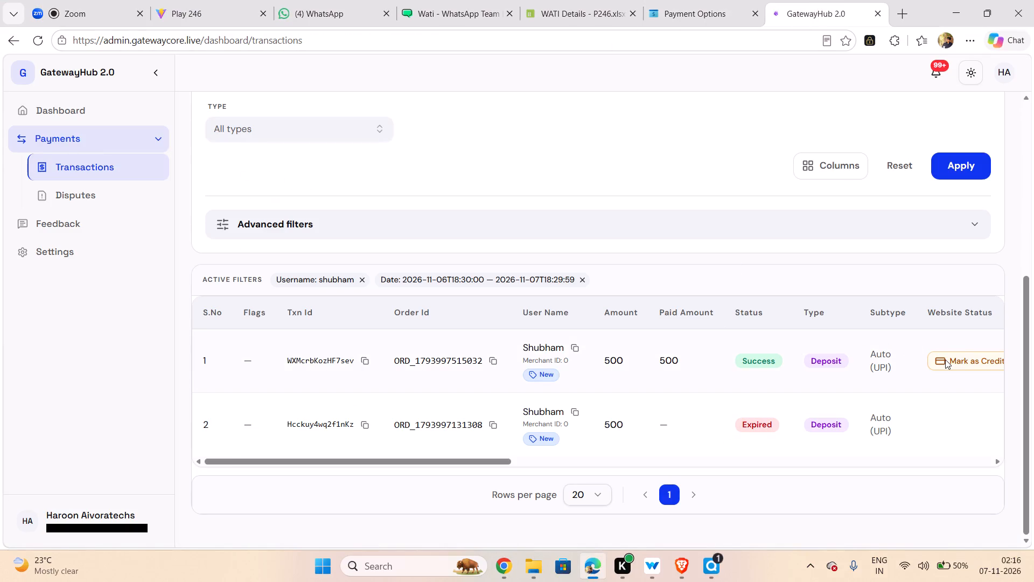
Return to the CA 777 Chatwoot conversation and read the customer's latest reply.
left_click(507, 571)
scroll(545, 357, "down", 4)
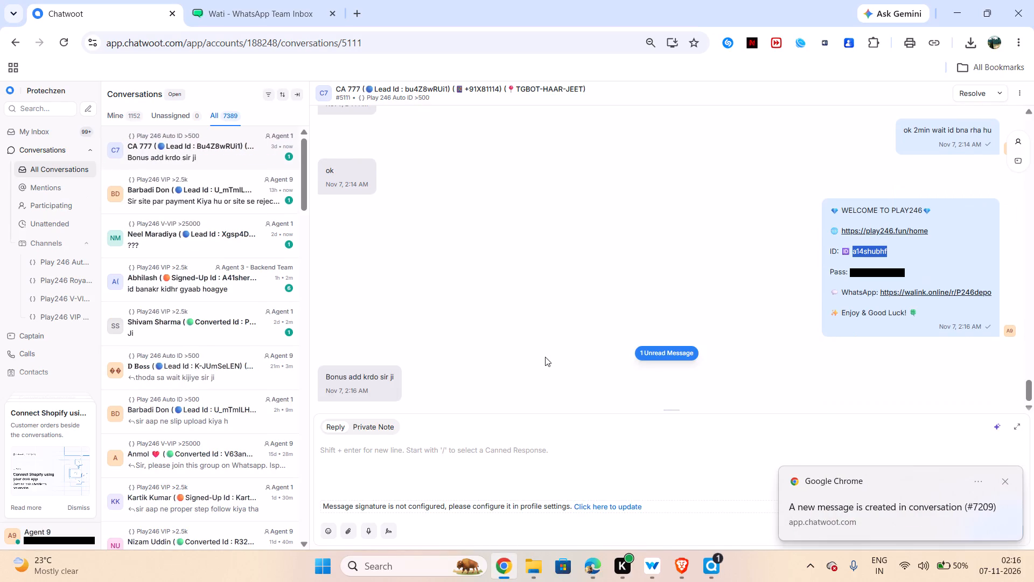
scroll(545, 356, "down", 2)
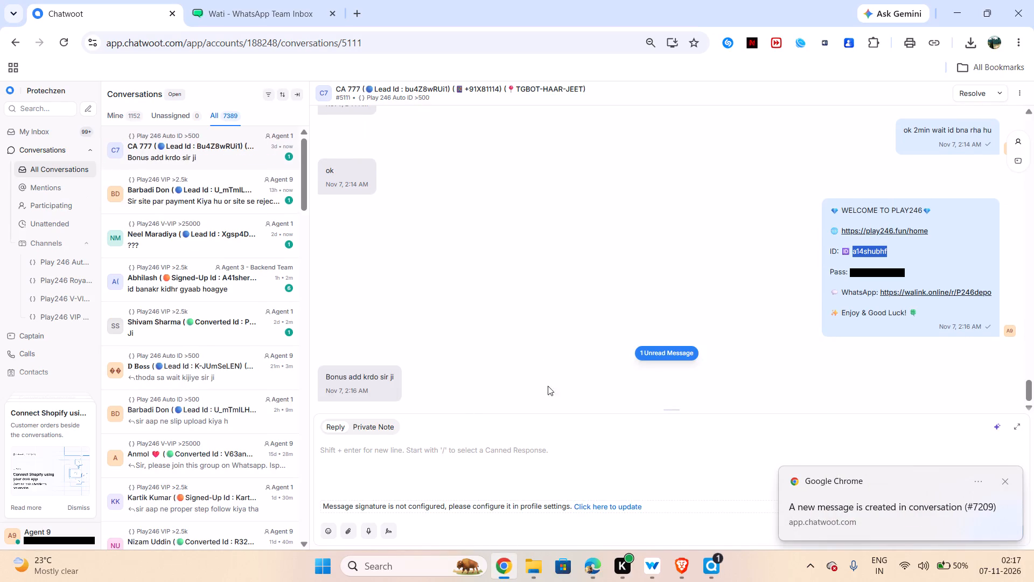
scroll(592, 378, "down", 2)
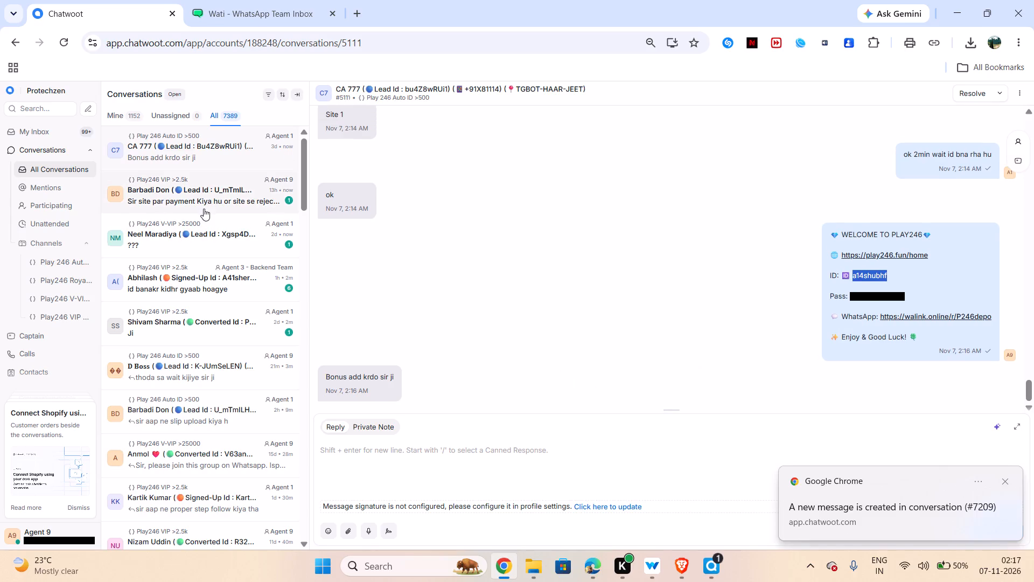
Open Chatwoot conversation #6246 and read back through its recent messages about the WhatsApp group and deposits.
left_click(205, 234)
scroll(630, 232, "up", 1)
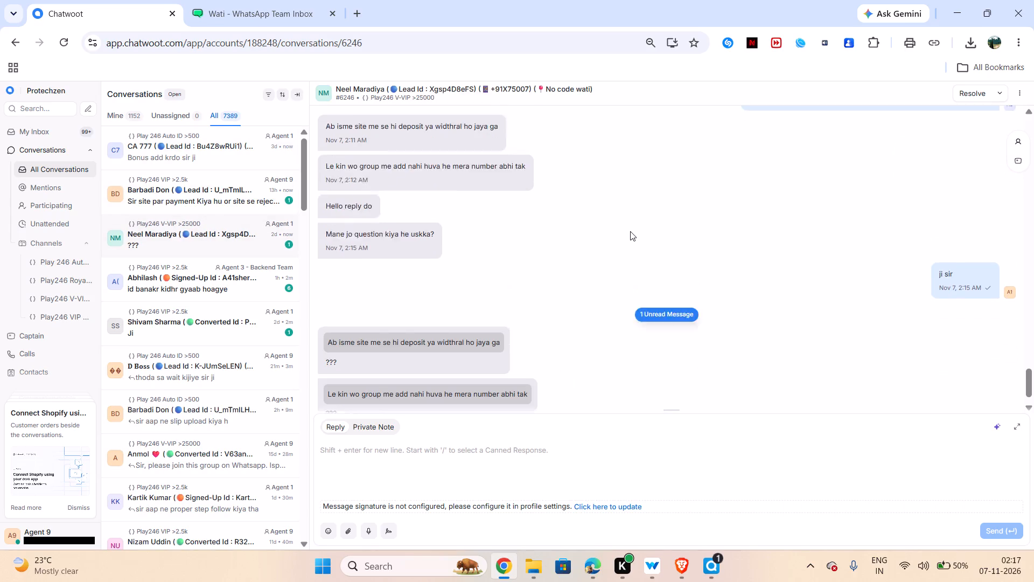
scroll(630, 231, "up", 4)
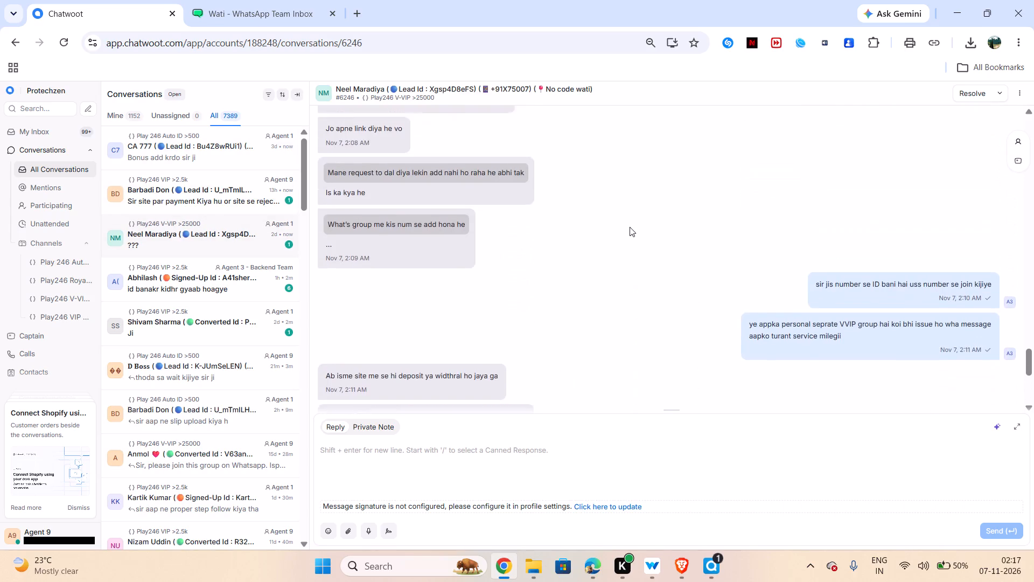
scroll(630, 227, "up", 5)
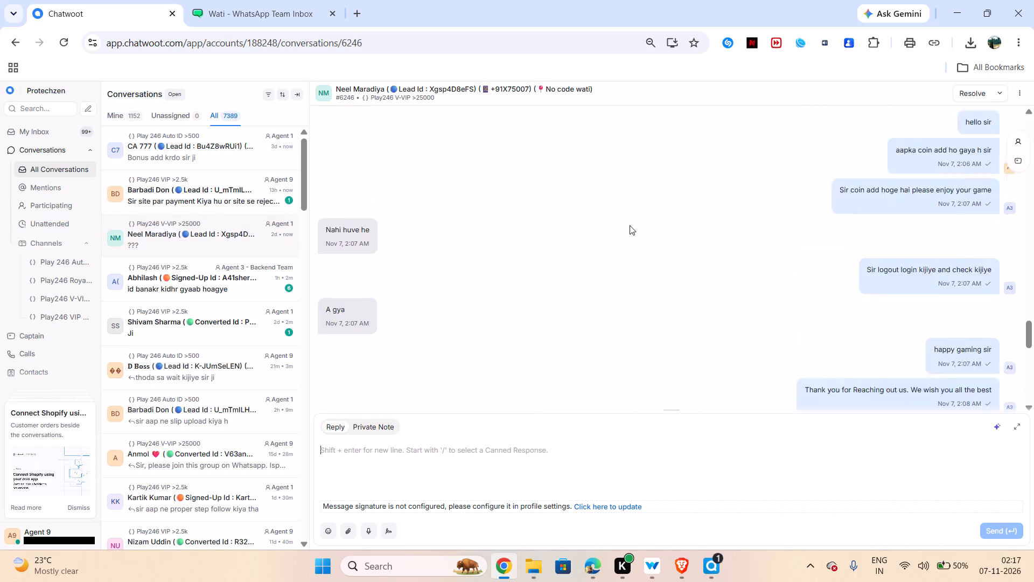
scroll(630, 224, "down", 5)
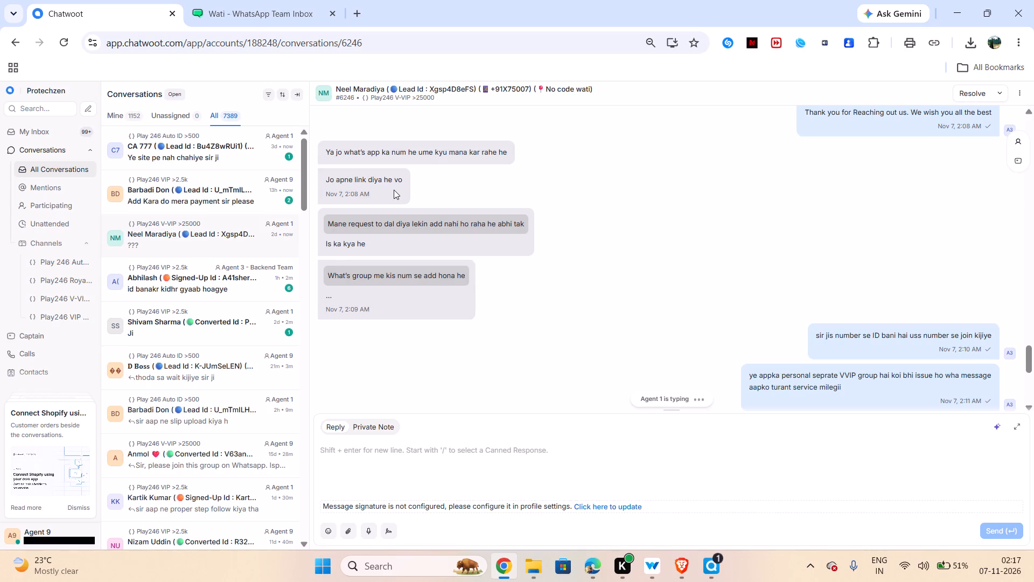
scroll(389, 188, "down", 4)
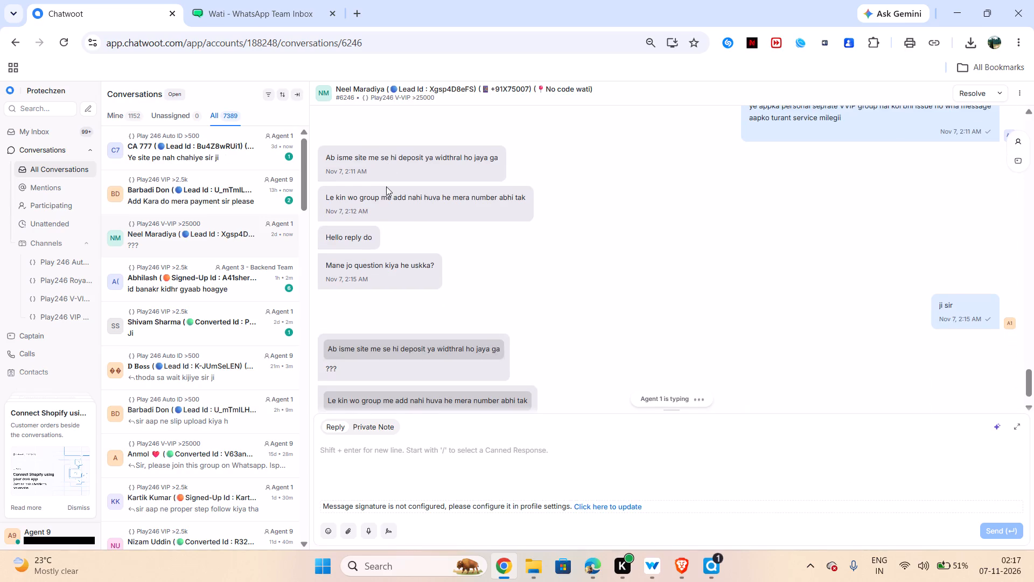
scroll(384, 186, "down", 2)
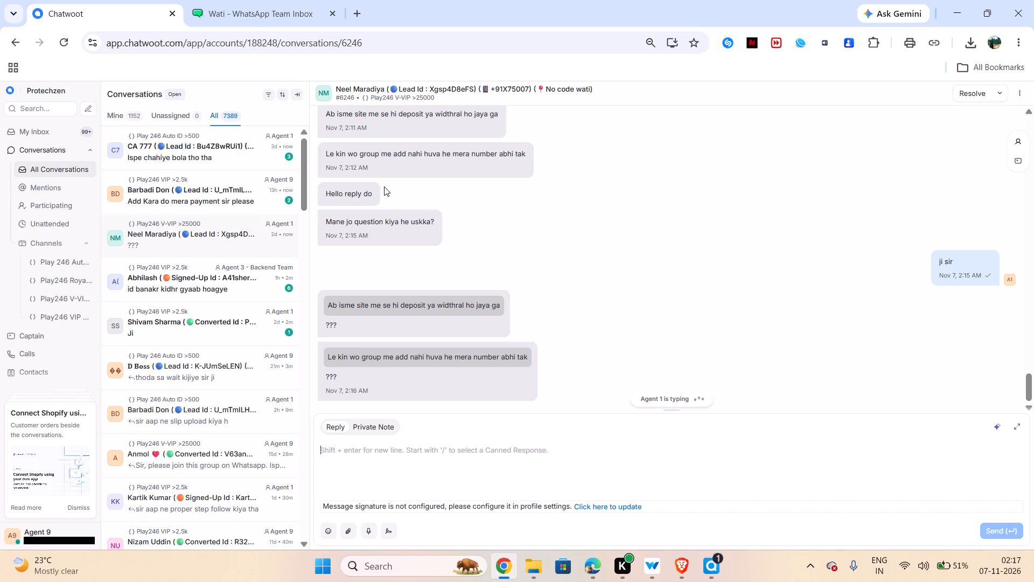
left_click(245, 200)
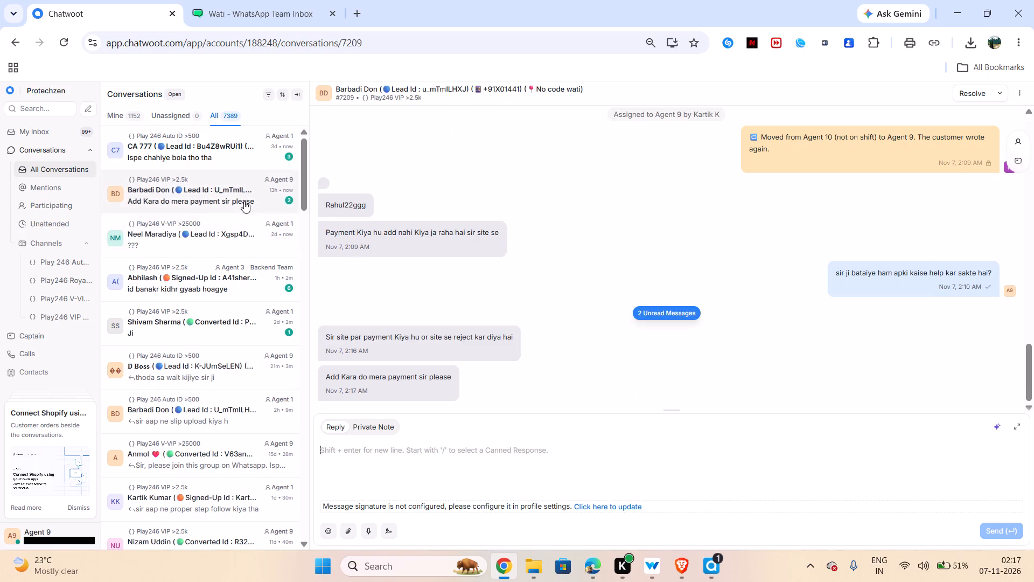
scroll(389, 293, "down", 4)
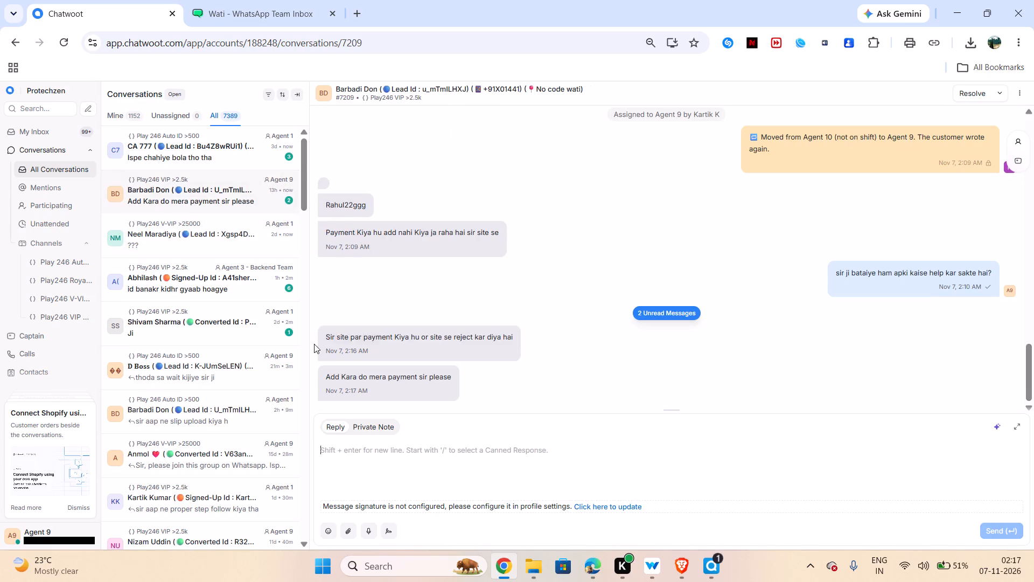
scroll(380, 342, "down", 8)
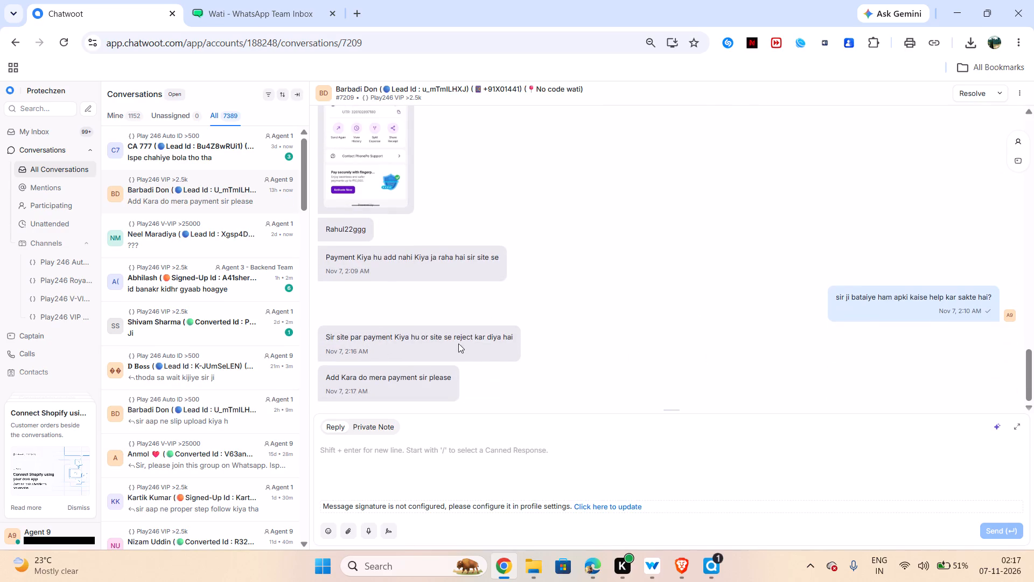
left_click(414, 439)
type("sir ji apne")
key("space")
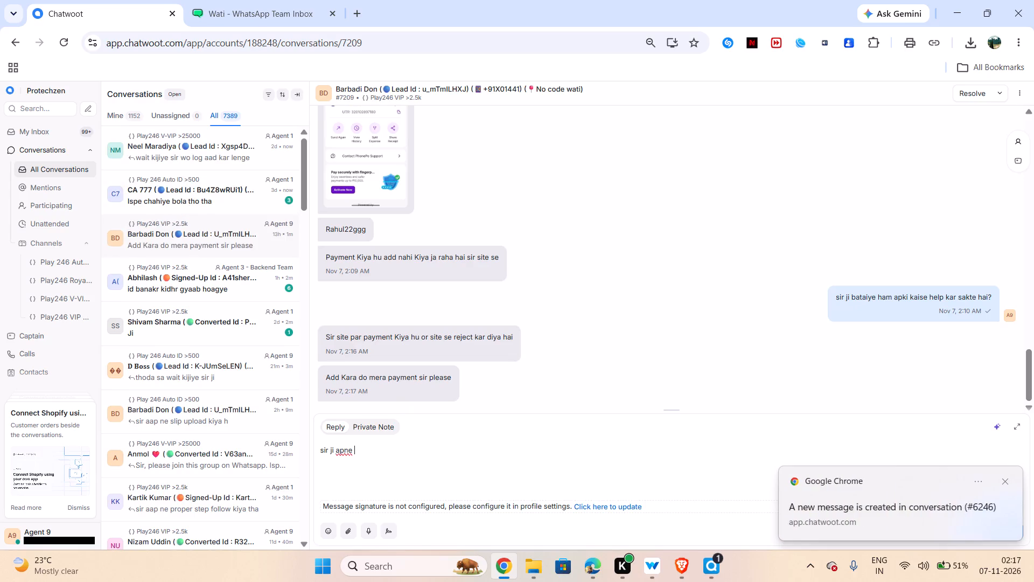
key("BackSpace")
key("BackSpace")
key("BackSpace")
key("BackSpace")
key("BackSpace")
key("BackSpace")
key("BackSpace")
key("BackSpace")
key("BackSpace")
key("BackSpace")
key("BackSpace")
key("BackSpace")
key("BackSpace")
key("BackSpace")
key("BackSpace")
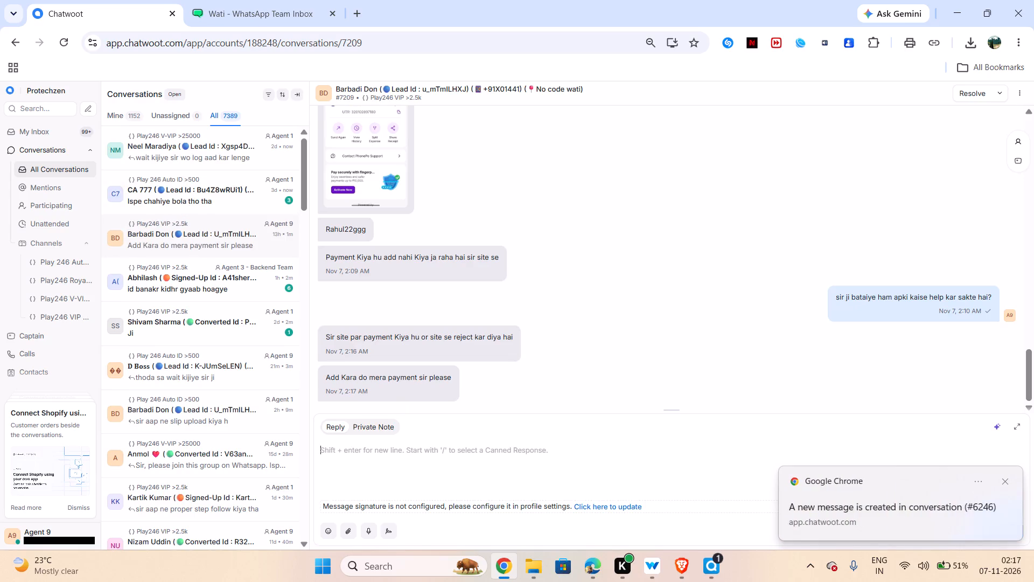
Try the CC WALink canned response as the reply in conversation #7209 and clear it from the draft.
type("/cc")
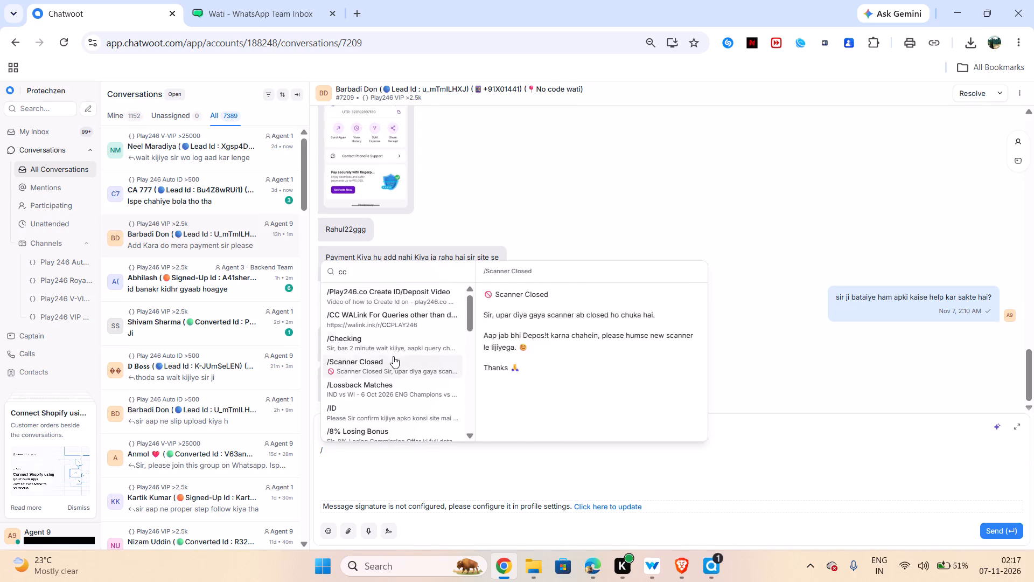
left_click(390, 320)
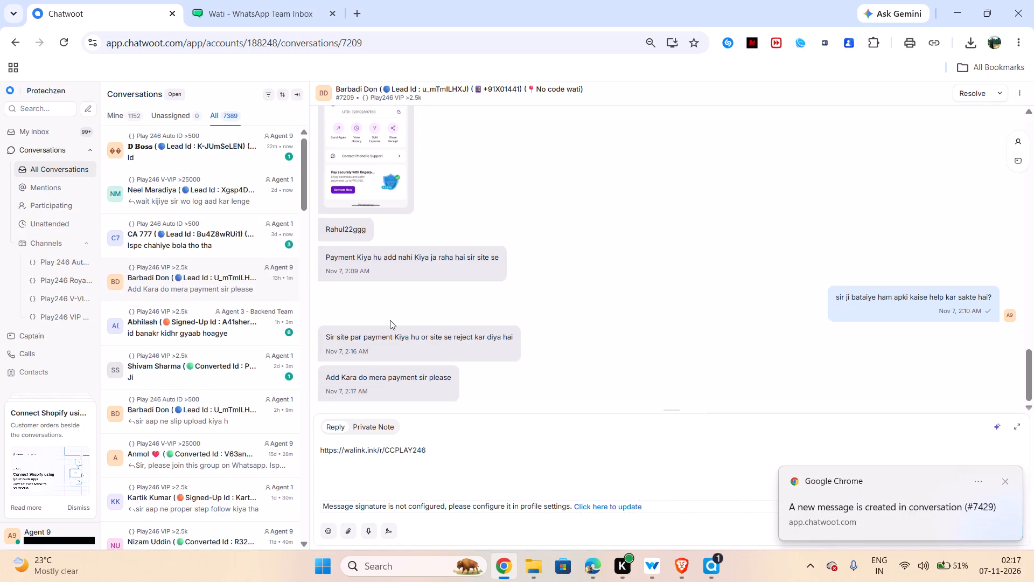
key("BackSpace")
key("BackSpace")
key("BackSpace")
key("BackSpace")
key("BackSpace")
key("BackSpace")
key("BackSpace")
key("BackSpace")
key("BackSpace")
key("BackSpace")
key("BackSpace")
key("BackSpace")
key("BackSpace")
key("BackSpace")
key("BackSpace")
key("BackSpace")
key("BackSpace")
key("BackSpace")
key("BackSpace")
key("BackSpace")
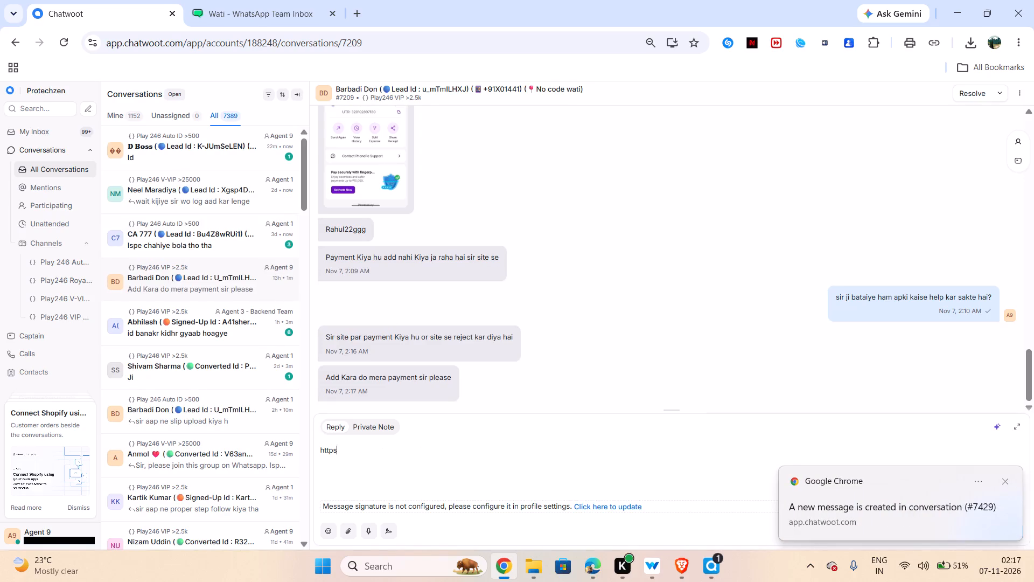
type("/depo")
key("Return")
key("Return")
Write a follow-up reply in conversation #7209 reading "sir ji please yaha contact kijiye".
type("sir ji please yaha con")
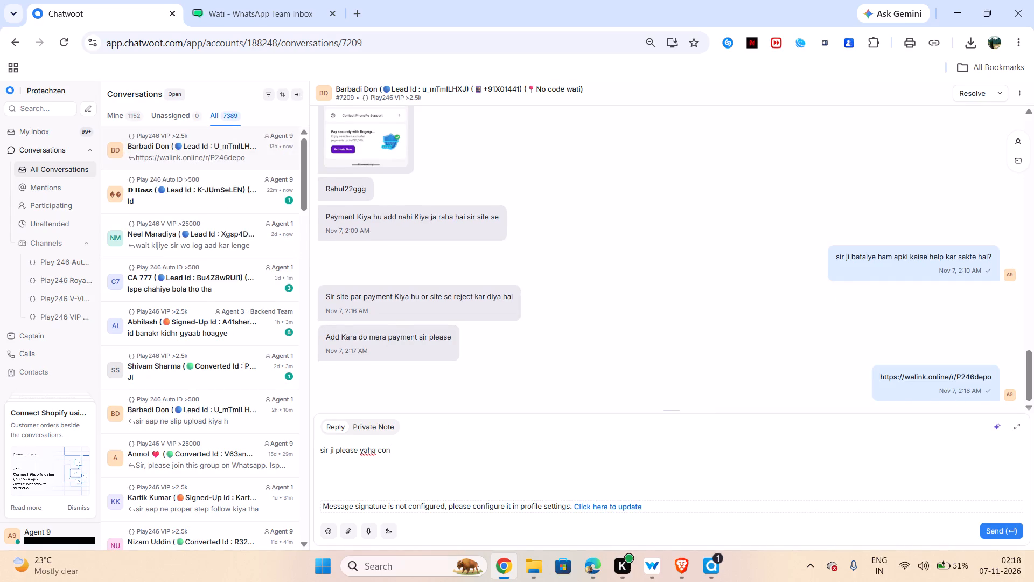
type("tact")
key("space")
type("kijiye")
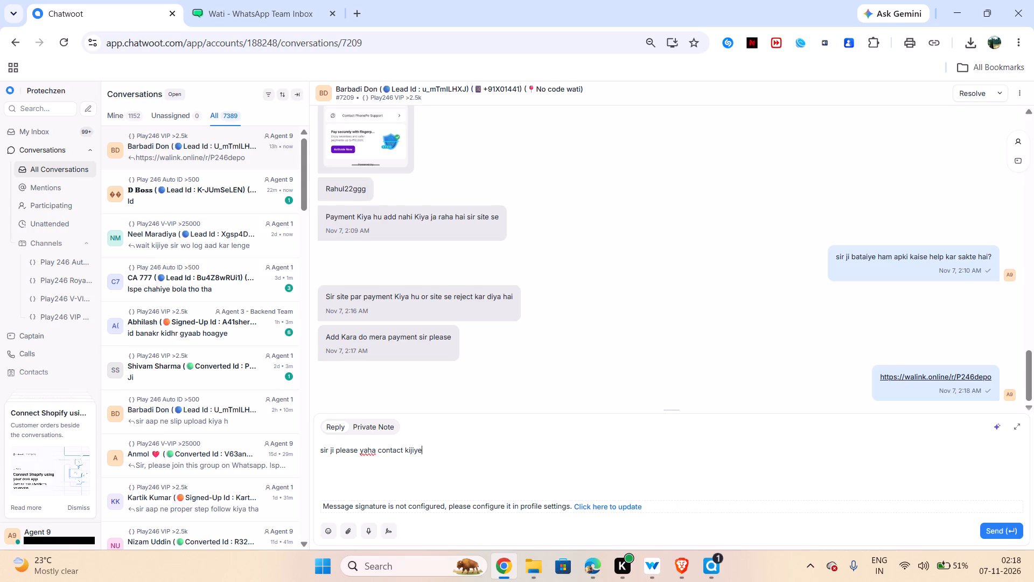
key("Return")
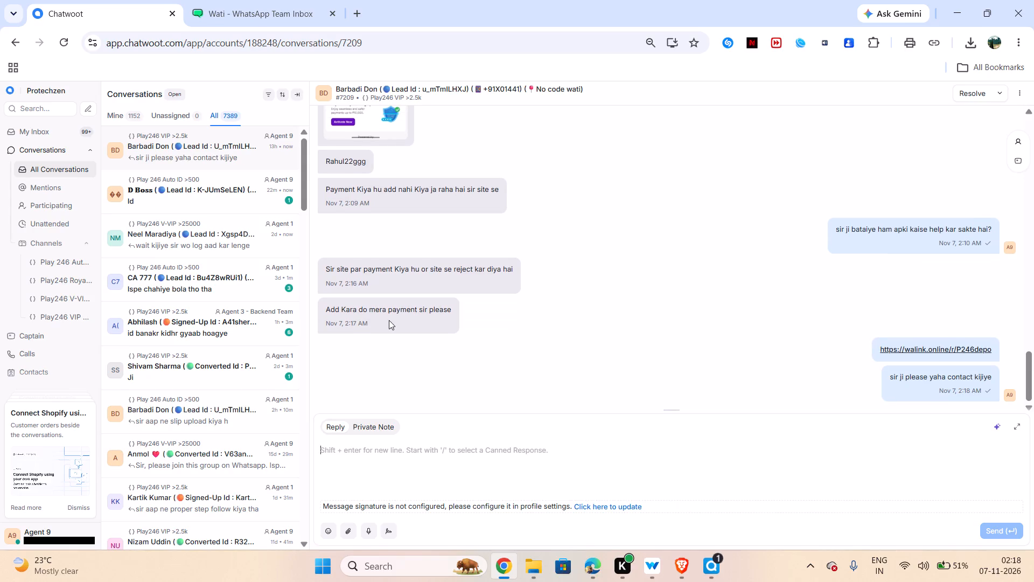
left_click(227, 279)
scroll(503, 307, "up", 1)
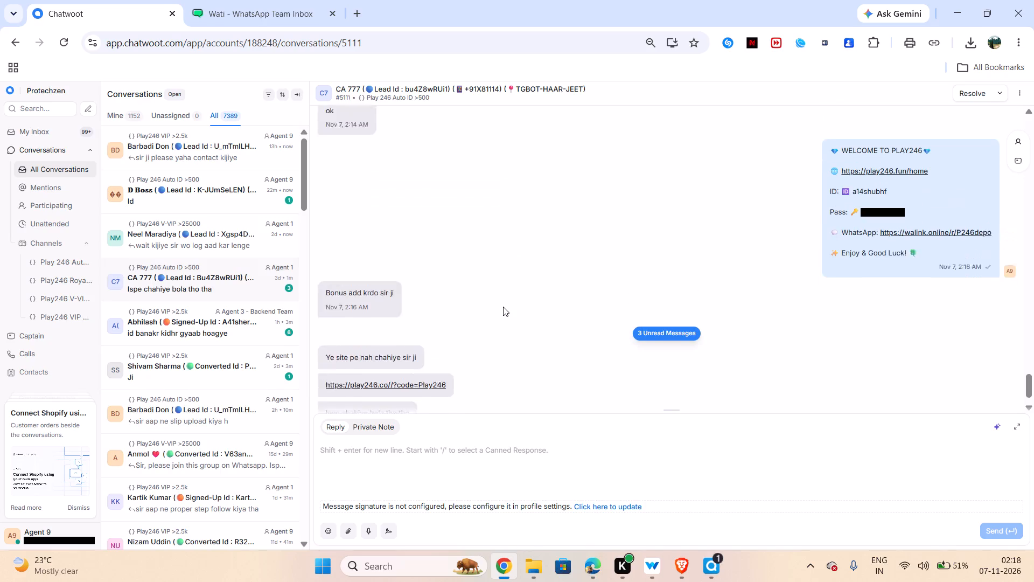
scroll(503, 307, "down", 1)
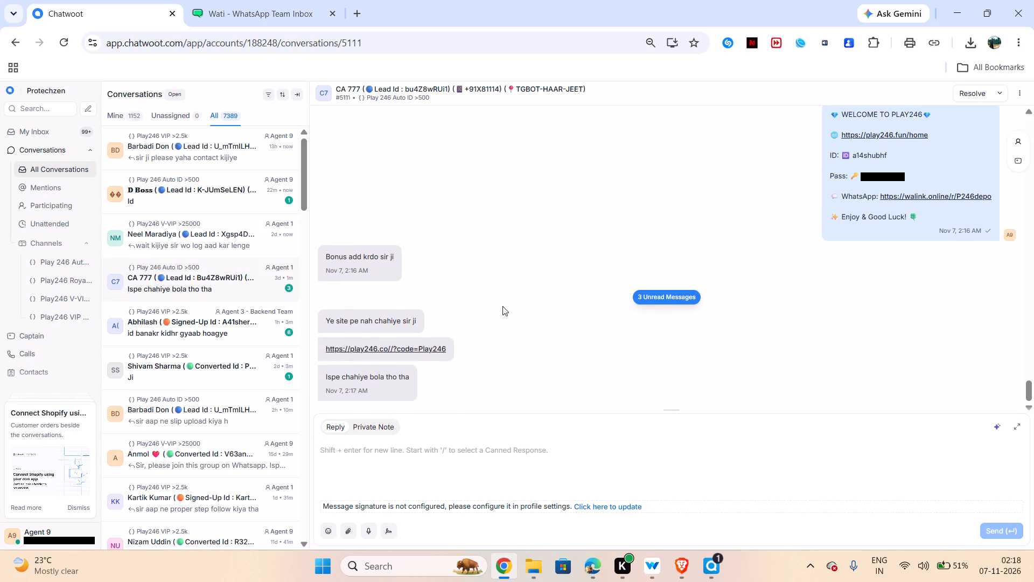
scroll(427, 260, "up", 1)
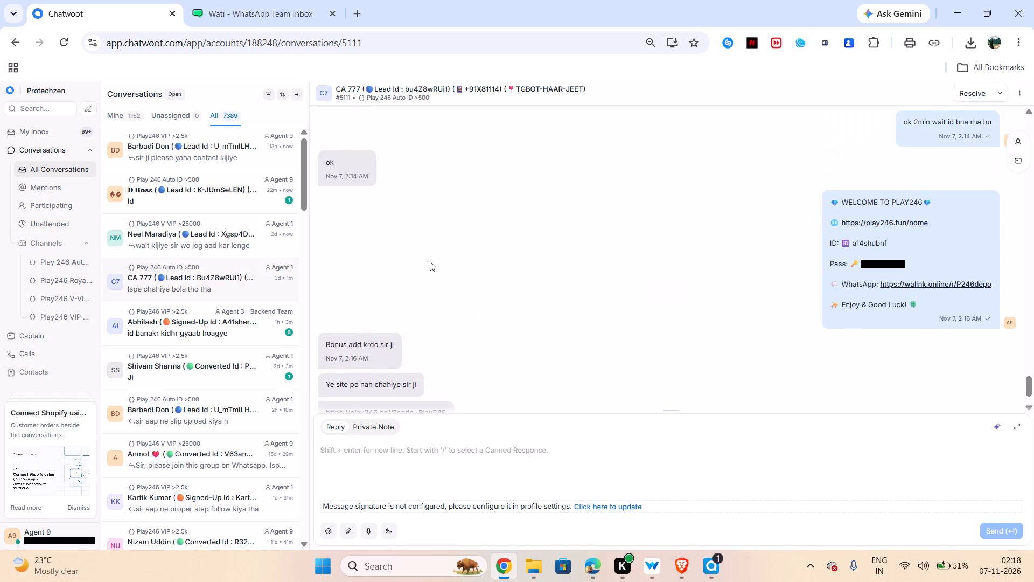
scroll(434, 263, "down", 1)
scroll(543, 328, "down", 1)
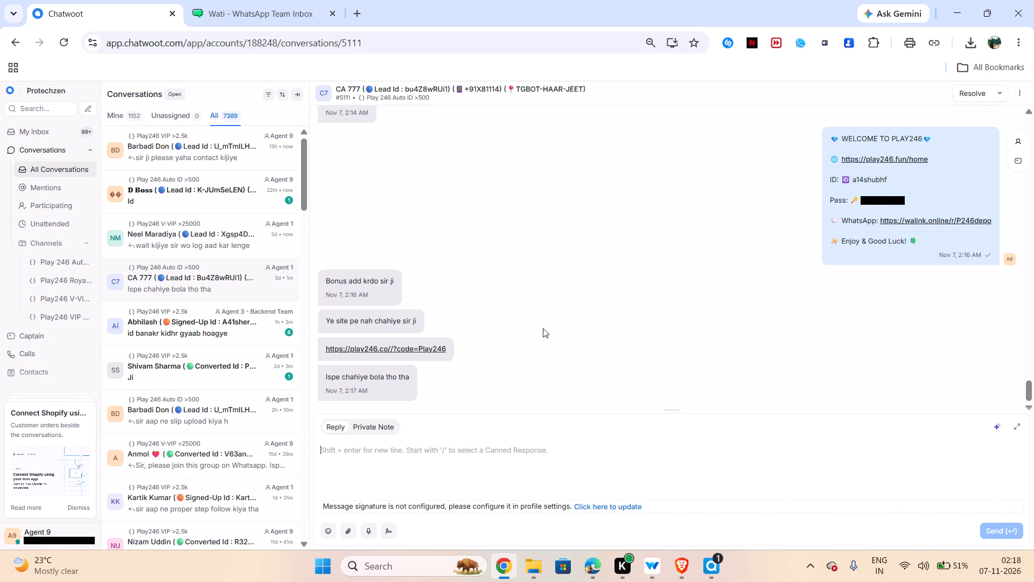
Open conversation #7429 and review the 3000 payment slips and the messages exchanged about the pending ID.
left_click(190, 177)
scroll(476, 296, "down", 2)
scroll(481, 300, "up", 3)
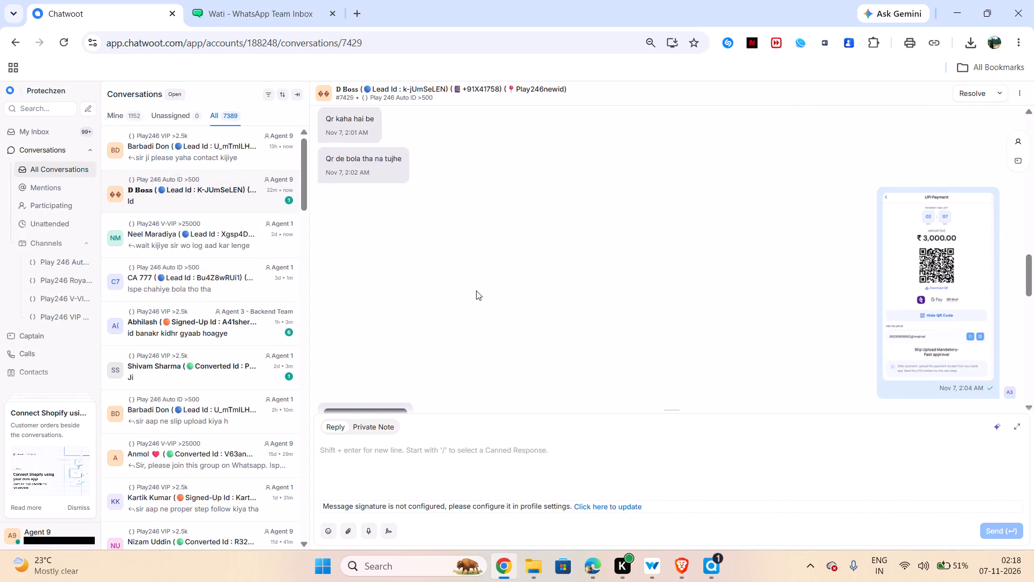
scroll(476, 290, "down", 5)
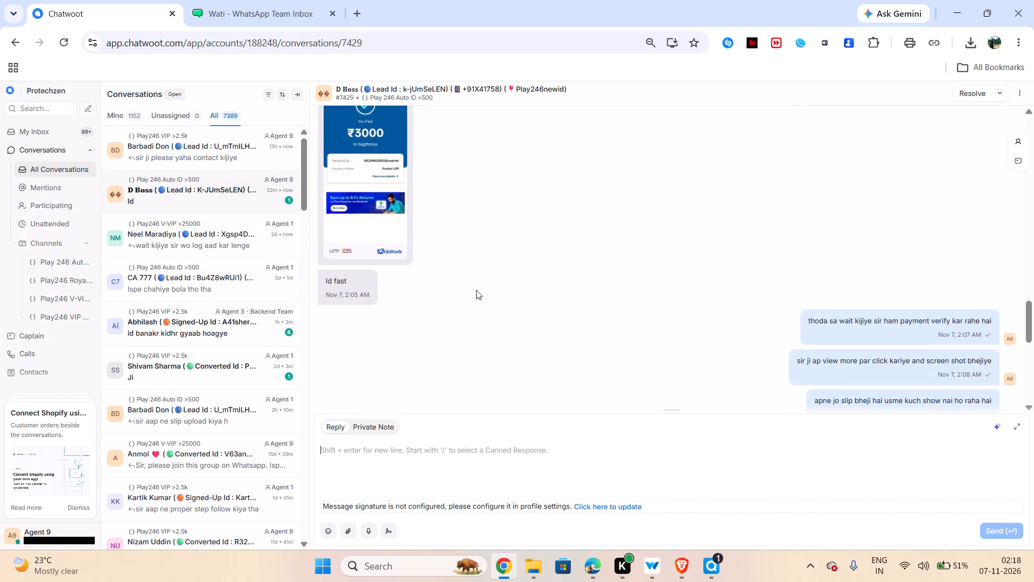
scroll(476, 290, "down", 3)
scroll(476, 290, "up", 2)
scroll(476, 290, "down", 2)
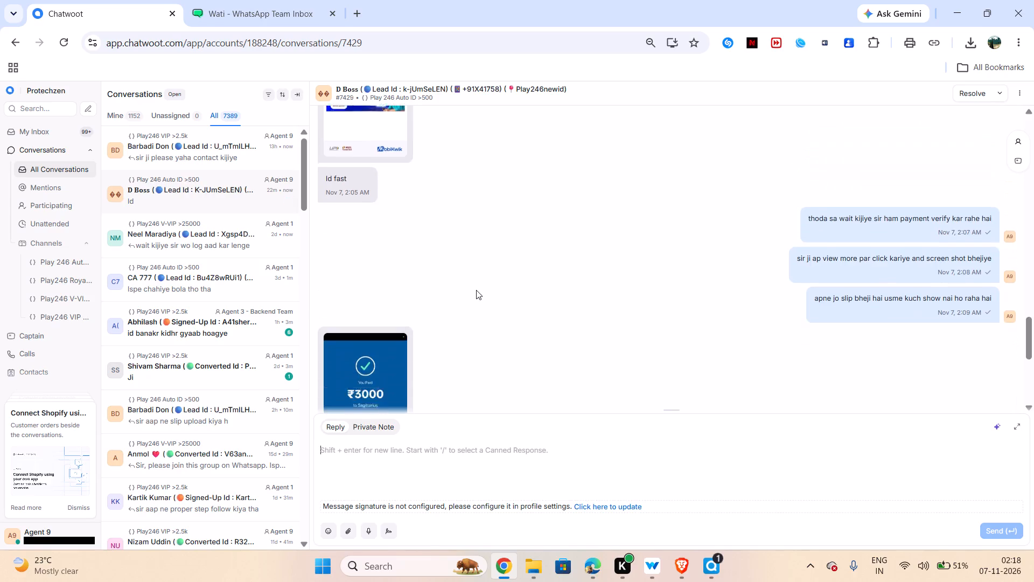
scroll(476, 290, "down", 7)
scroll(528, 350, "down", 2)
Reply "sir ji apka payment hame receive nahi hua hai sir" in conversation #7429.
left_click(582, 453)
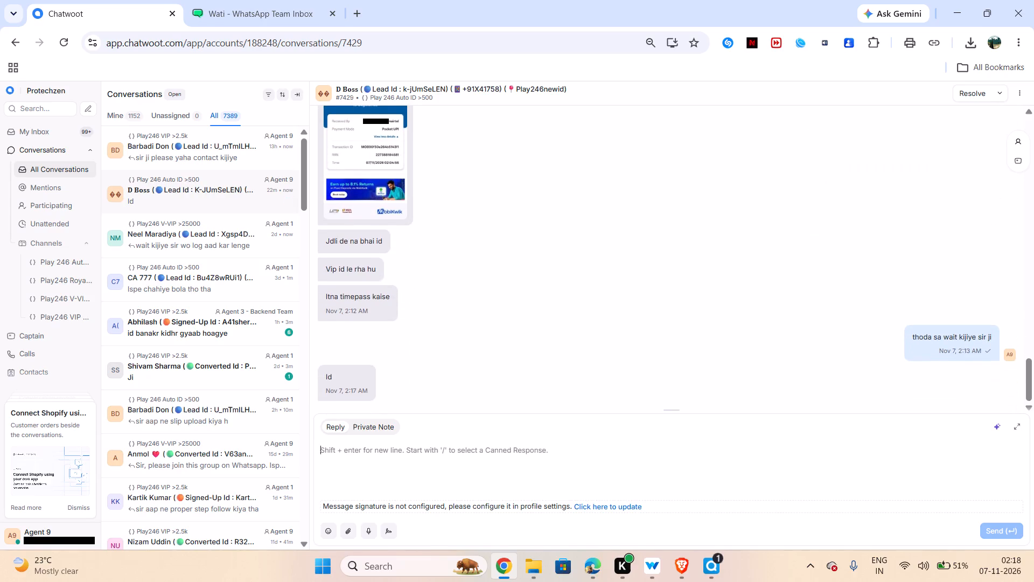
type("sir ji a")
type("pkap")
key("BackSpace")
key("space")
type("payment hame receive h")
key("BackSpace")
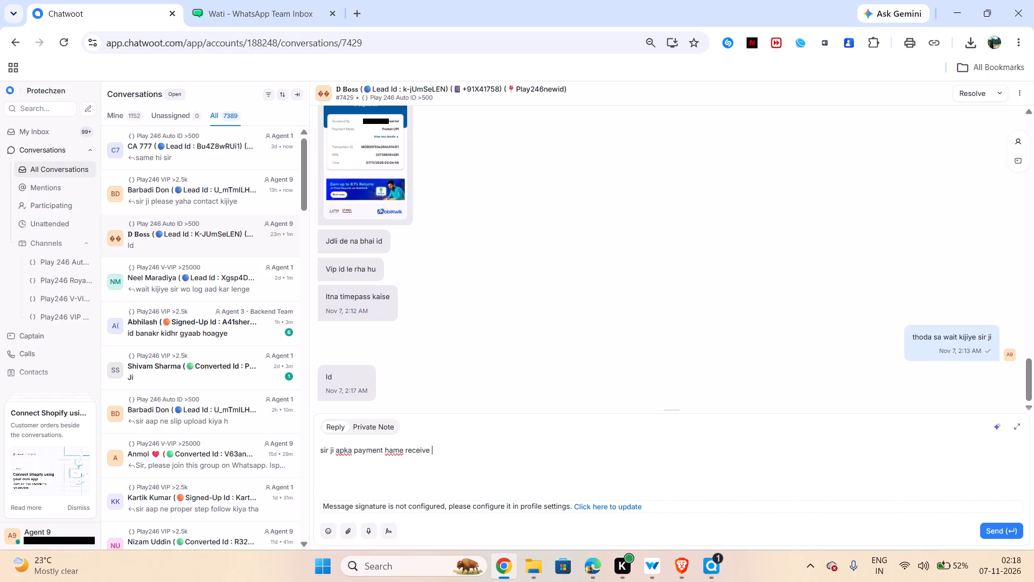
type("nahi hua hai")
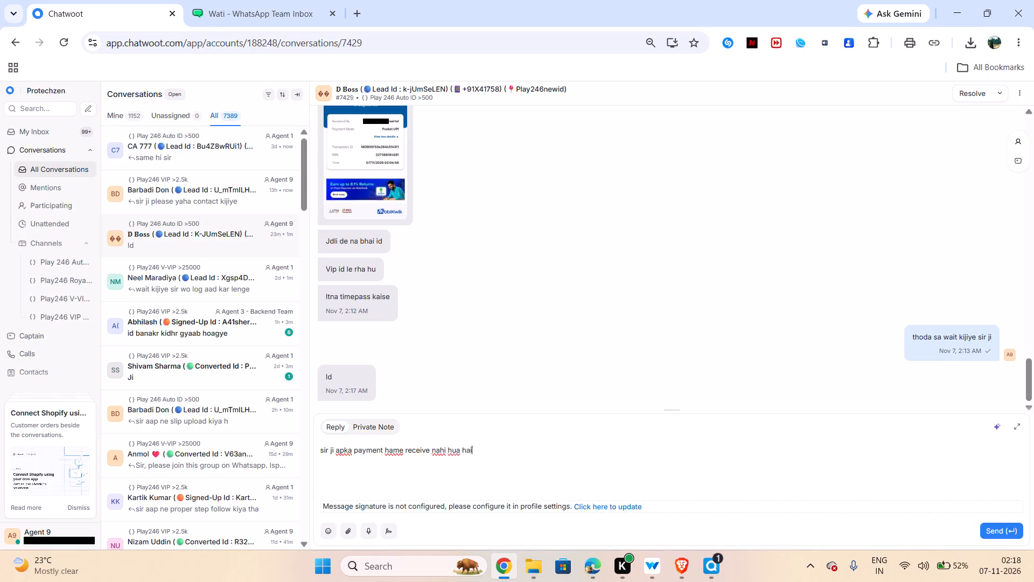
key("space")
type("sir")
key("space")
key("Return")
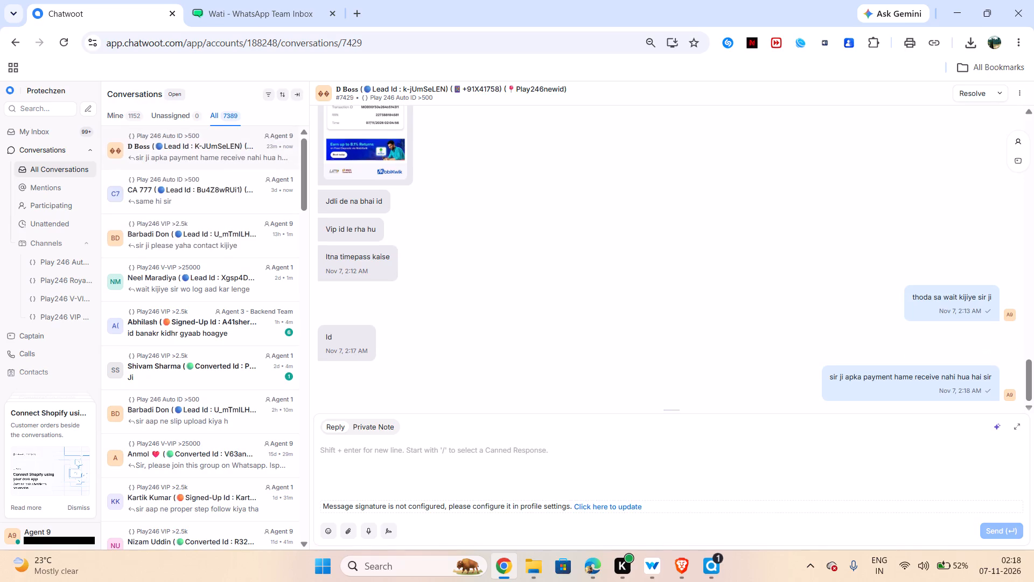
left_click(226, 382)
scroll(403, 400, "down", 1)
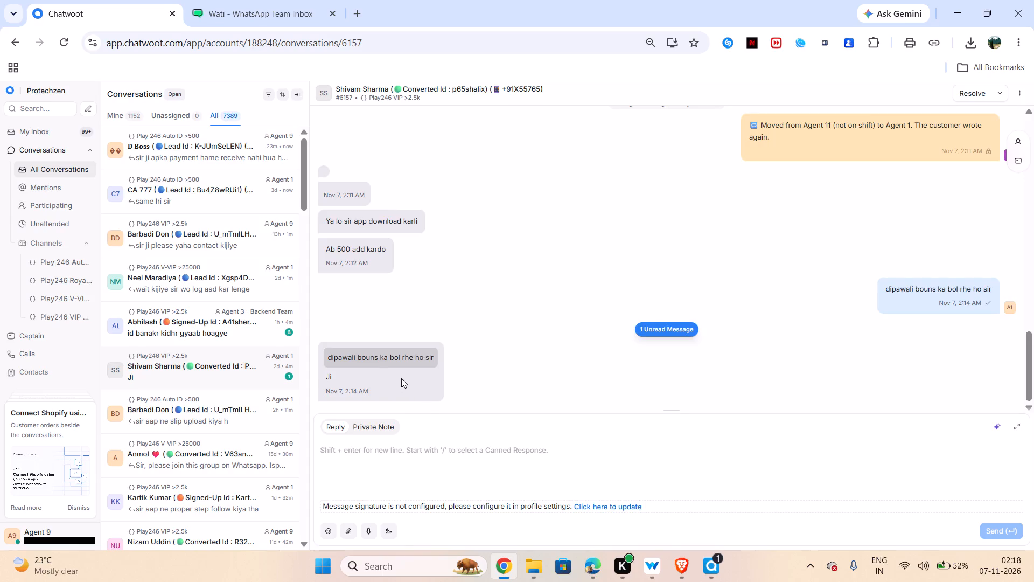
scroll(417, 373, "down", 12)
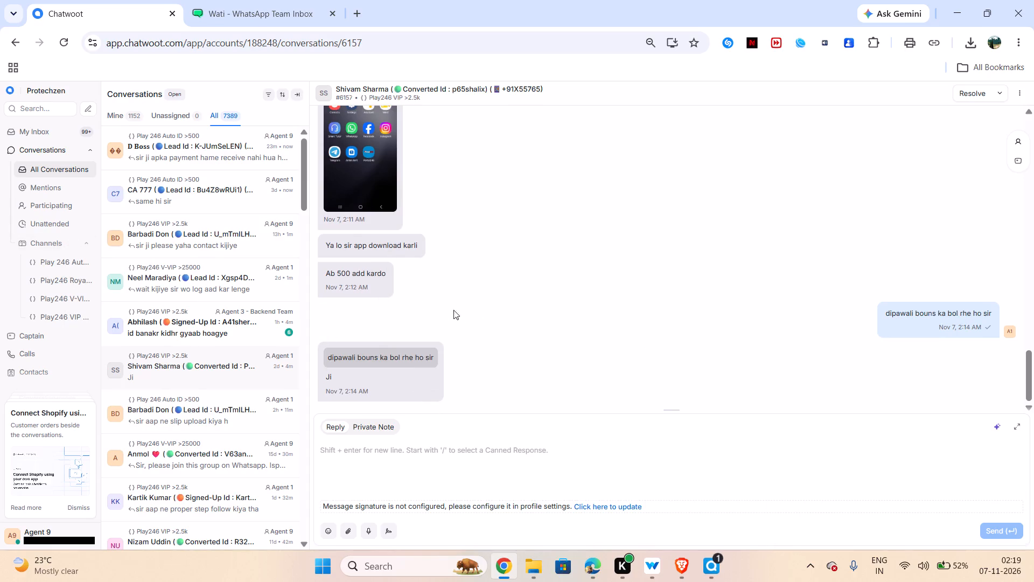
scroll(425, 307, "down", 1)
scroll(425, 307, "up", 2)
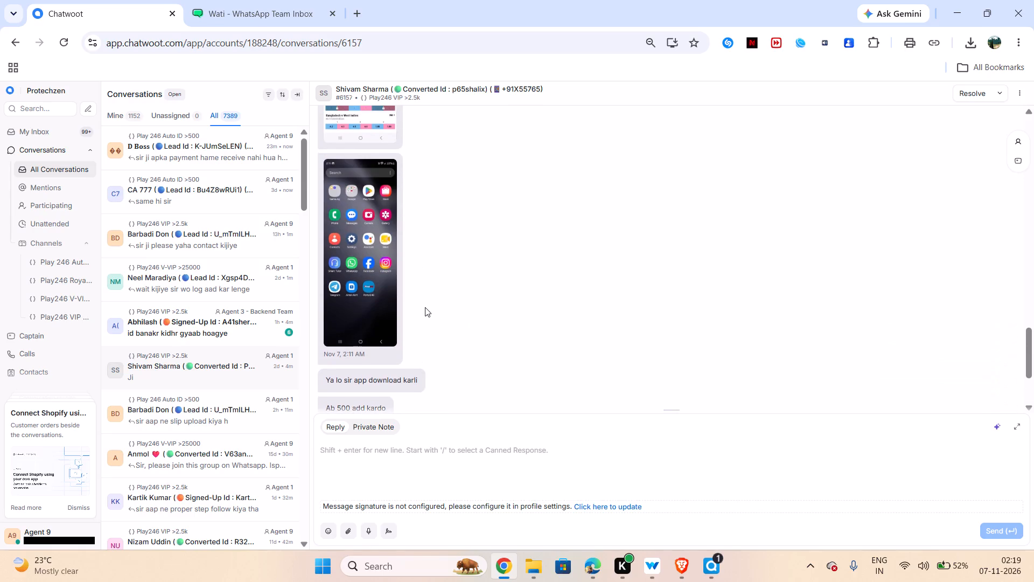
scroll(425, 307, "down", 4)
scroll(470, 352, "up", 4)
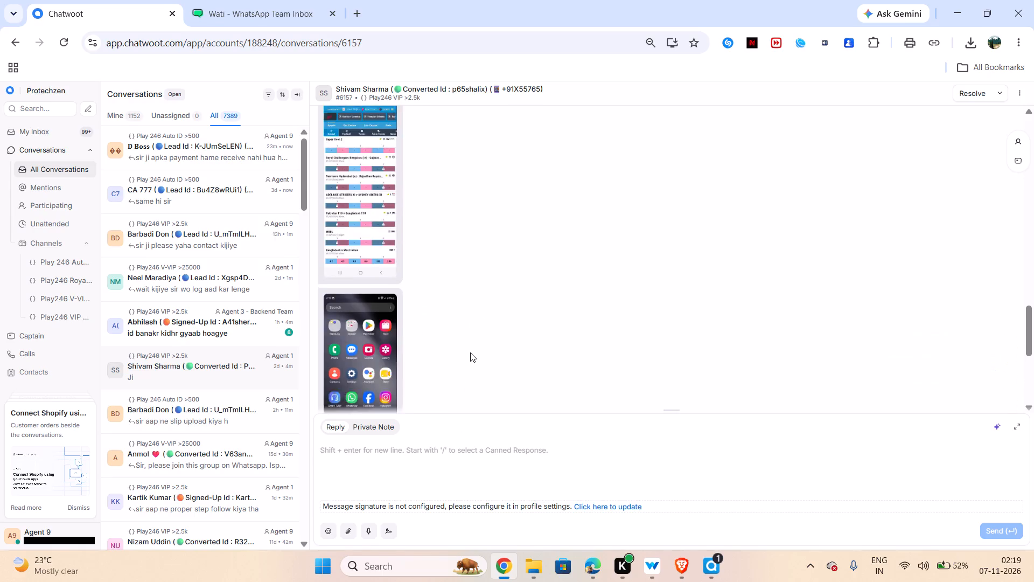
scroll(470, 352, "up", 13)
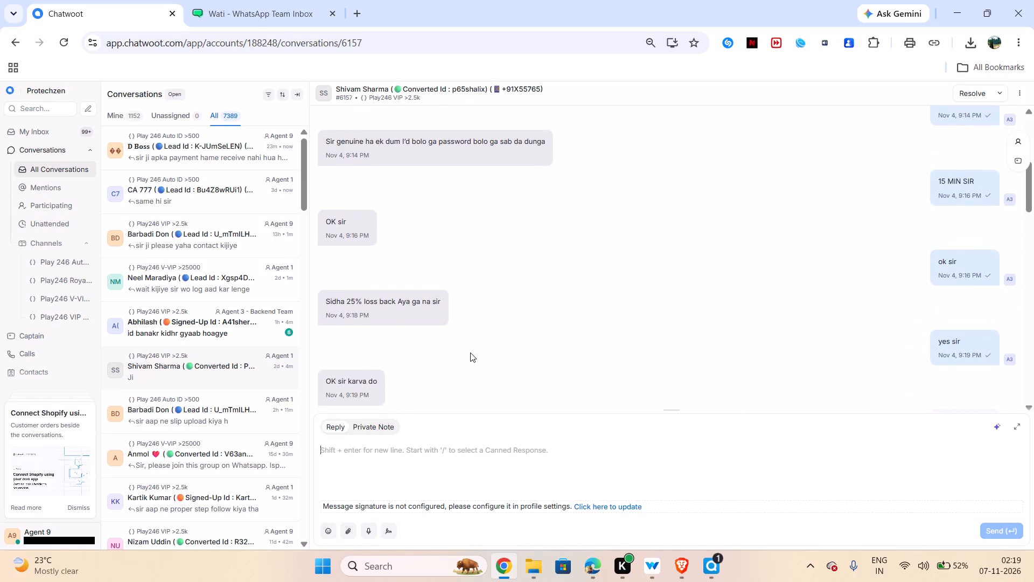
scroll(470, 352, "up", 4)
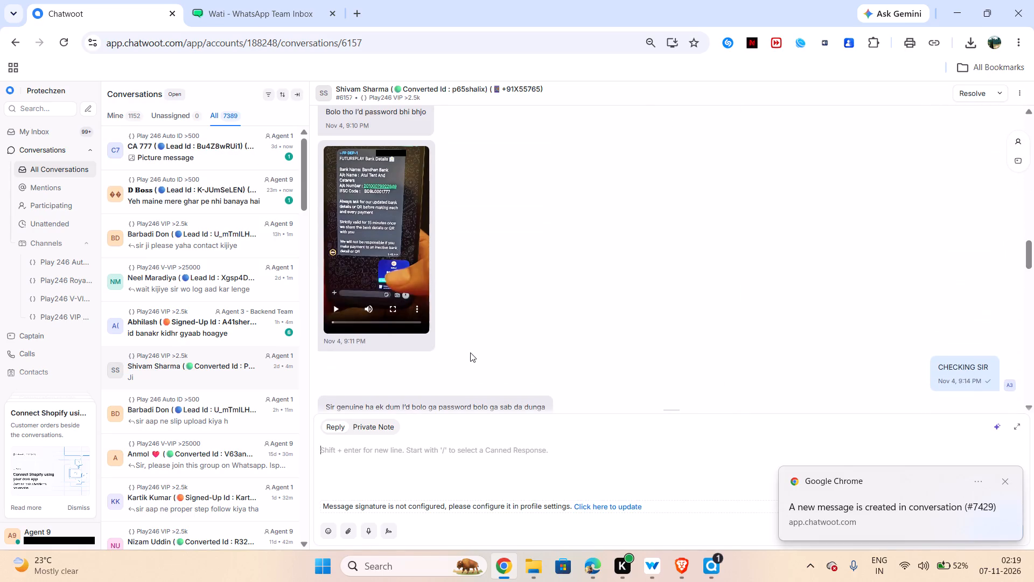
scroll(470, 352, "up", 8)
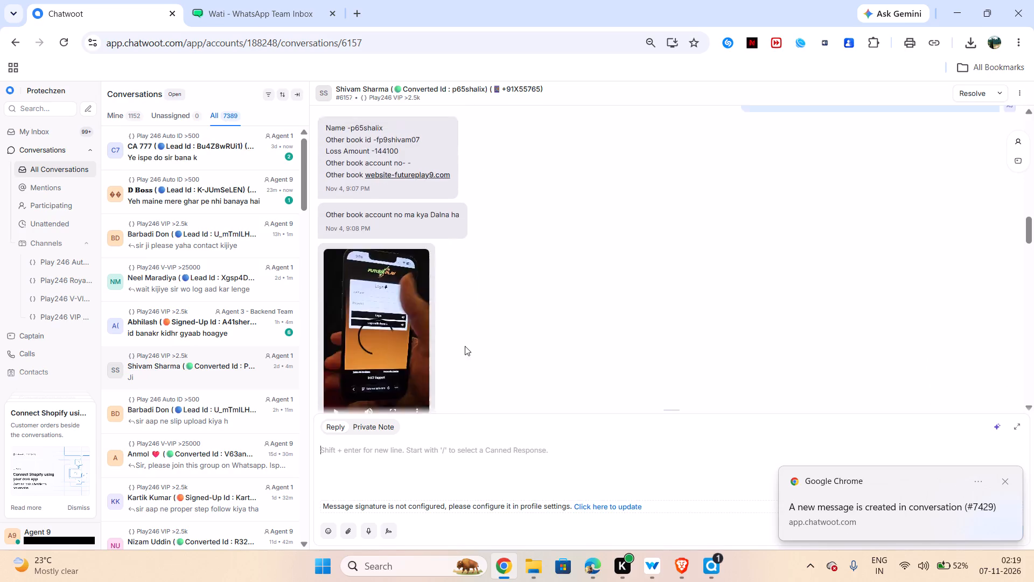
scroll(465, 346, "up", 2)
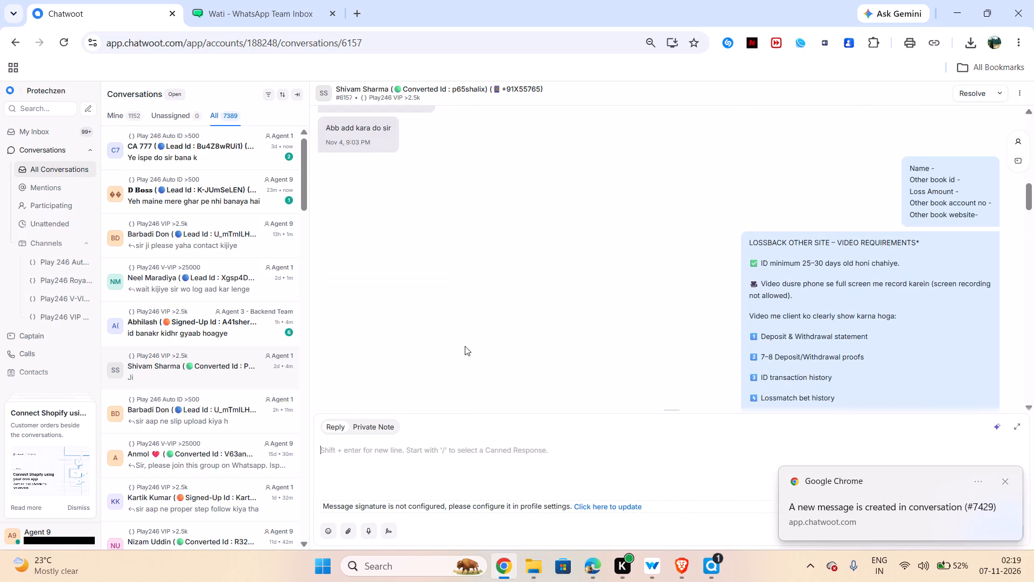
scroll(465, 346, "up", 2)
scroll(465, 346, "down", 20)
scroll(465, 346, "down", 8)
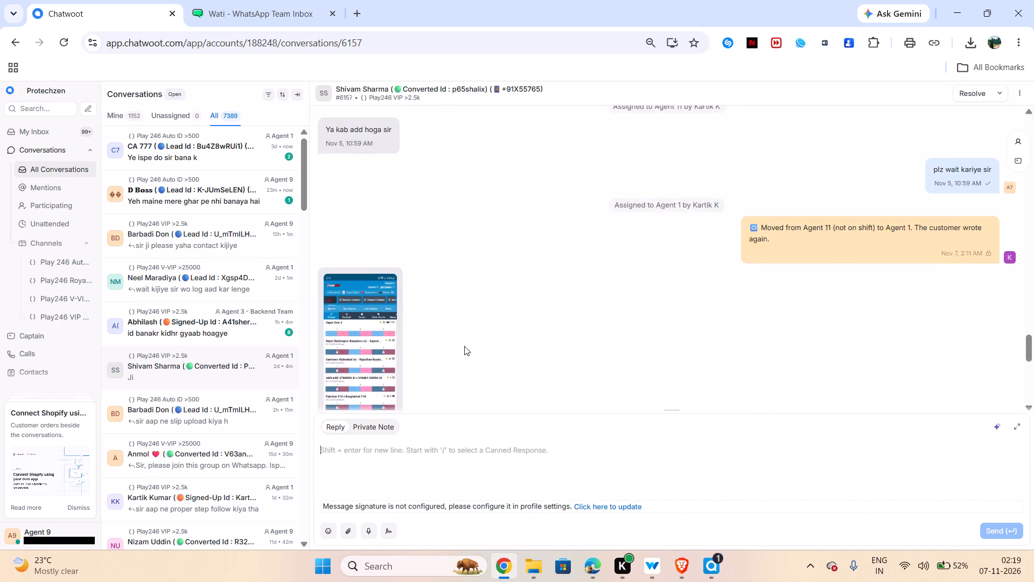
scroll(464, 346, "down", 20)
scroll(464, 346, "down", 3)
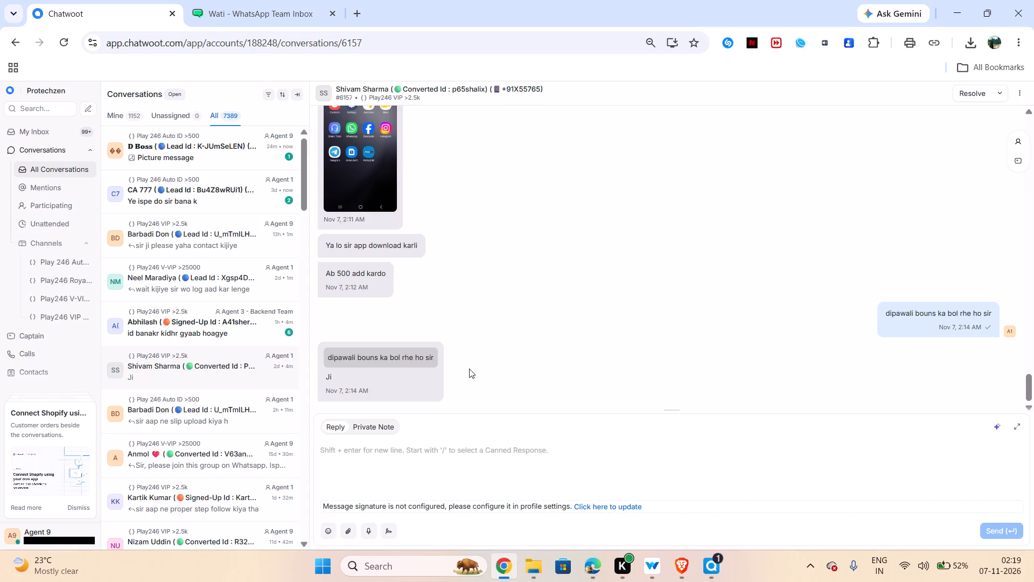
scroll(469, 369, "down", 2)
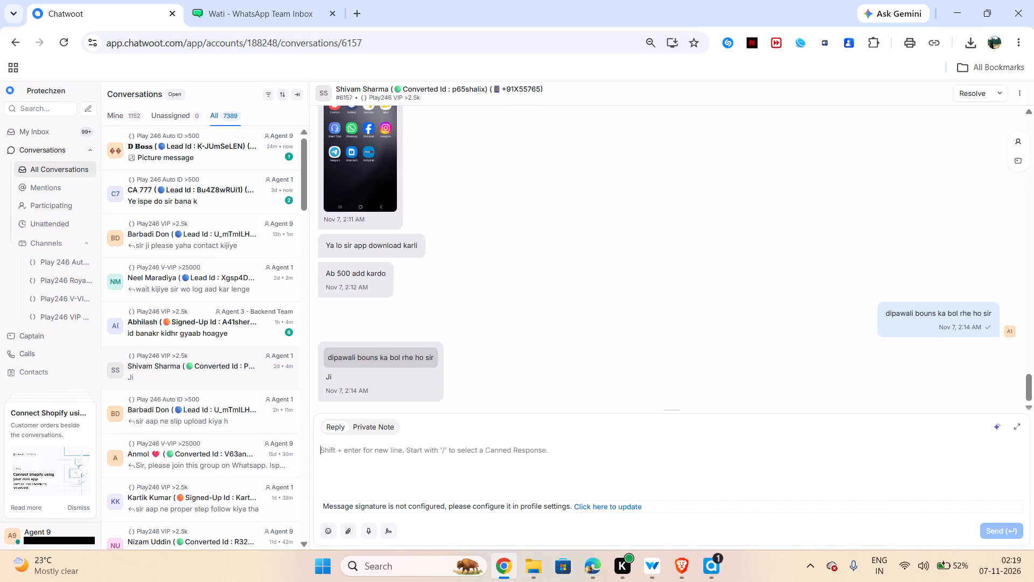
Enlarge the customer's phone app-screen photo in conversation #6157 to examine it, and return to the chat.
left_click(493, 447)
left_click(366, 167)
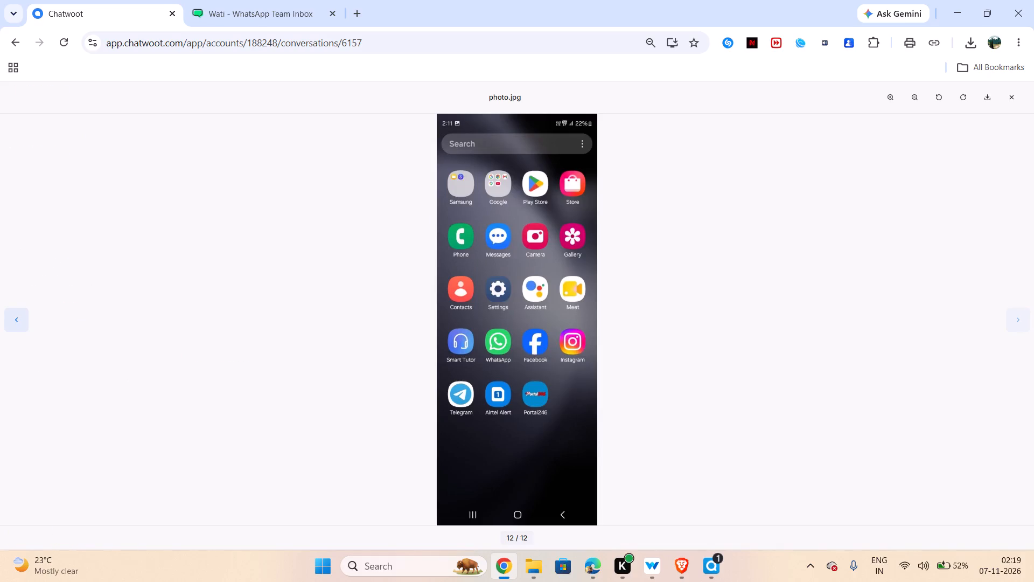
left_click(693, 328)
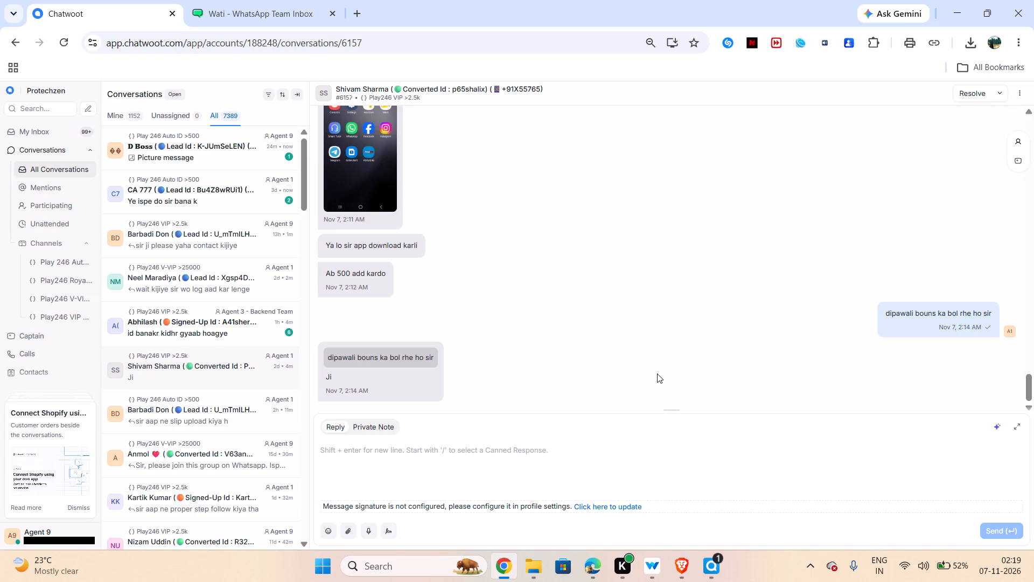
Send the "/dan" canned response, the Dhanteras Special ₹500 bonus message with claim instructions, in conversation #6157.
scroll(657, 373, "down", 2)
left_click(580, 455)
type("/dan")
key("Return")
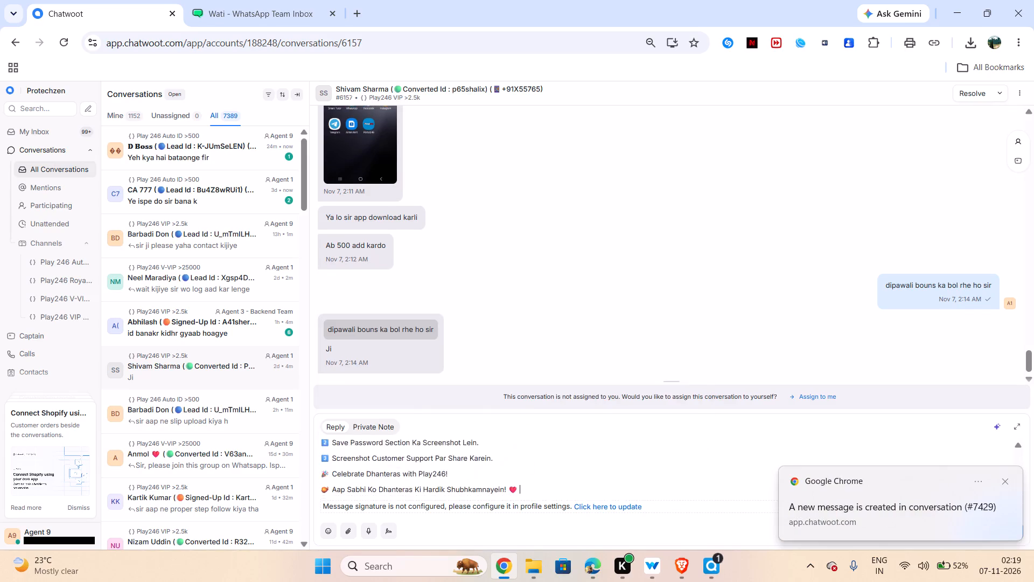
key("Return")
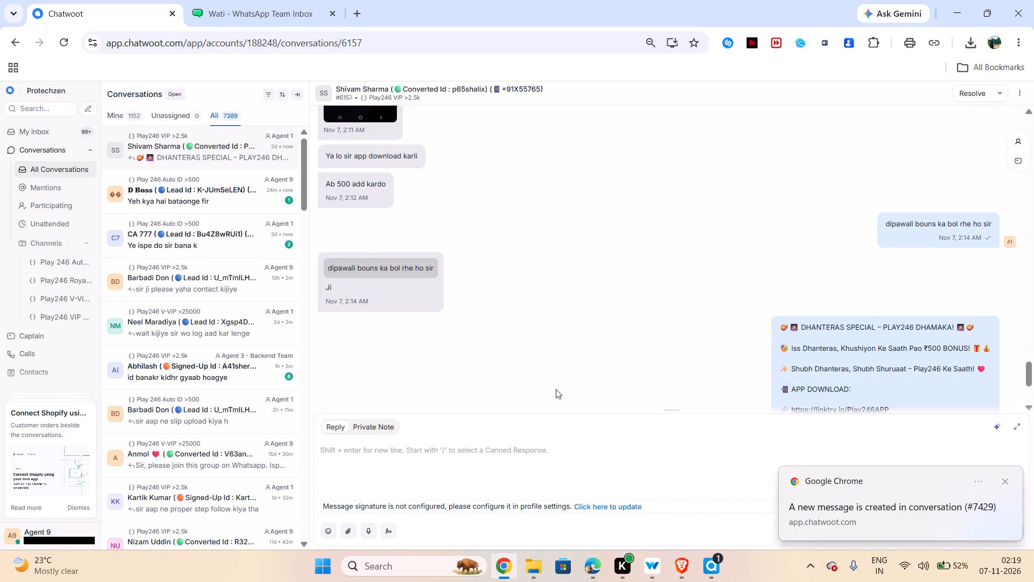
scroll(537, 299, "down", 8)
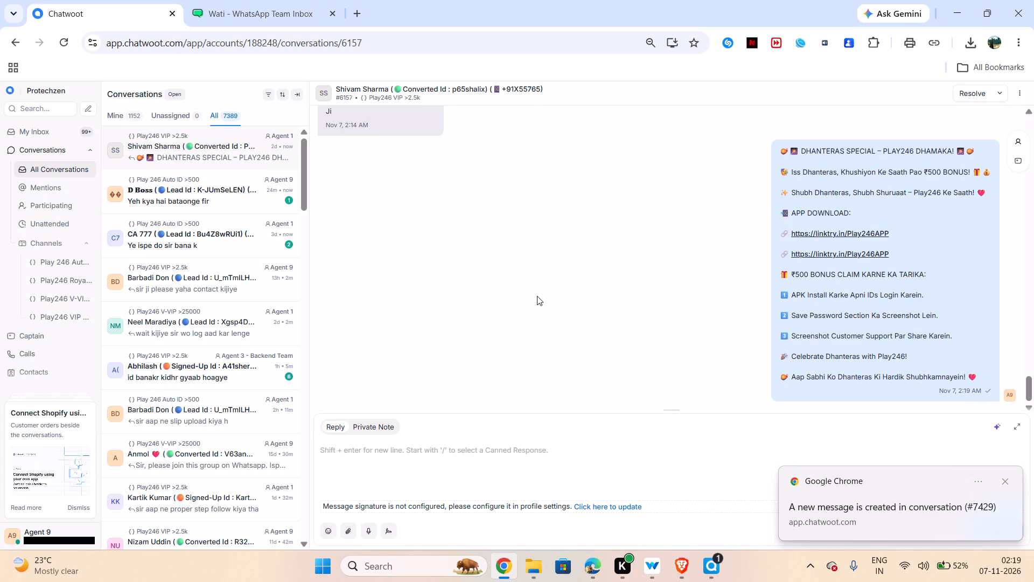
Open conversation #7429, enlarge the customer's ₹3000 payment slip photo and download it, returning to the chat.
left_click(259, 204)
scroll(423, 271, "down", 3)
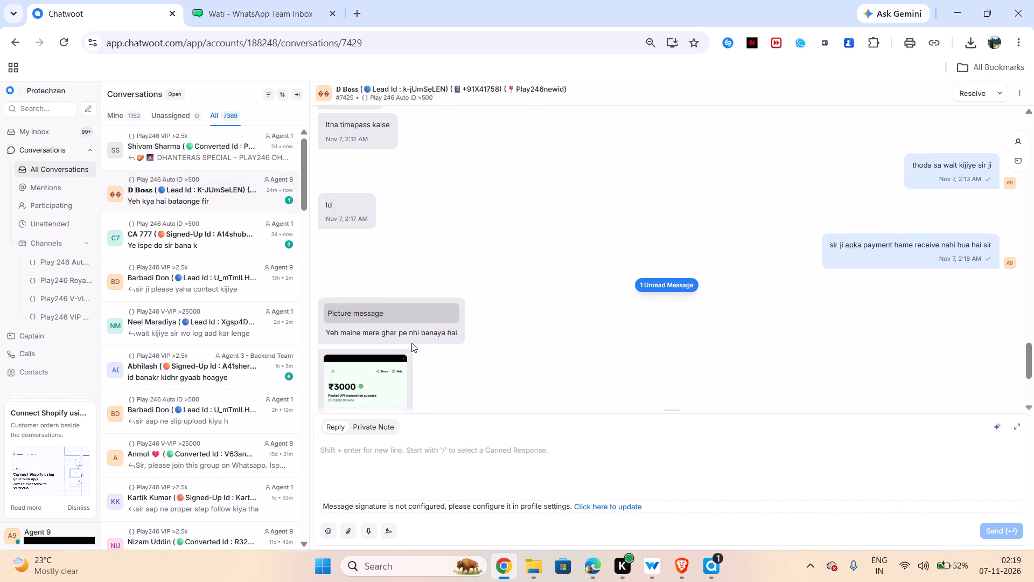
scroll(427, 341, "down", 1)
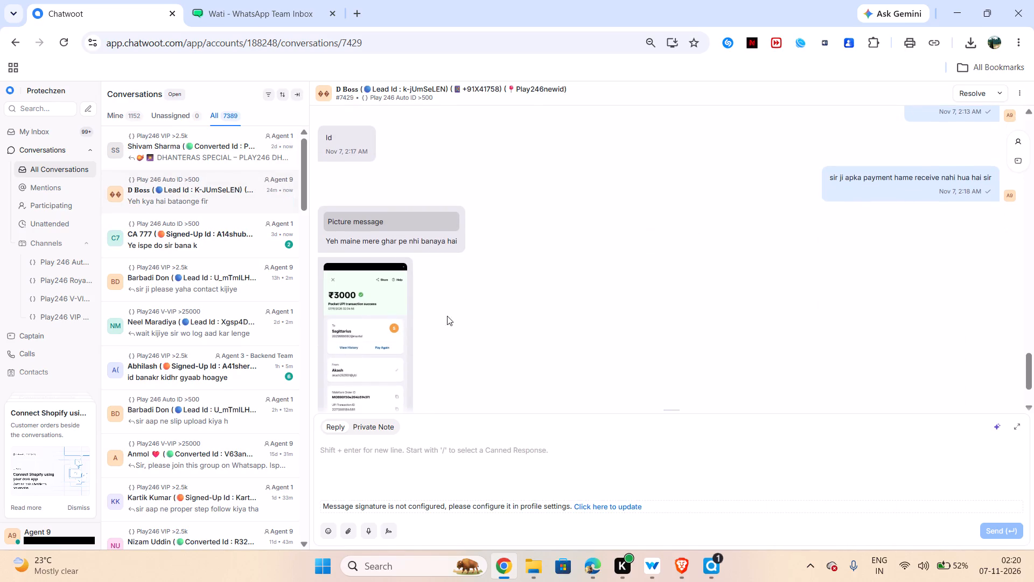
scroll(433, 272, "down", 2)
left_click(385, 271)
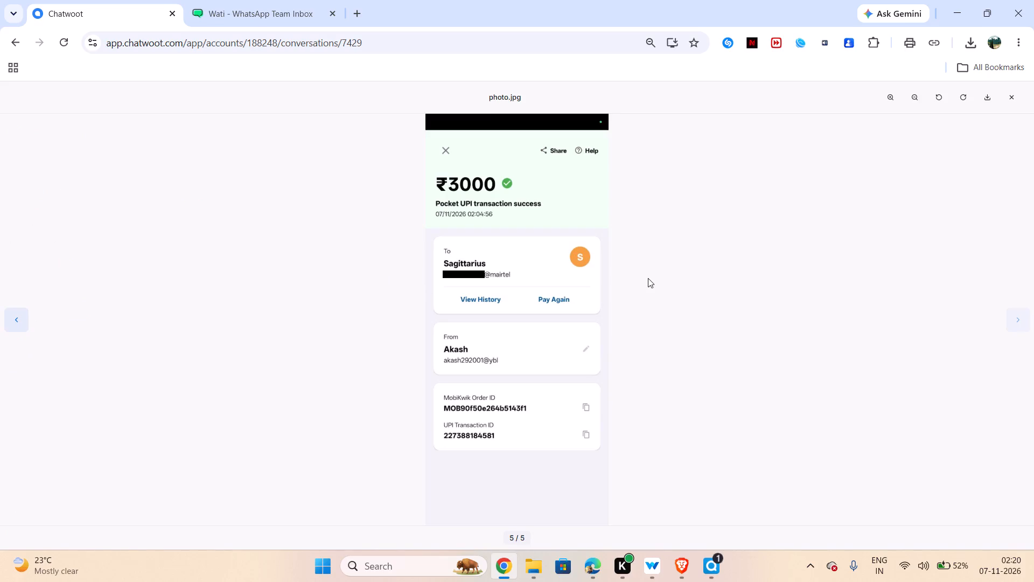
left_click(981, 99)
left_click(1010, 100)
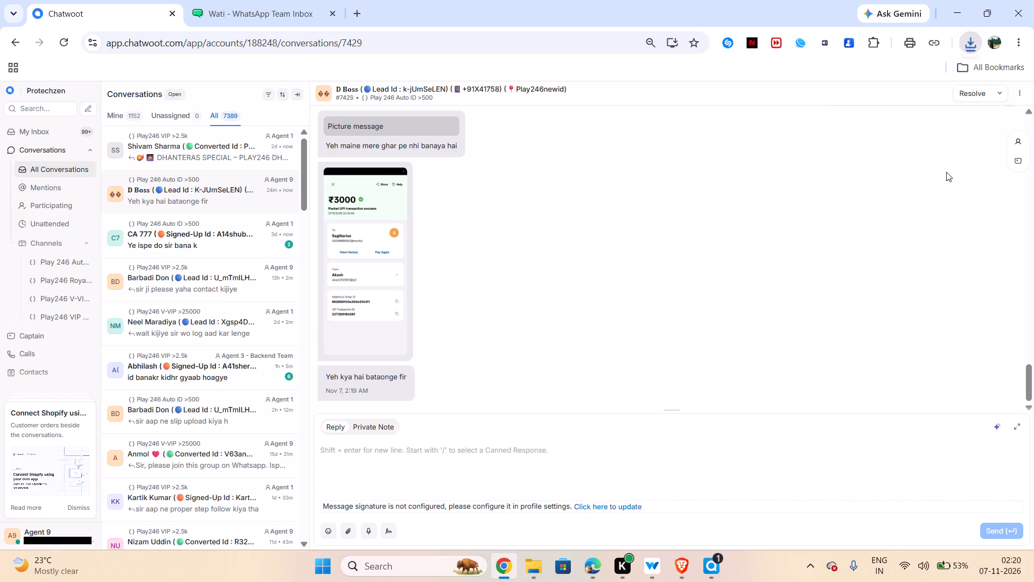
scroll(663, 250, "down", 4)
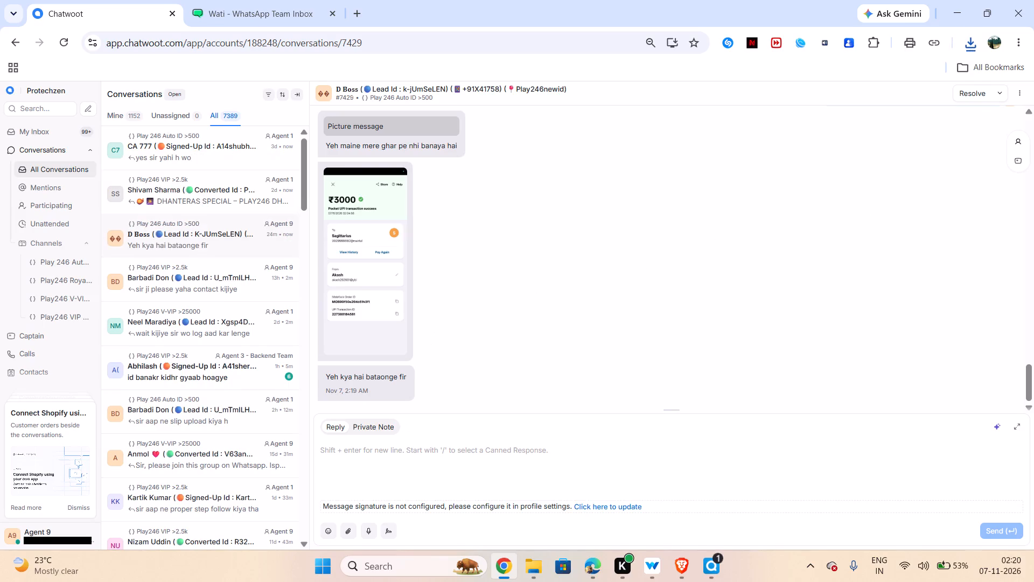
scroll(526, 427, "down", 2)
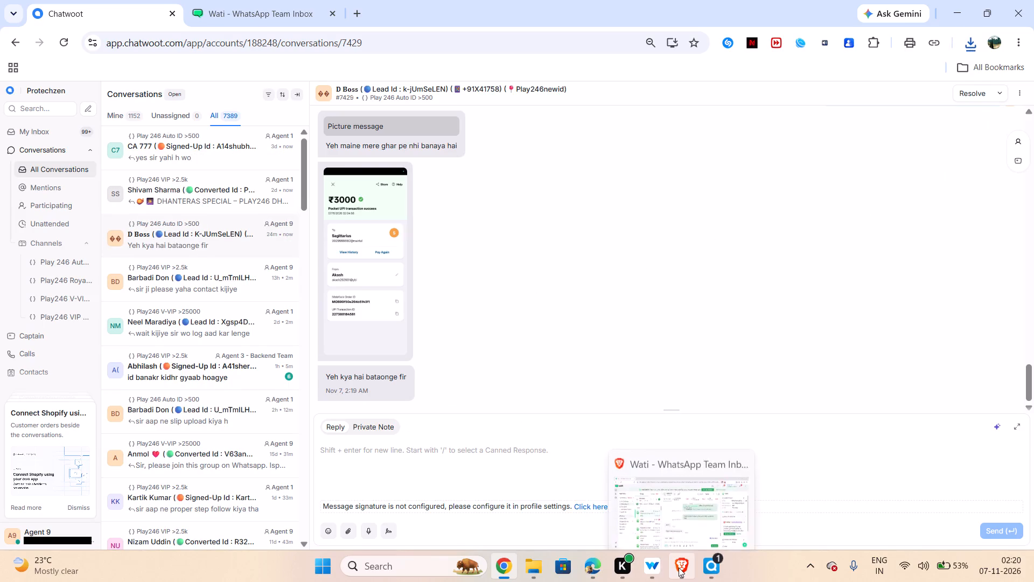
left_click(575, 526)
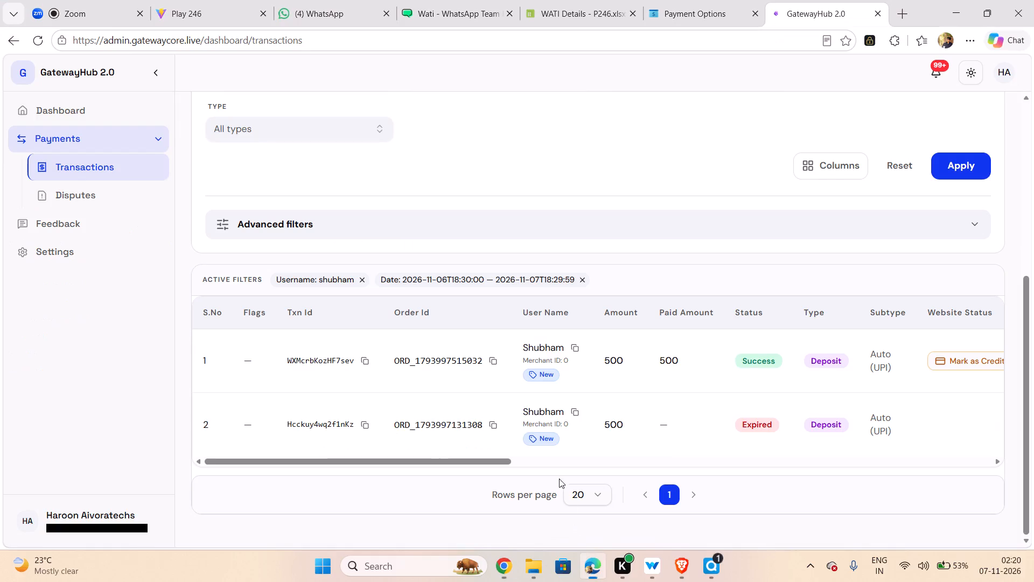
scroll(472, 245, "up", 3)
double_click(488, 223)
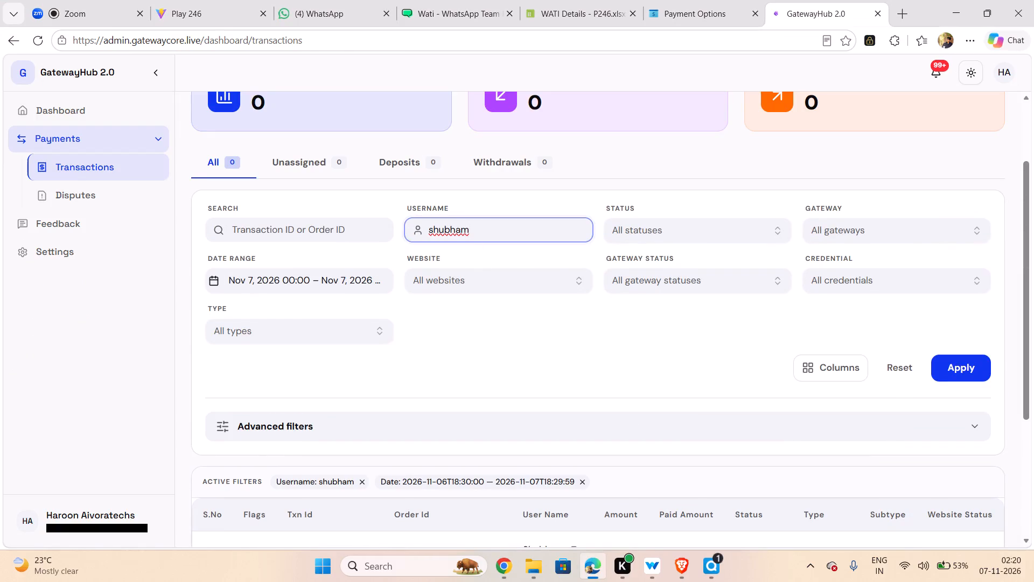
type("dboss")
key("Return")
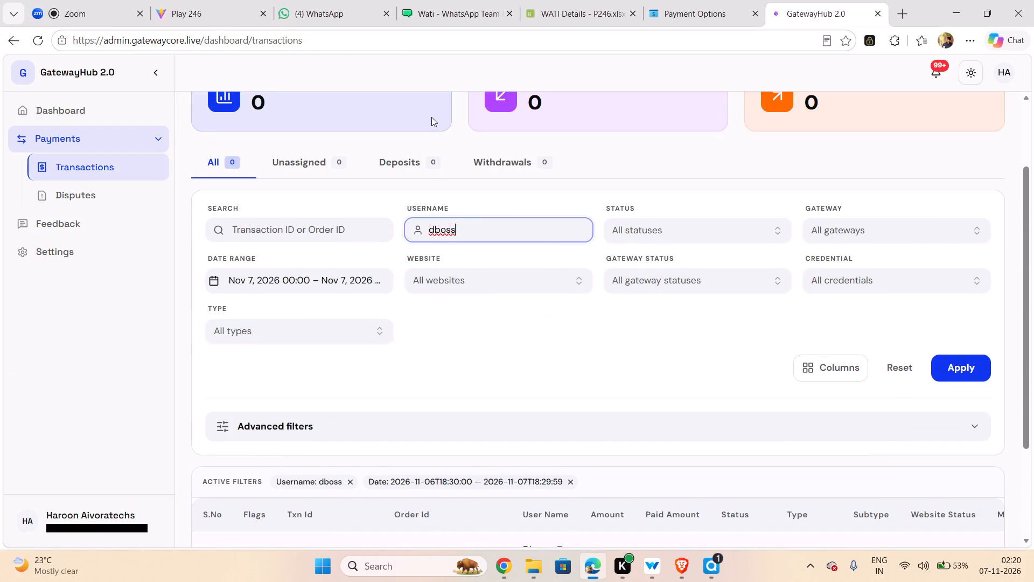
scroll(463, 331, "down", 4)
left_click_drag(502, 463, 740, 483)
left_click_drag(751, 467, 814, 466)
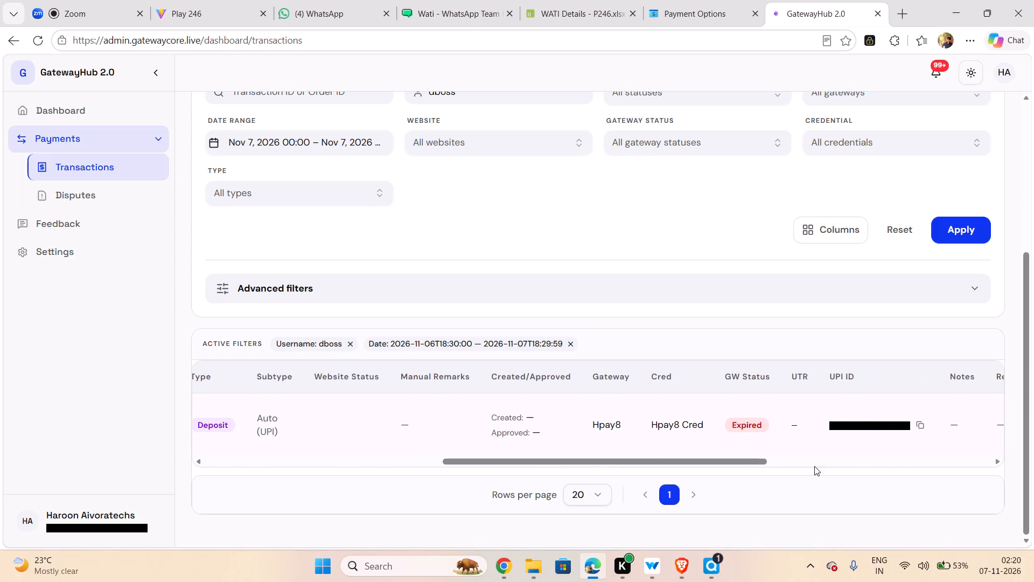
left_click_drag(814, 466, 867, 467)
left_click_drag(743, 456, 836, 467)
left_click(92, 188)
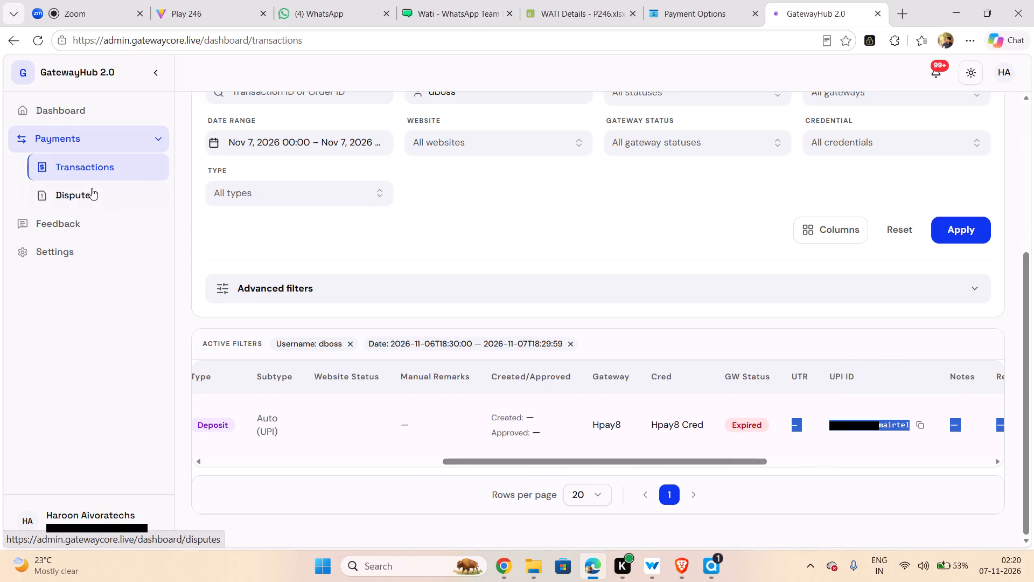
left_click(116, 168)
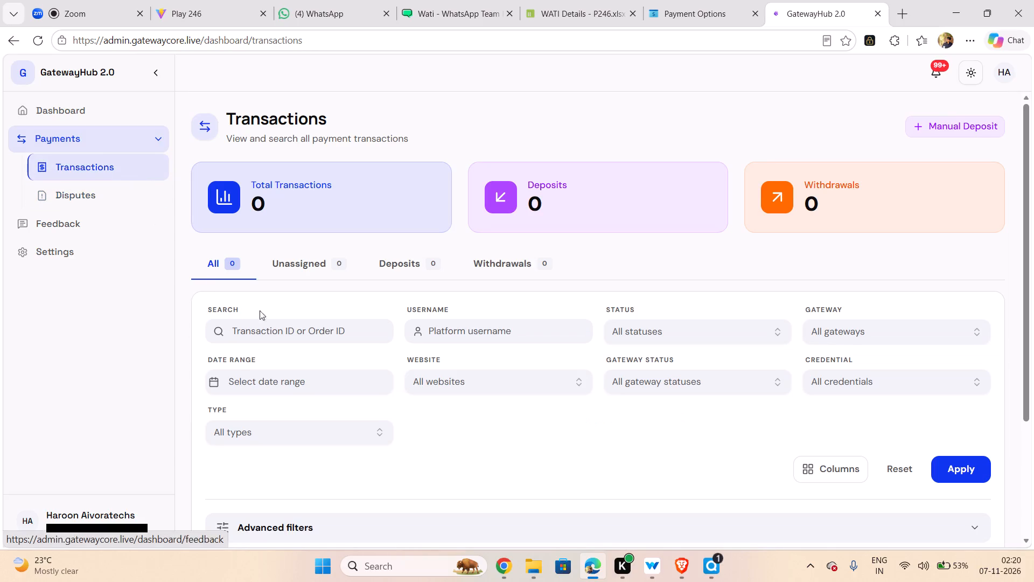
left_click(444, 329)
type("dboss")
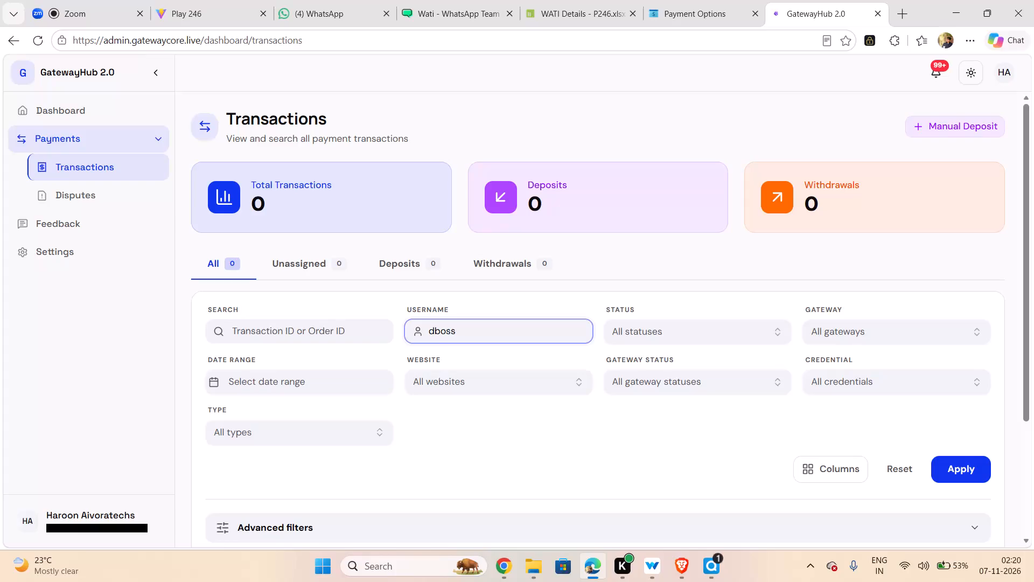
left_click(361, 382)
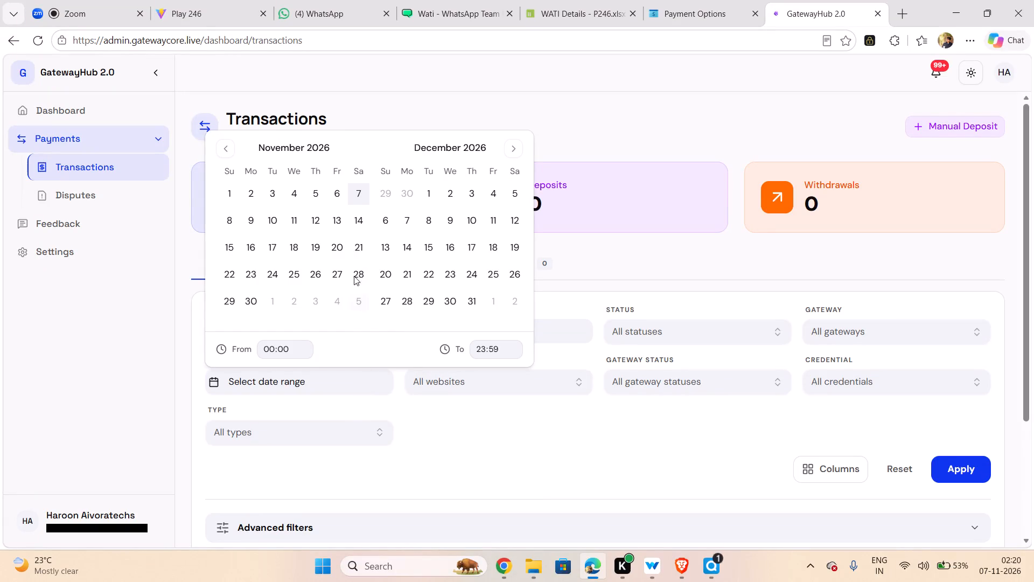
left_click(362, 196)
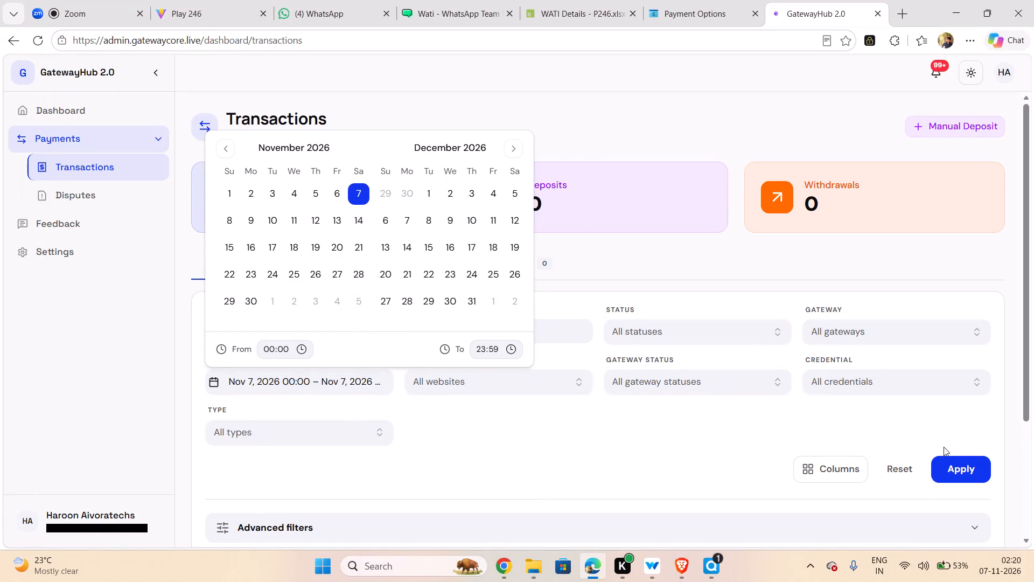
left_click(960, 466)
scroll(743, 479, "down", 3)
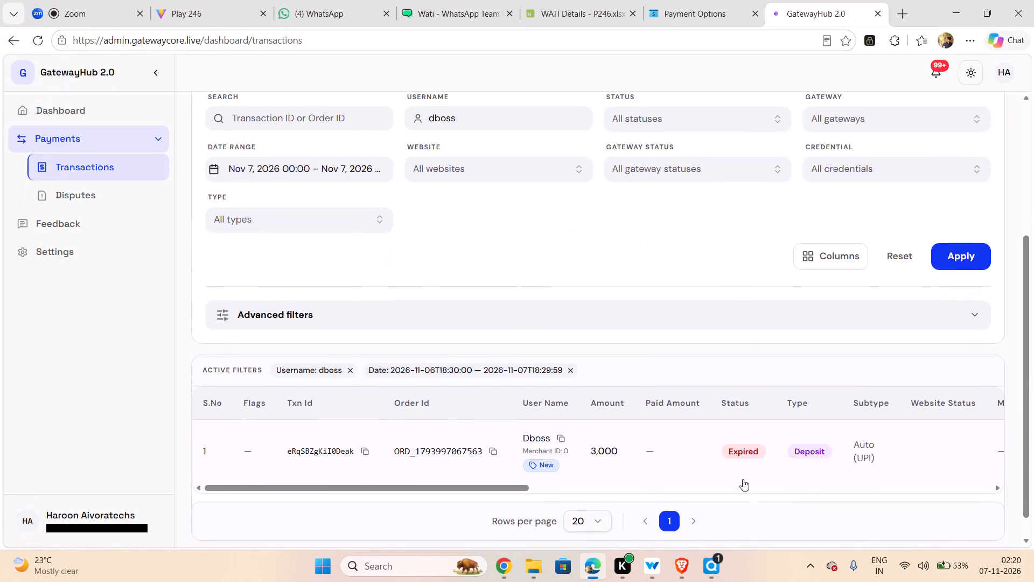
scroll(758, 462, "left", 6)
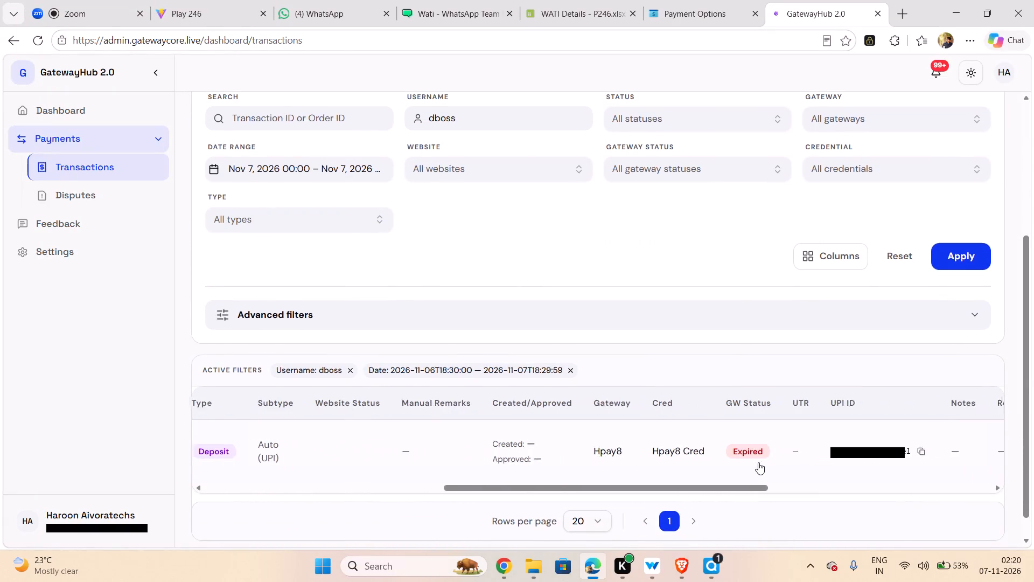
scroll(875, 453, "left", 5)
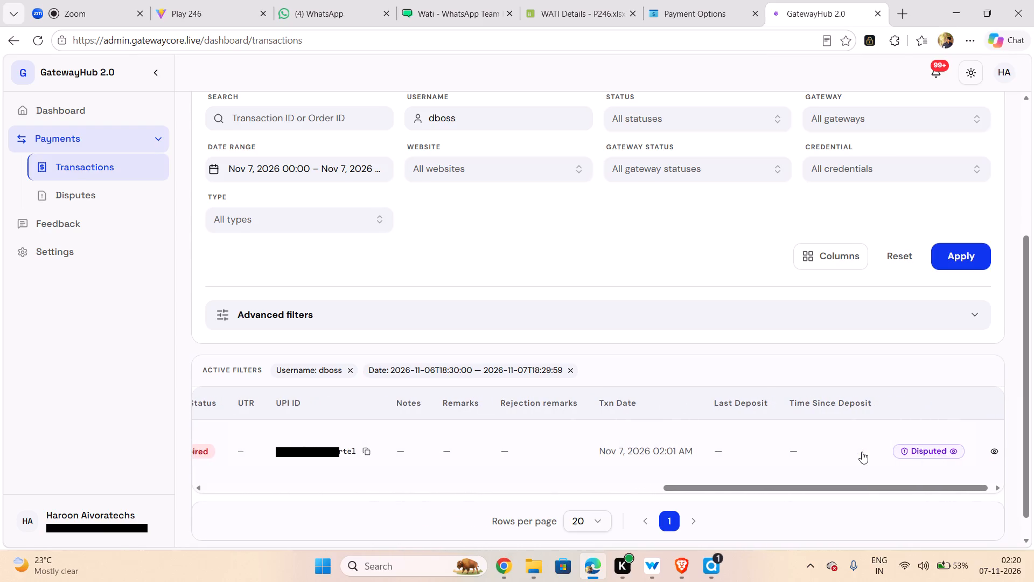
left_click(910, 456)
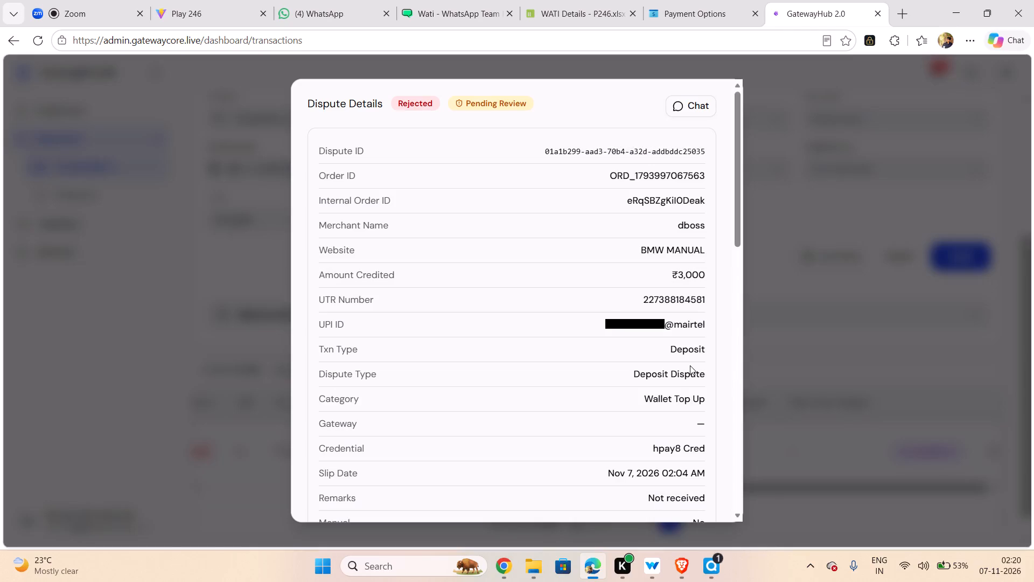
scroll(644, 390, "down", 5)
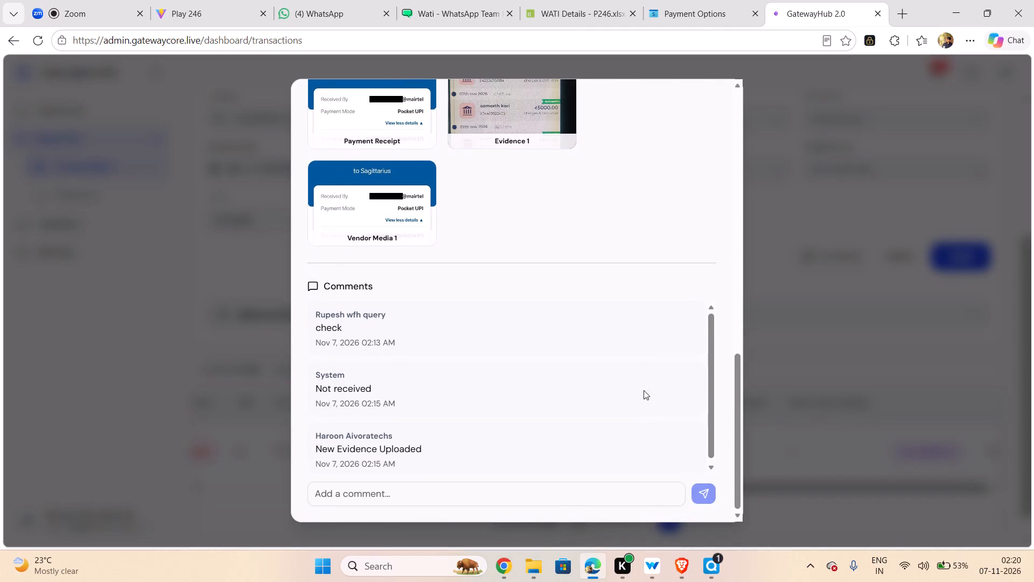
scroll(644, 390, "up", 1)
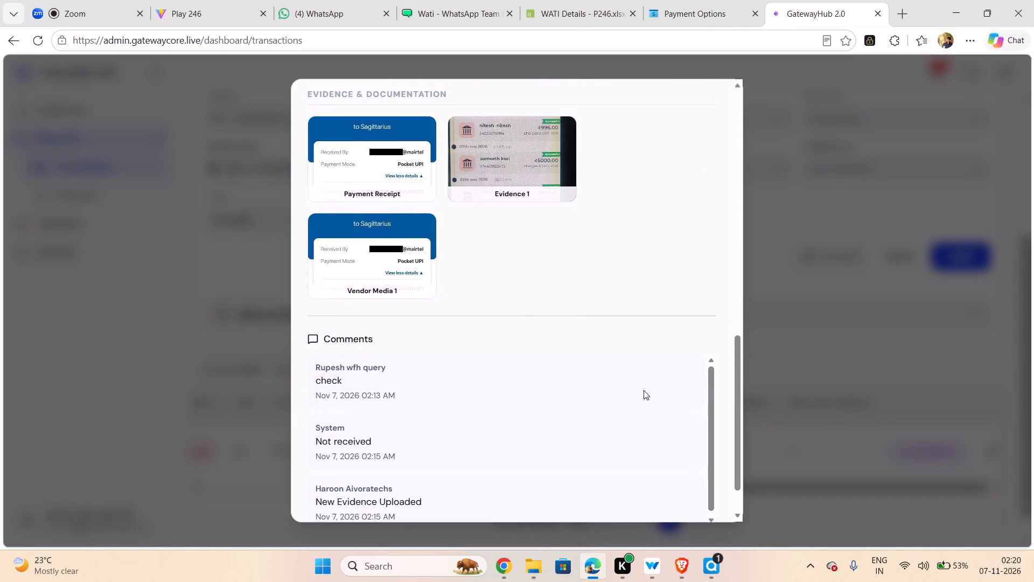
scroll(644, 390, "up", 1)
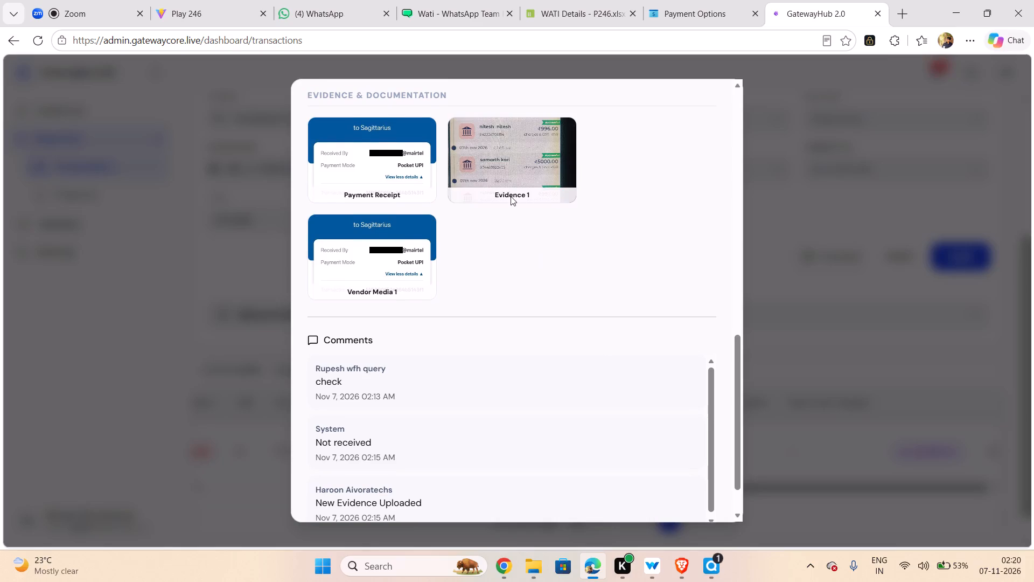
Enlarge the Evidence 1 image of the dboss dispute to examine it, and return to the dispute details.
left_click(516, 183)
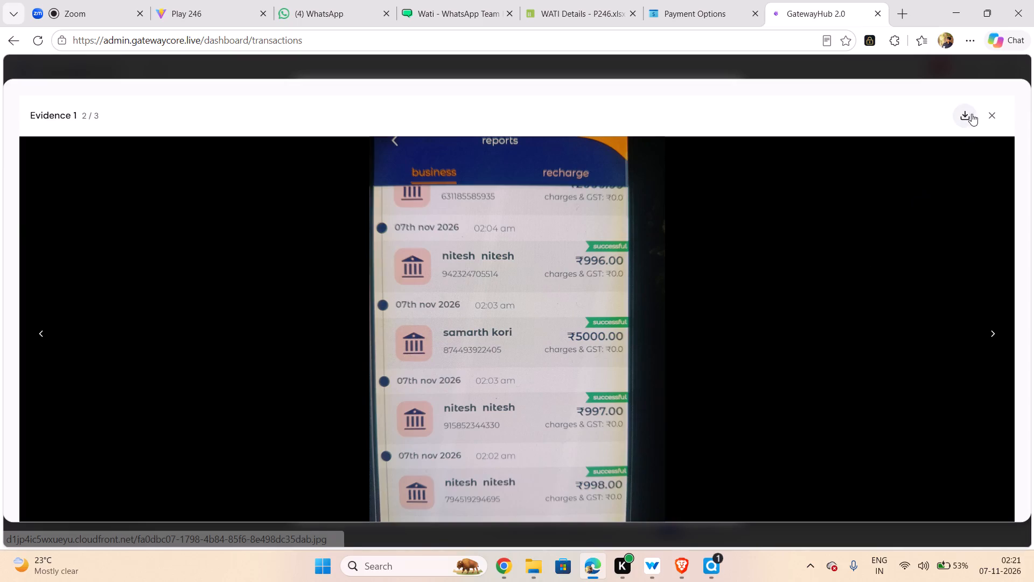
left_click(985, 116)
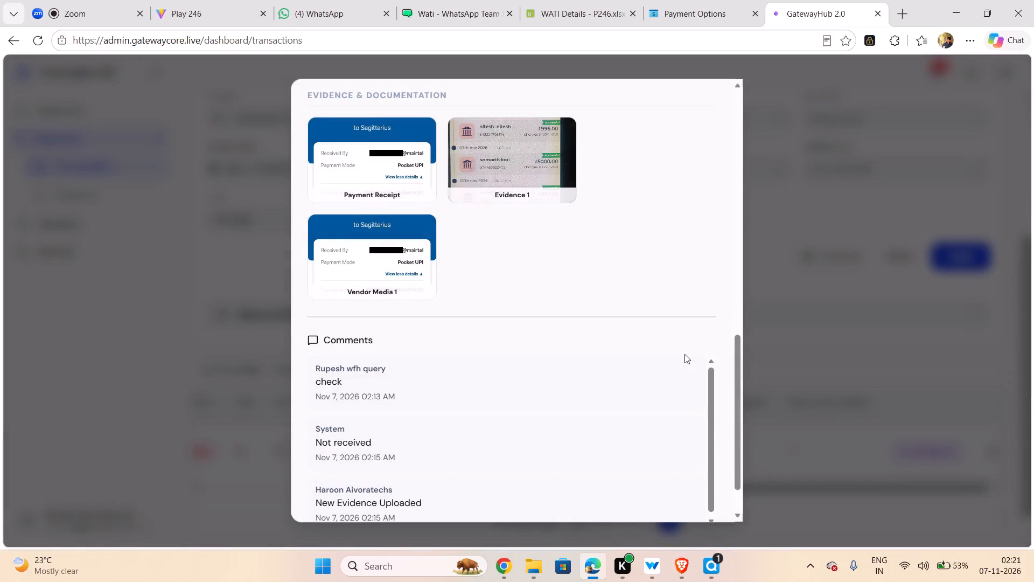
right_click(561, 175)
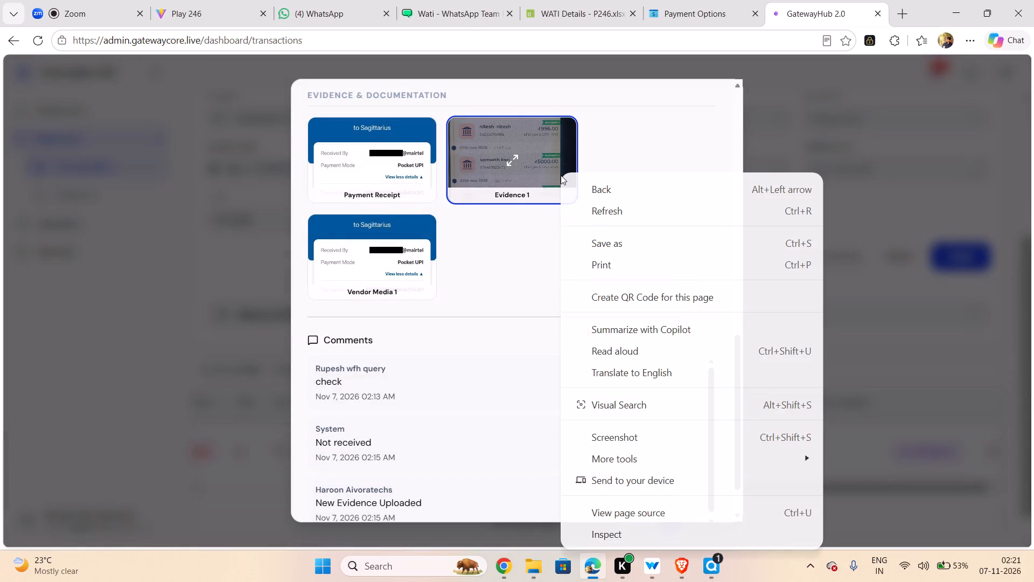
left_click(497, 287)
scroll(497, 287, "down", 2)
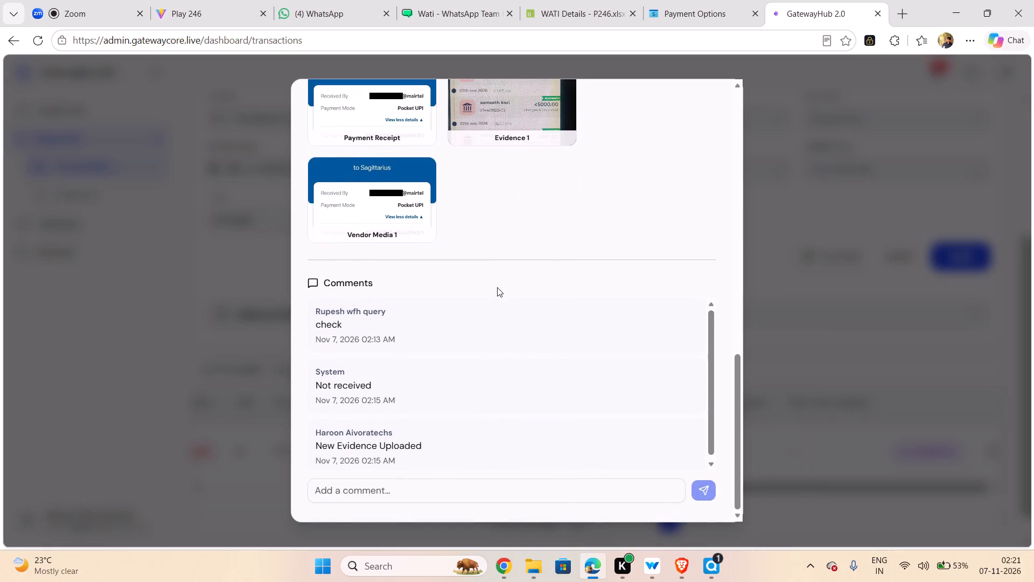
scroll(497, 287, "down", 1)
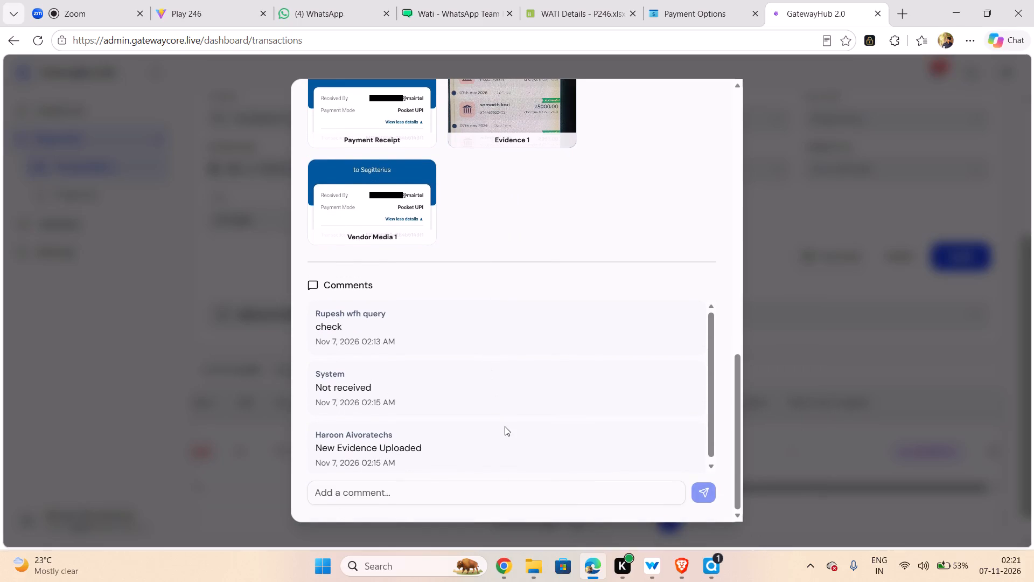
left_click(476, 452)
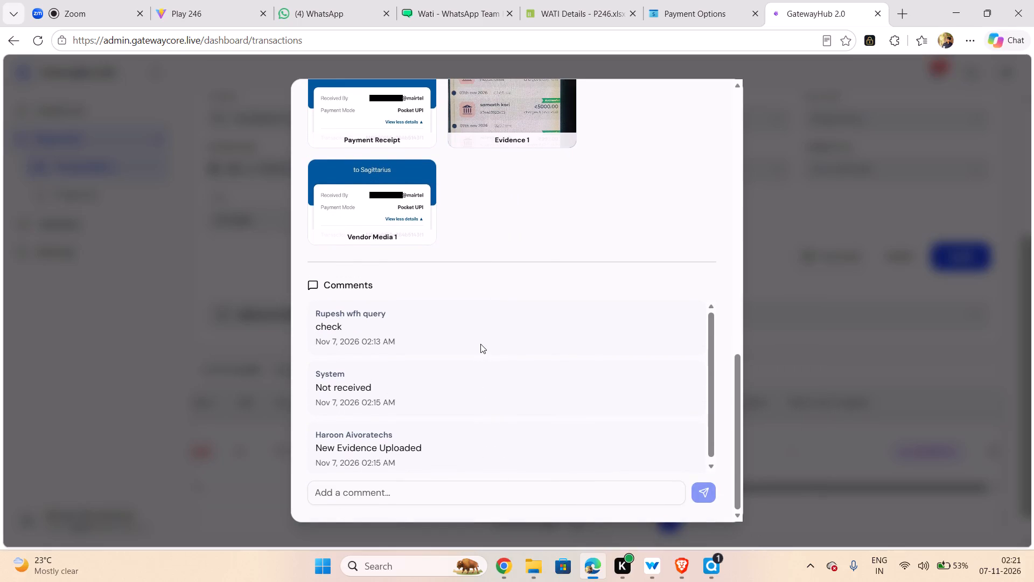
left_click(480, 344)
left_click(508, 488)
scroll(508, 427, "up", 2)
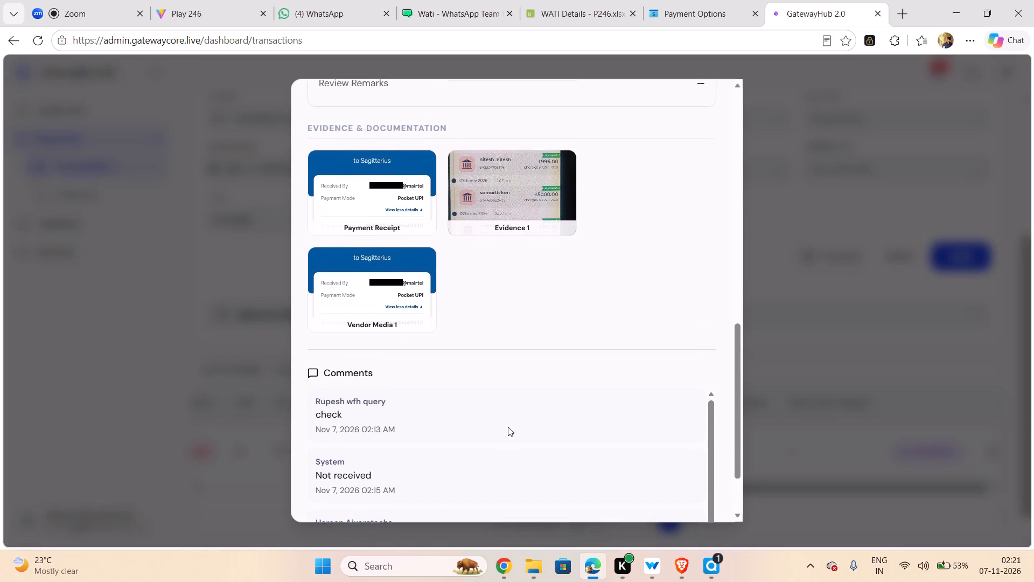
scroll(508, 427, "up", 5)
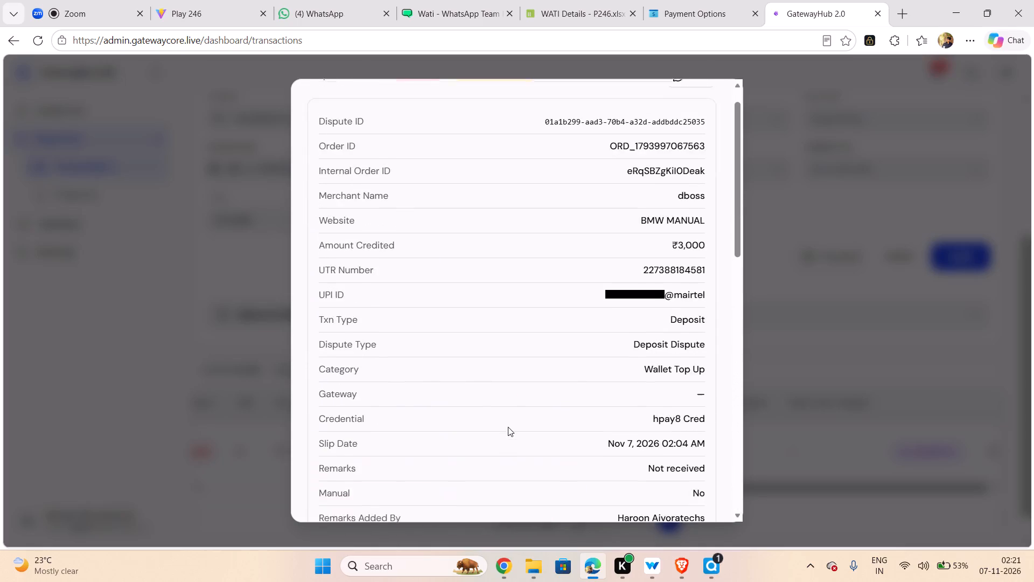
scroll(508, 427, "up", 2)
scroll(554, 300, "down", 4)
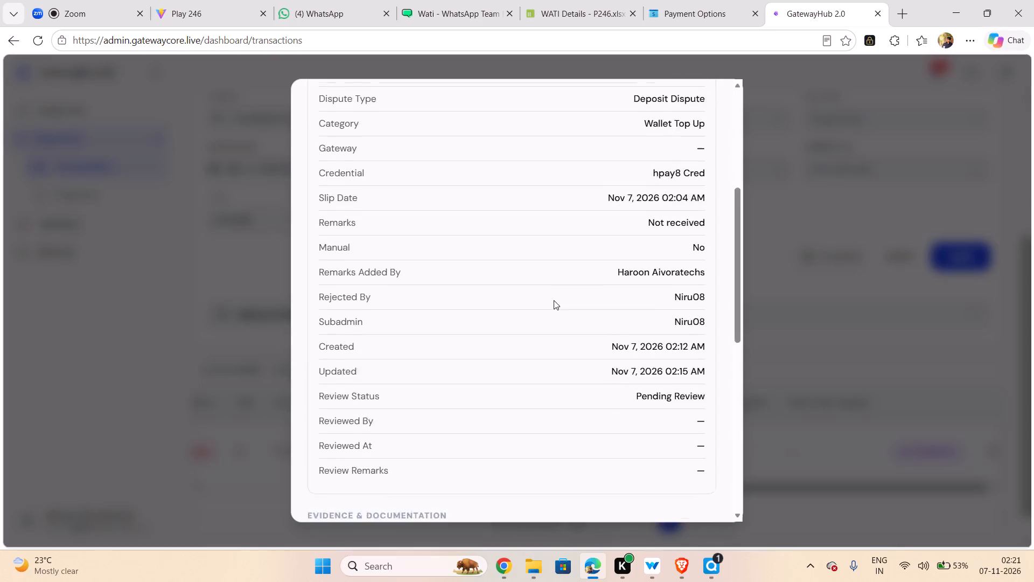
scroll(554, 300, "down", 2)
scroll(554, 300, "up", 1)
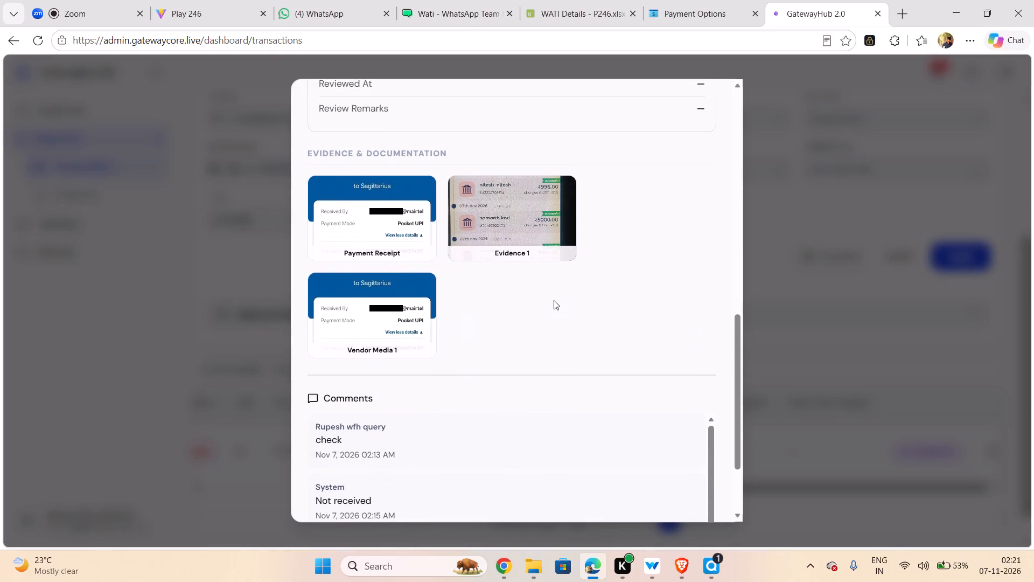
left_click(786, 178)
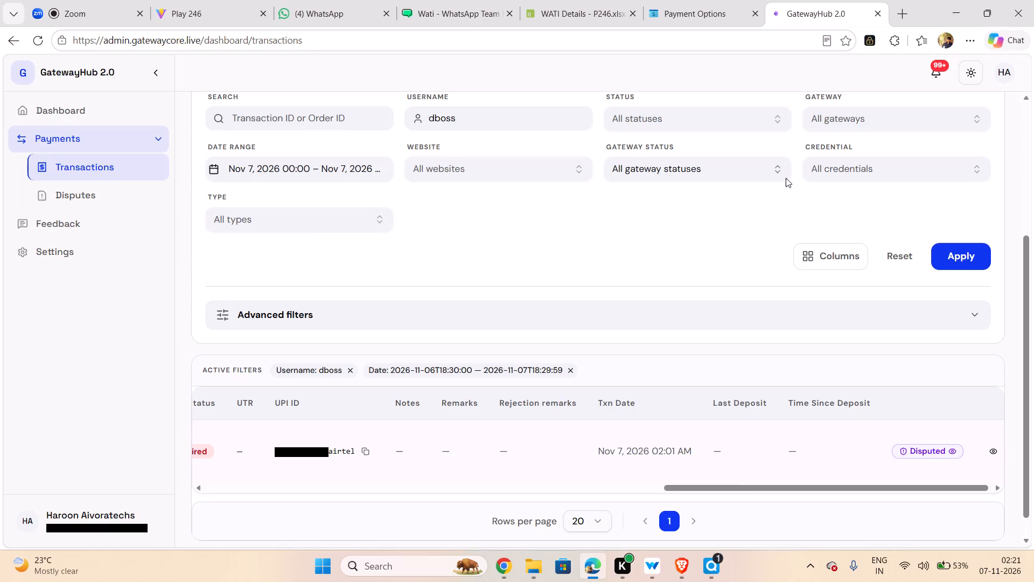
left_click_drag(741, 484, 292, 431)
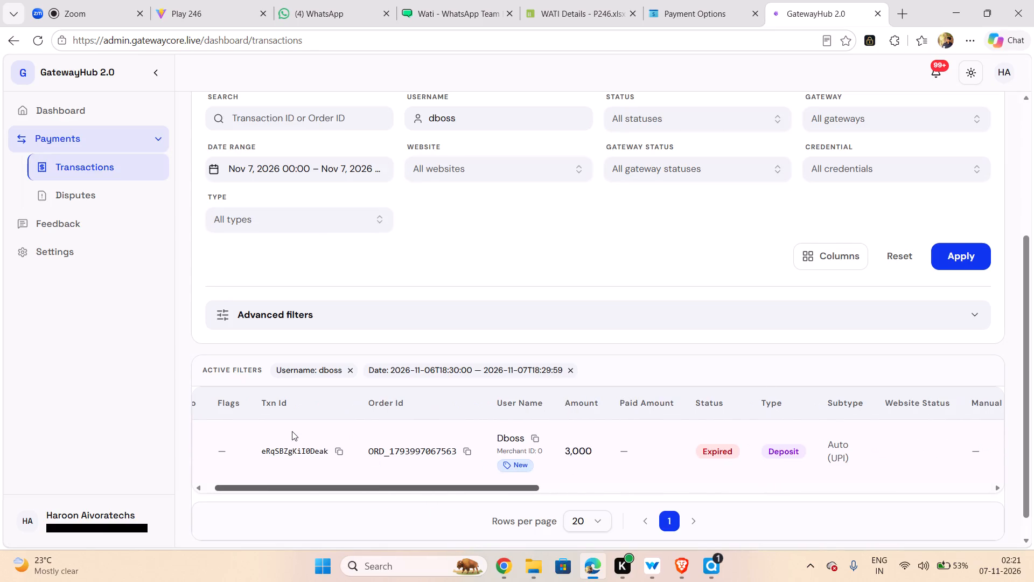
left_click_drag(292, 431, 669, 451)
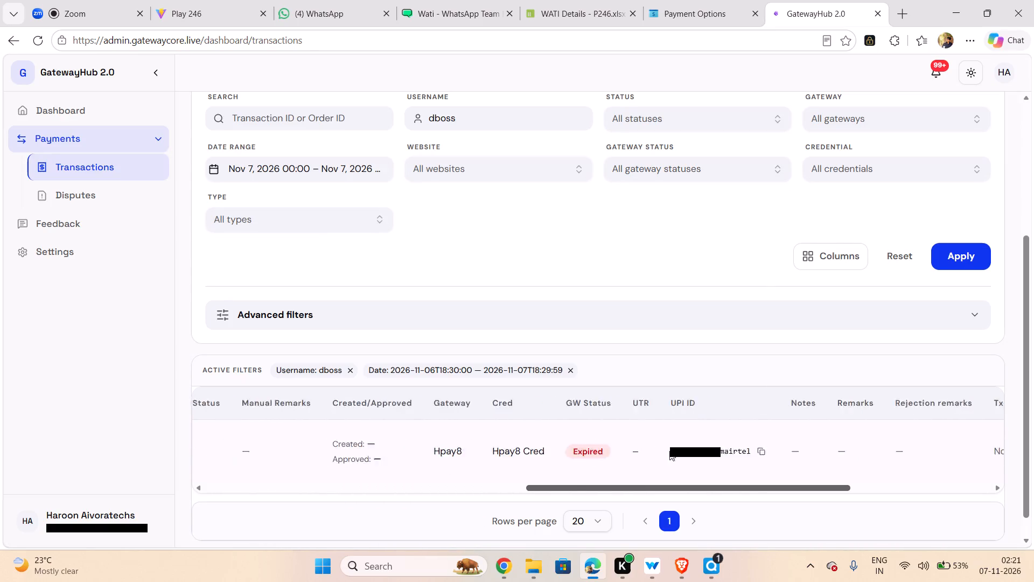
left_click_drag(669, 451, 853, 459)
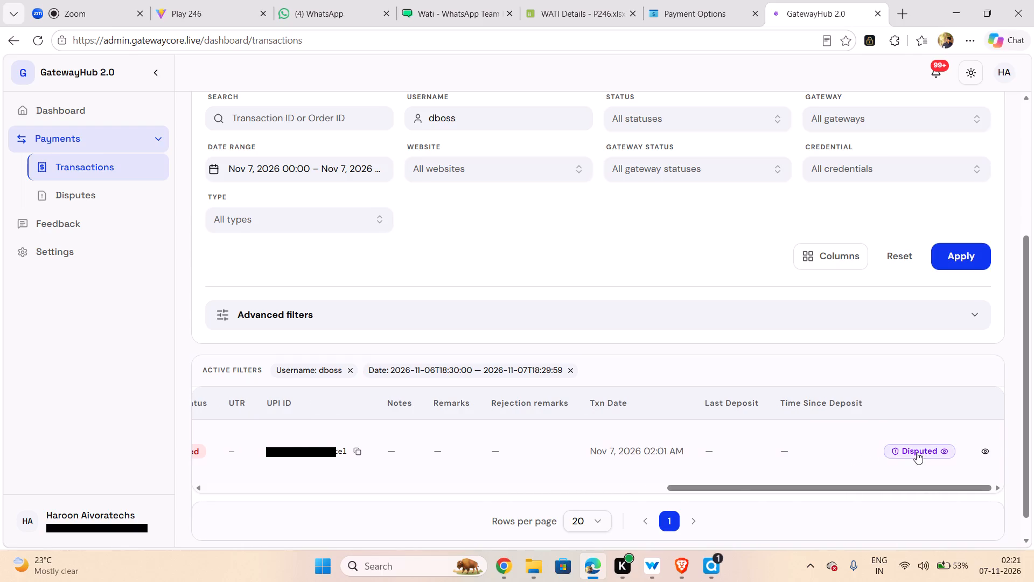
left_click(917, 452)
scroll(604, 227, "down", 4)
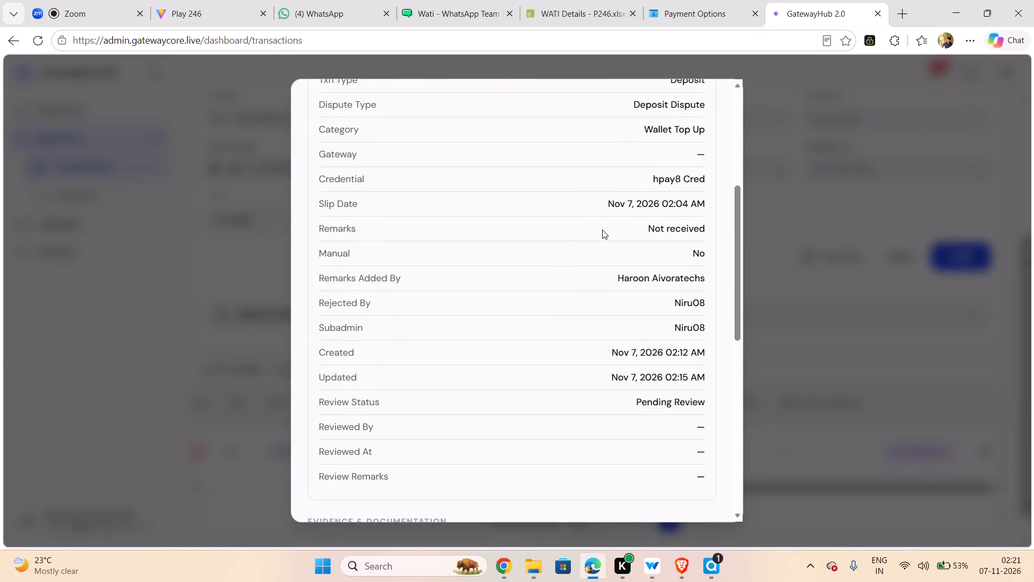
scroll(602, 230, "up", 4)
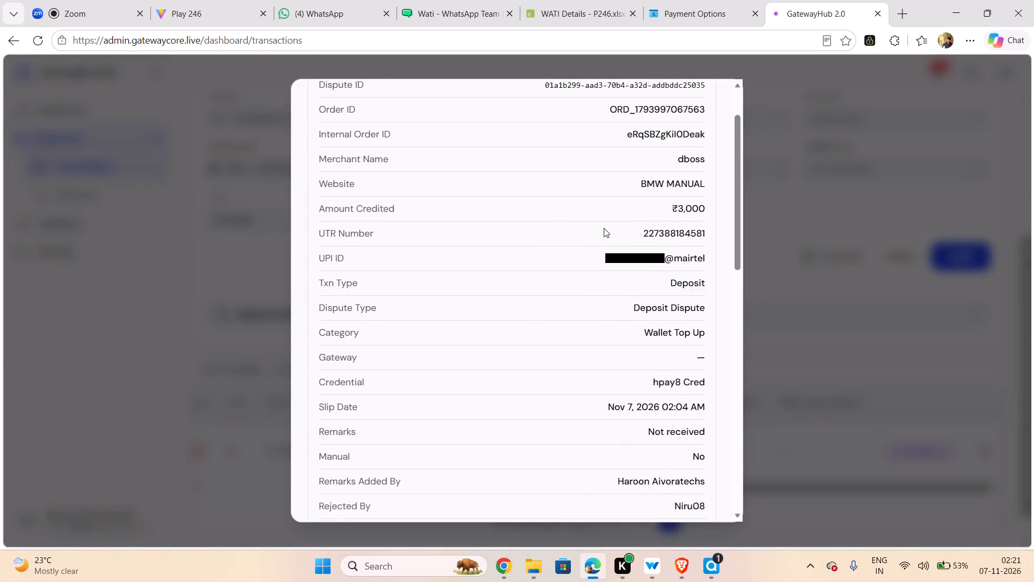
scroll(604, 228, "up", 2)
left_click(686, 110)
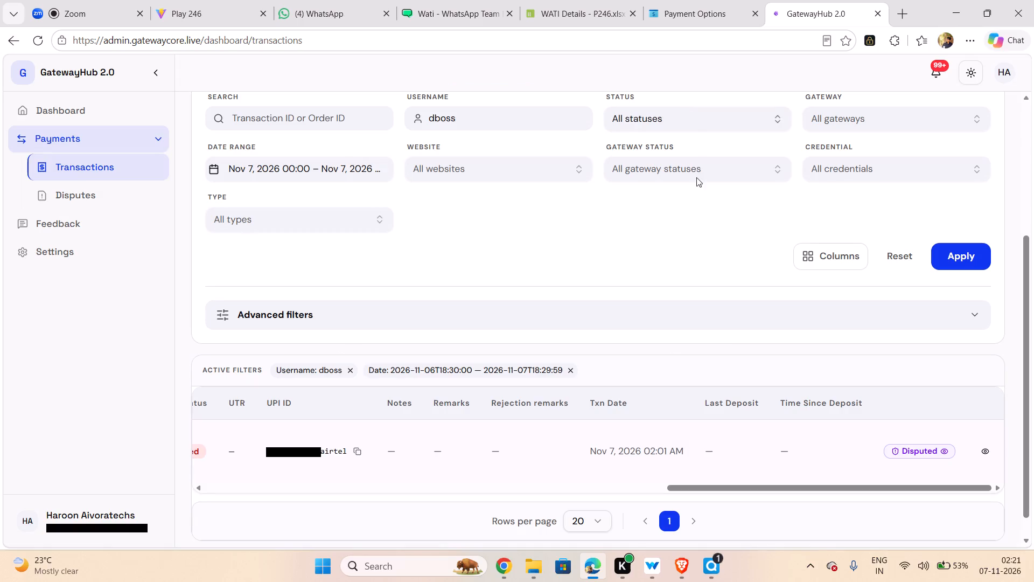
left_click_drag(788, 489, 372, 468)
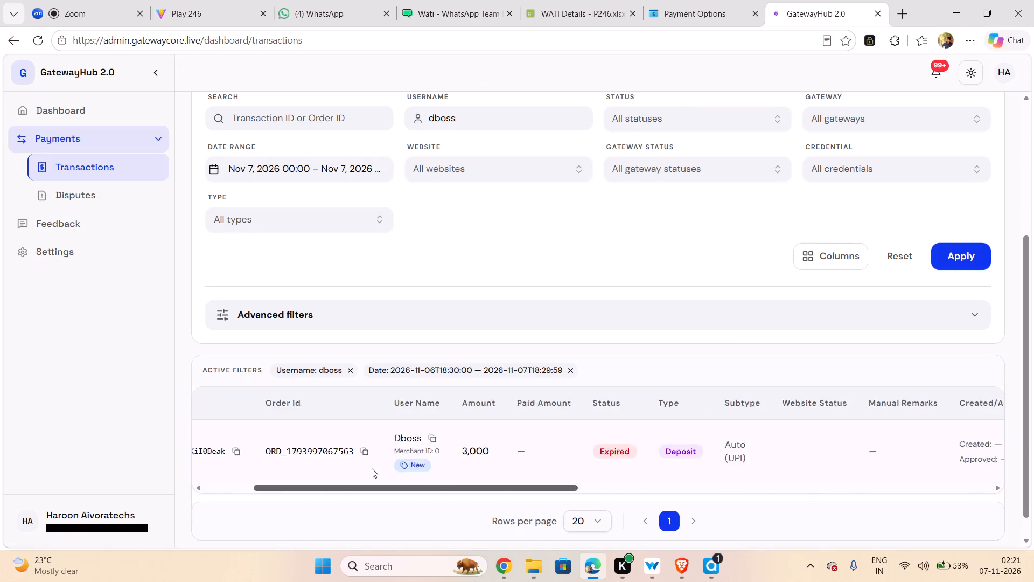
left_click_drag(372, 468, 277, 474)
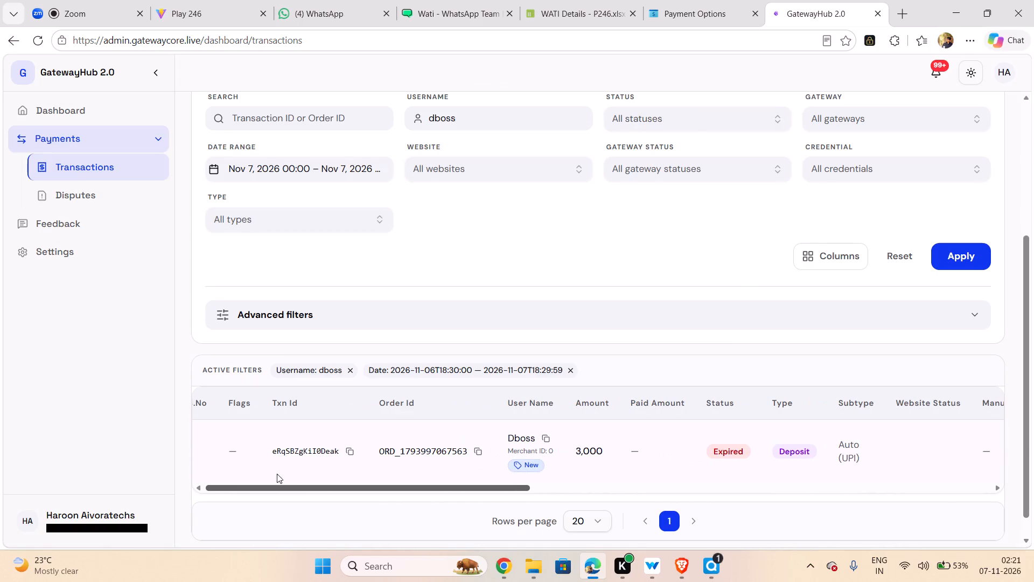
left_click_drag(277, 474, 261, 474)
scroll(593, 282, "up", 2)
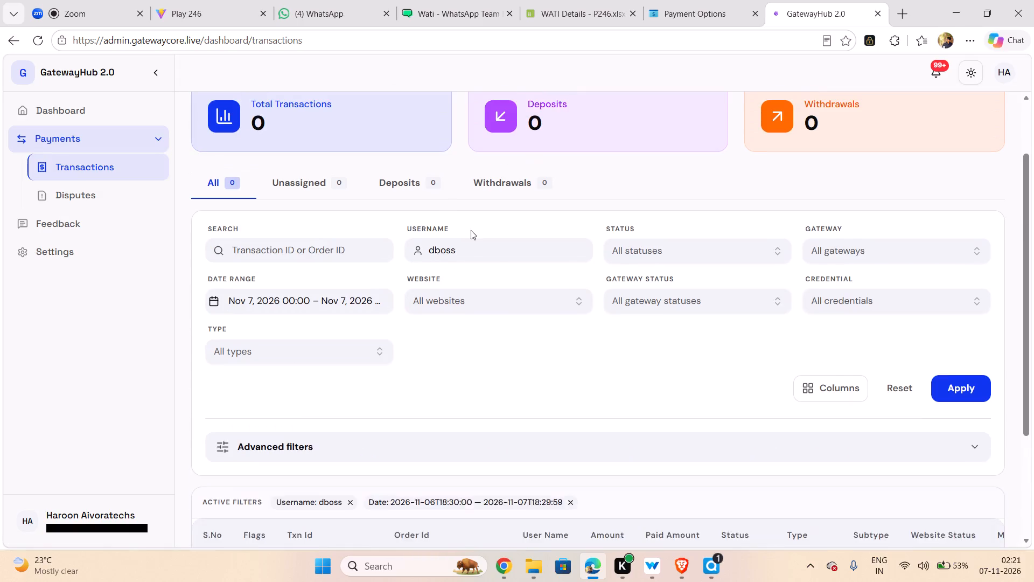
left_click(433, 251)
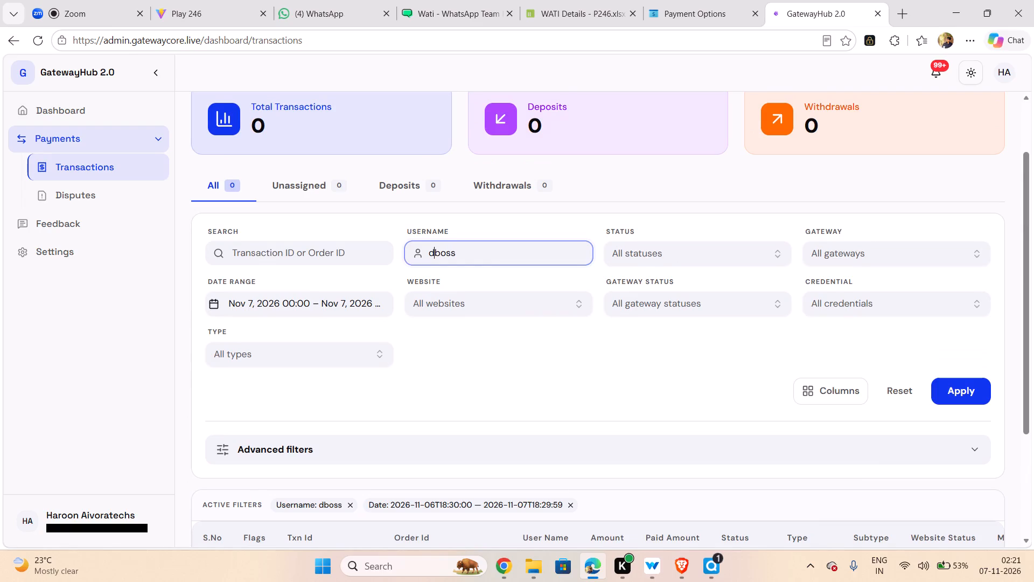
key("BackSpace")
key("d")
key("Return")
scroll(432, 235, "down", 3)
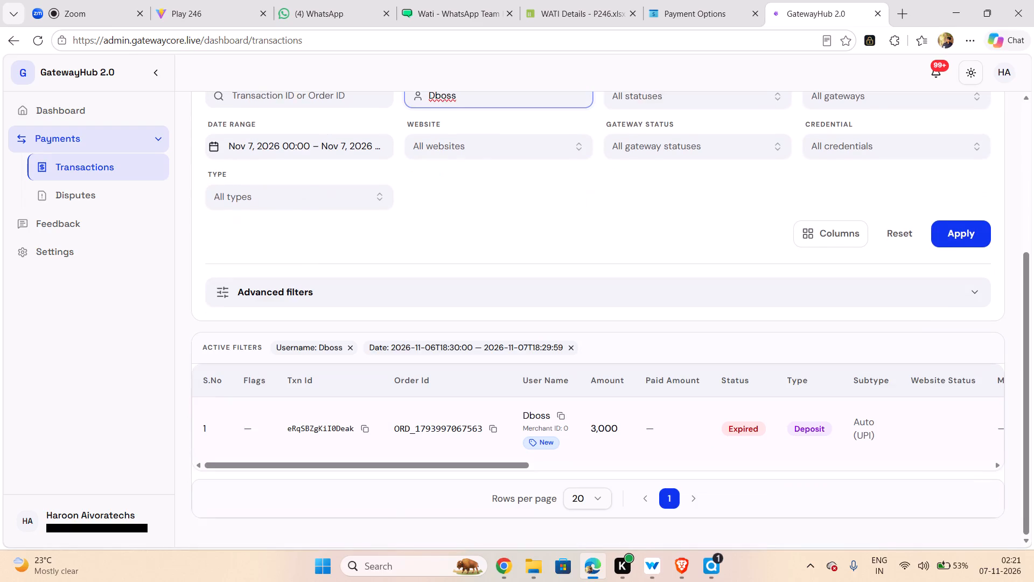
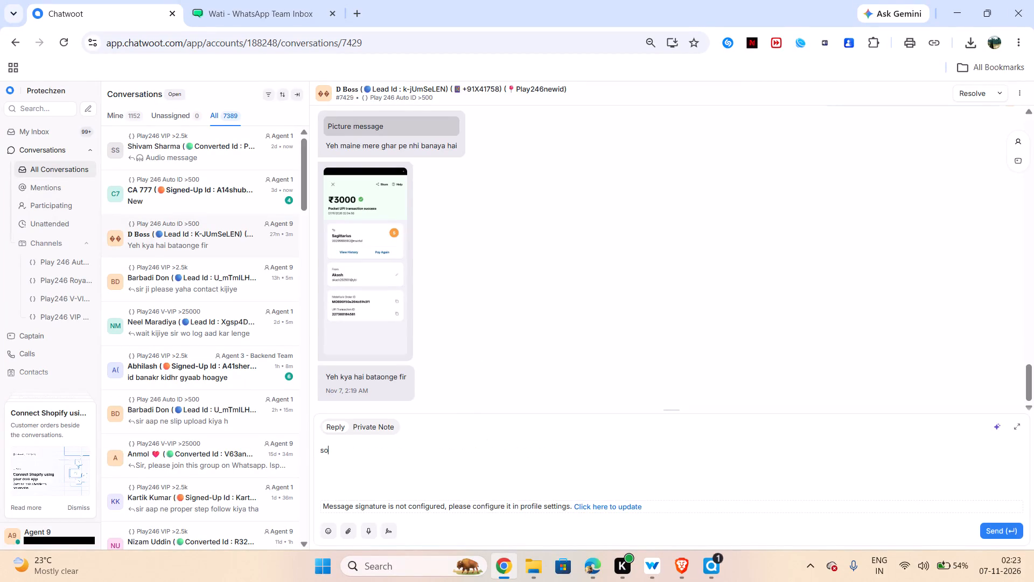
Reply to D Boss with "sorry sir ji hame apka payment receive nahi hua hai".
type("rry sri ji")
key("space")
key("BackSpace")
key("BackSpace")
key("BackSpace")
key("BackSpace")
key("BackSpace")
key("BackSpace")
type("ir ji hame a")
type("pka pay")
type("ment receive nahi hua hai")
key("Return")
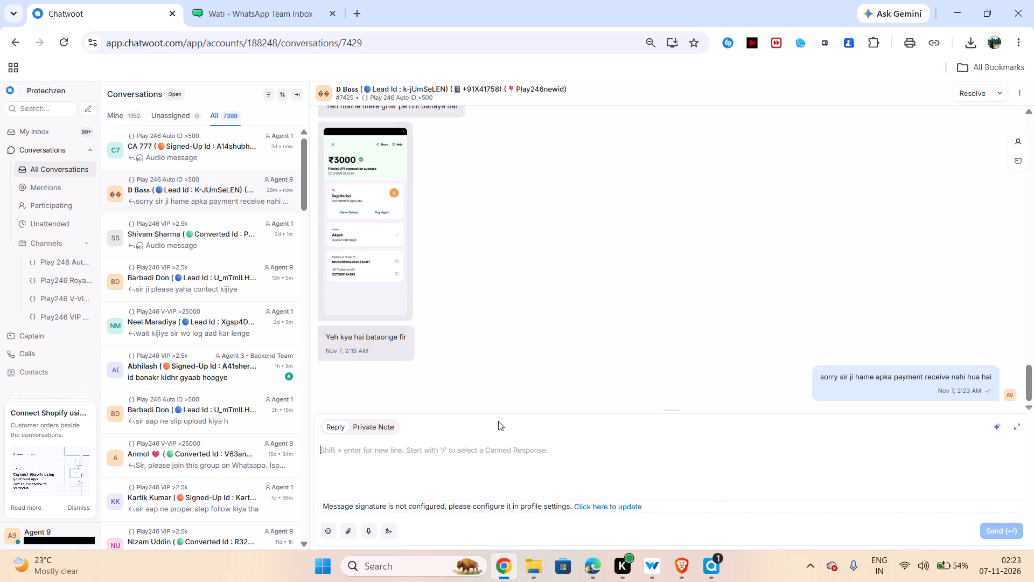
Open the CA 777 conversation, review its recent messages and login screenshot, and copy the visible phone digits from the header.
left_click(178, 157)
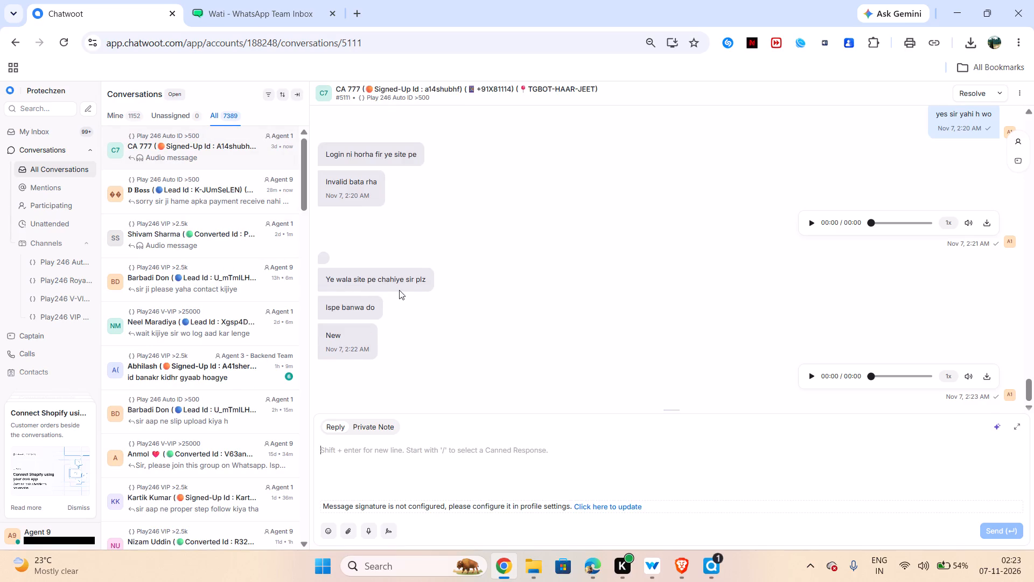
scroll(444, 310, "down", 1)
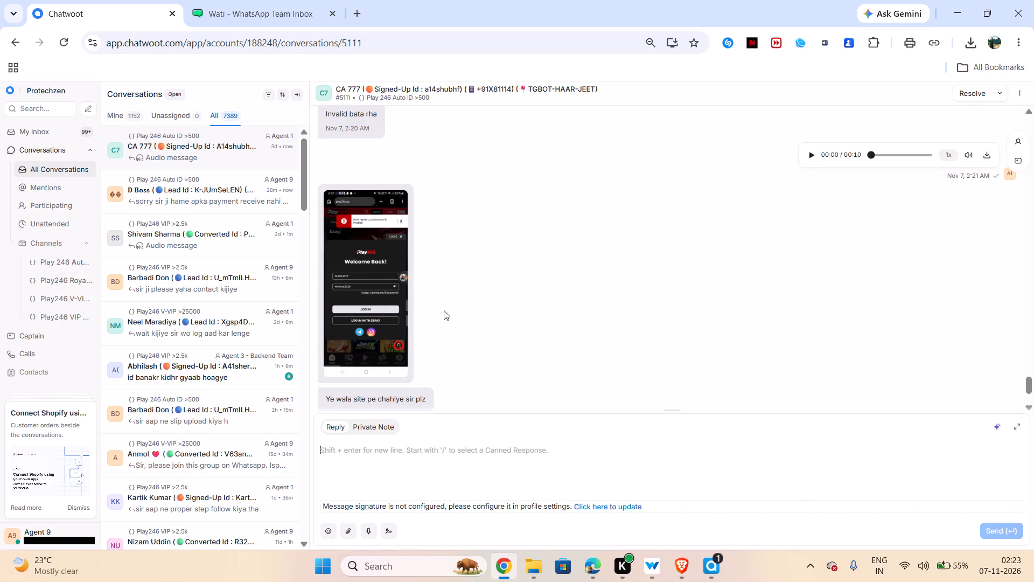
scroll(467, 313, "down", 1)
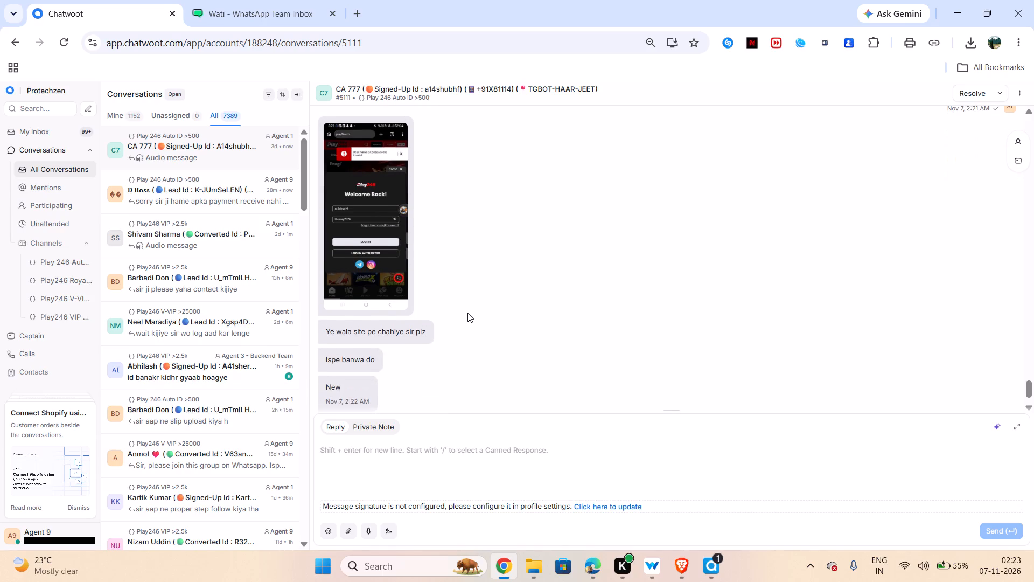
scroll(483, 312, "up", 1)
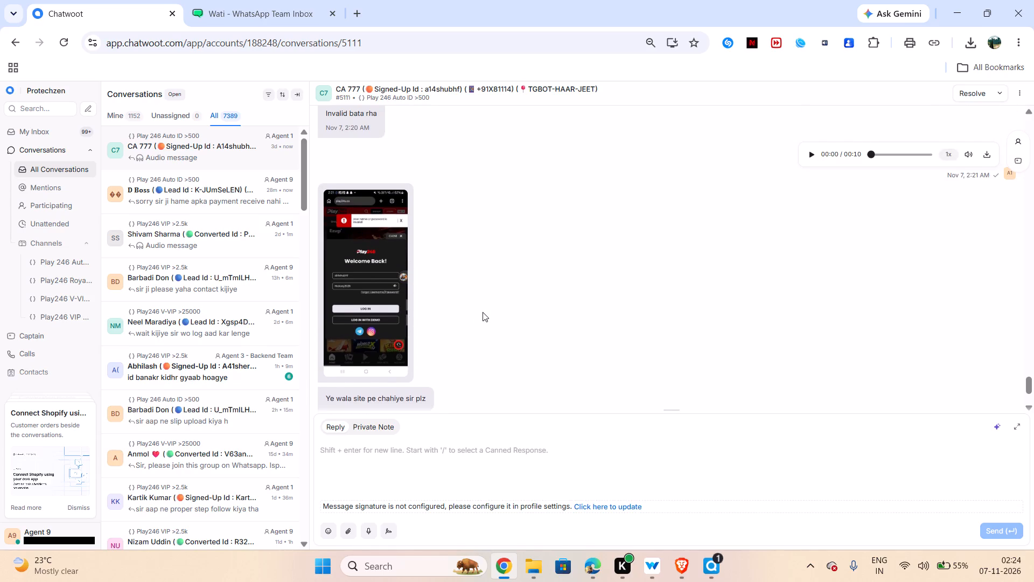
scroll(483, 312, "down", 2)
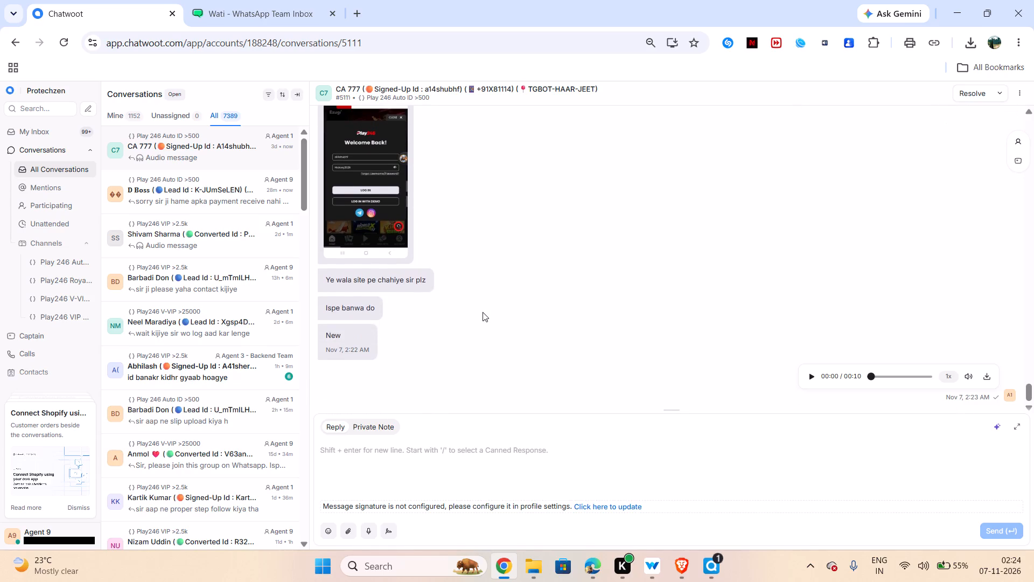
scroll(483, 312, "down", 1)
scroll(483, 312, "up", 1)
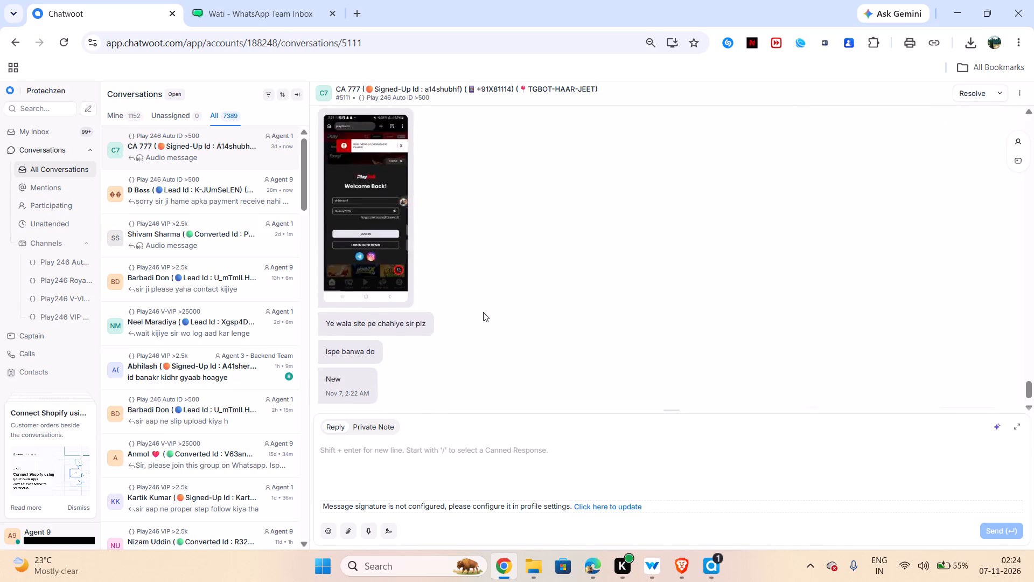
scroll(483, 312, "up", 1)
double_click(447, 87)
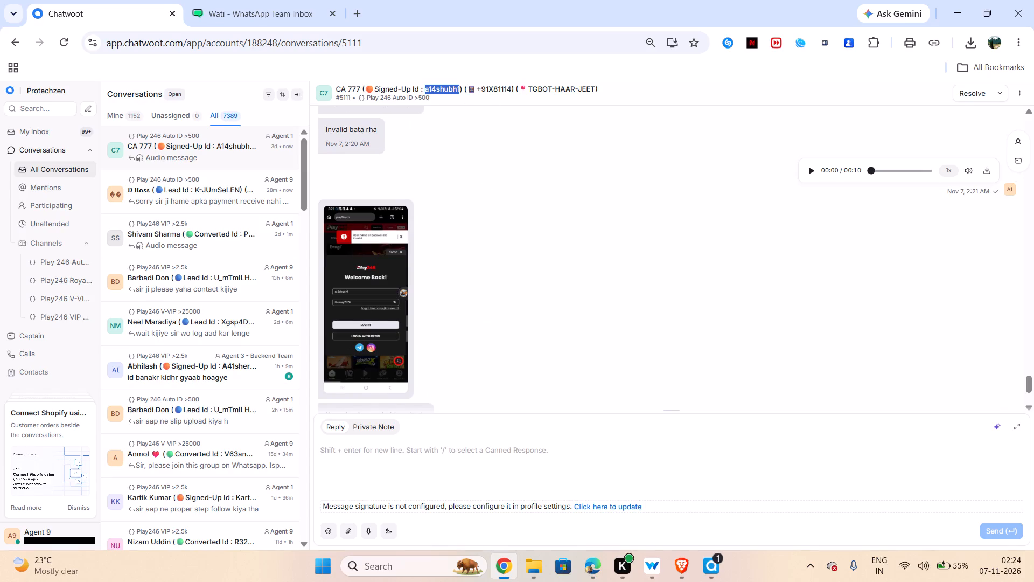
left_click(533, 276)
left_click_drag(494, 89, 513, 91)
key("ctrl+c")
Switch to CA 777's lead in the Play 246 CRM and log a call with disposition and sub-disposition Converted.
left_click(563, 500)
scroll(355, 149, "up", 5)
left_click(235, 0)
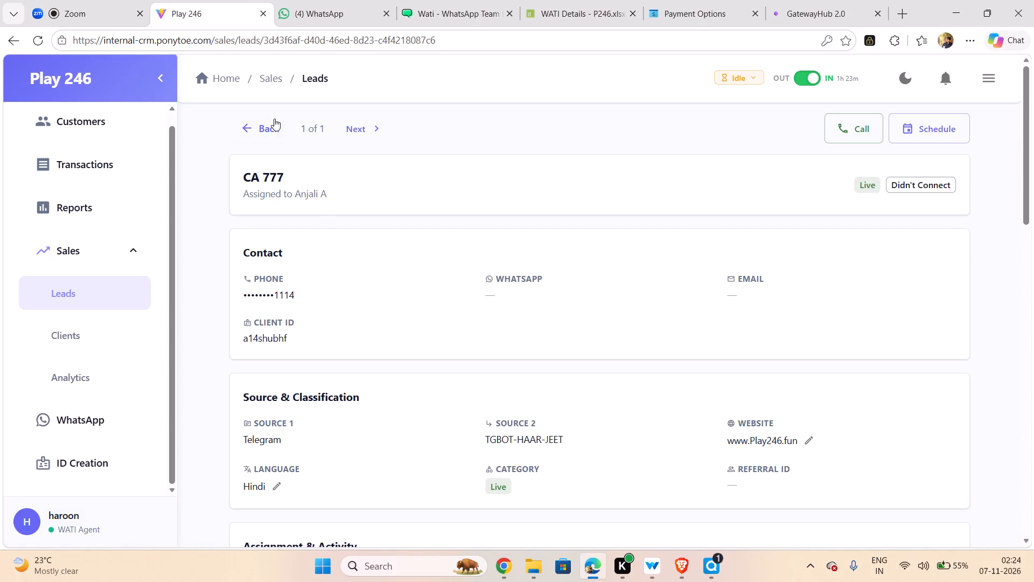
scroll(521, 331, "down", 3)
scroll(564, 332, "up", 2)
scroll(546, 341, "down", 2)
left_click(555, 429)
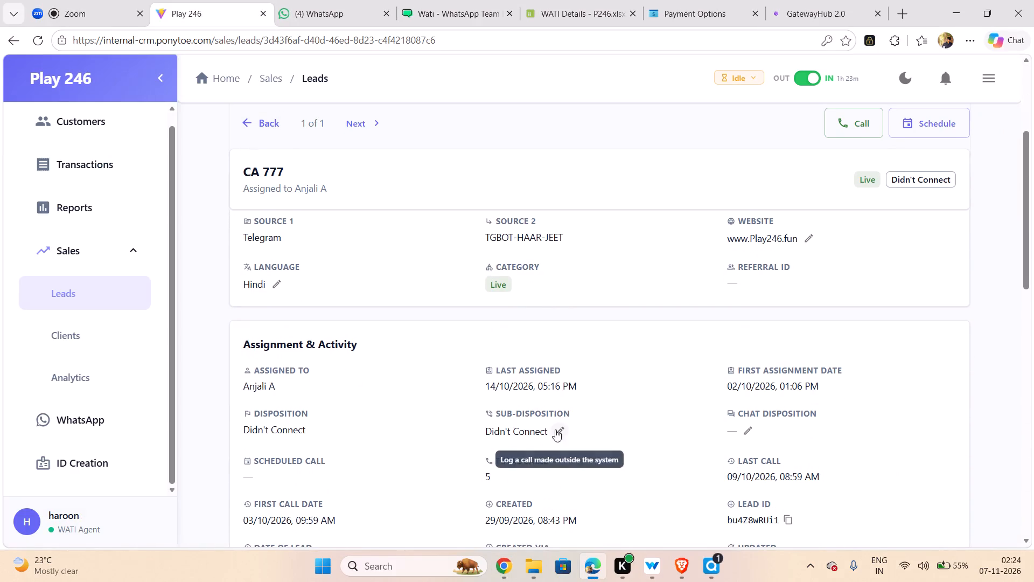
left_click(518, 277)
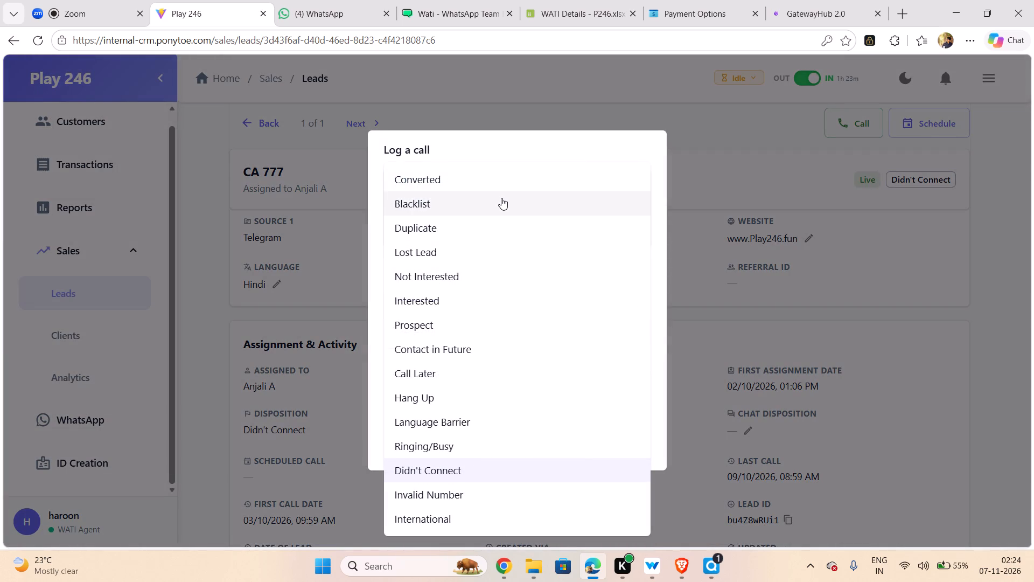
left_click_drag(500, 179, 501, 170)
left_click(565, 332)
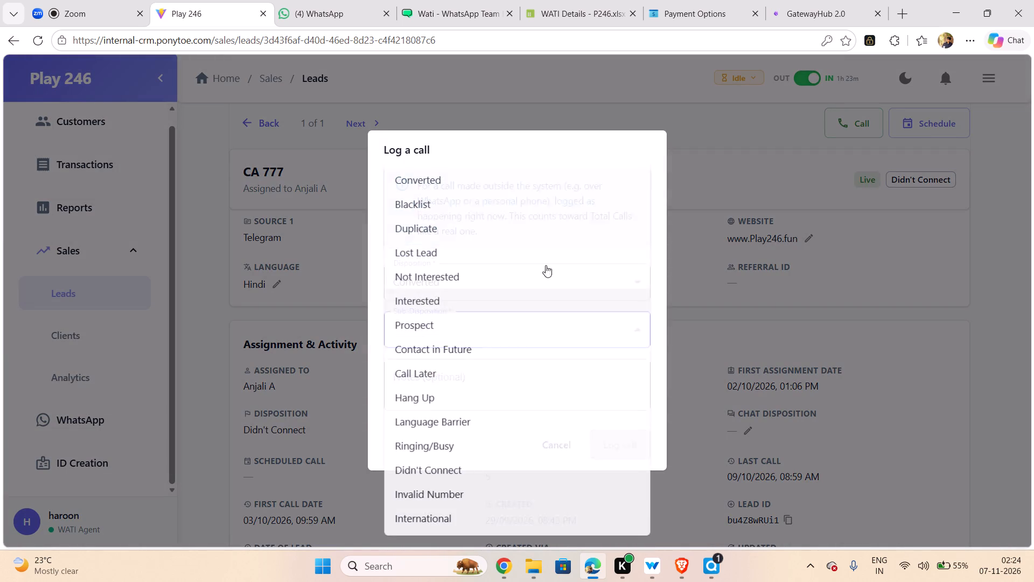
left_click(519, 182)
left_click(610, 449)
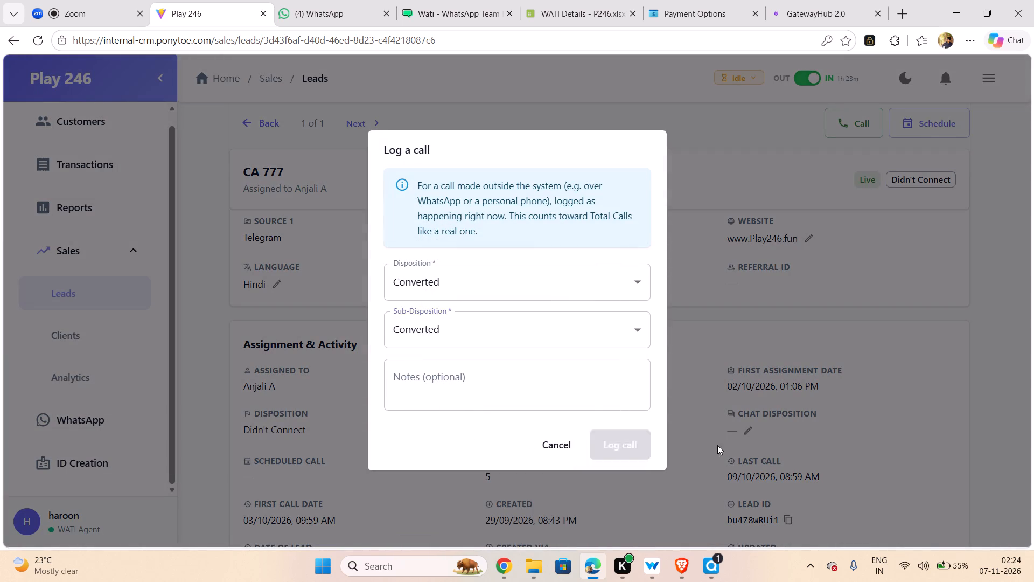
Set the CA 777 lead's chat disposition to Converted and save it.
left_click(745, 431)
left_click(749, 426)
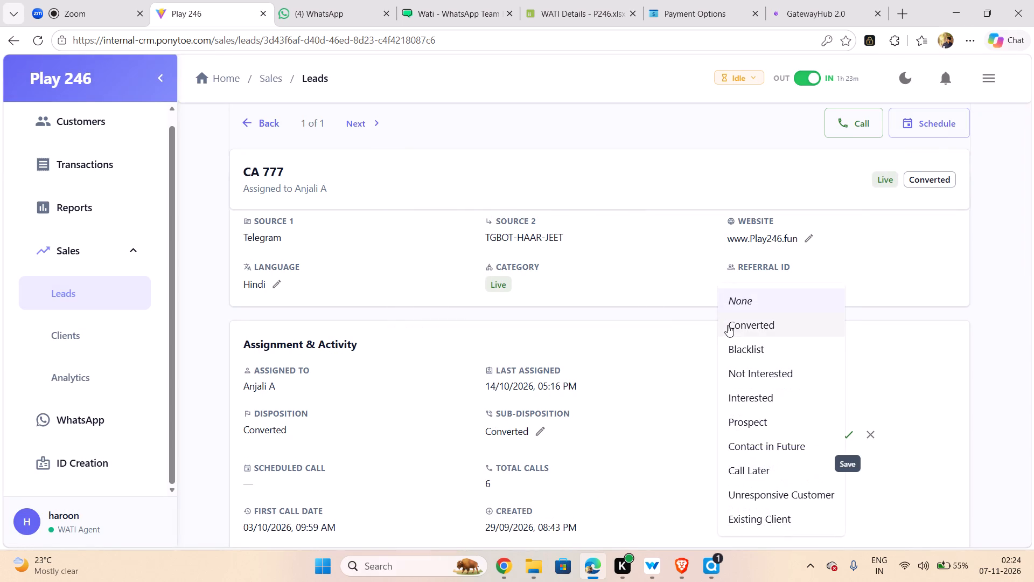
left_click(728, 325)
left_click(844, 430)
scroll(630, 442, "down", 4)
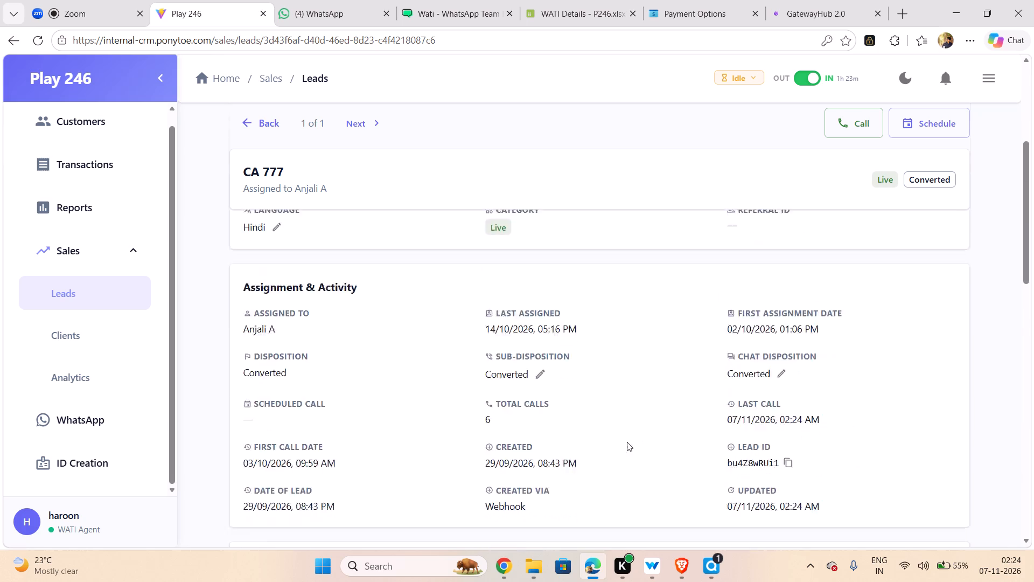
scroll(627, 442, "down", 2)
scroll(677, 415, "up", 2)
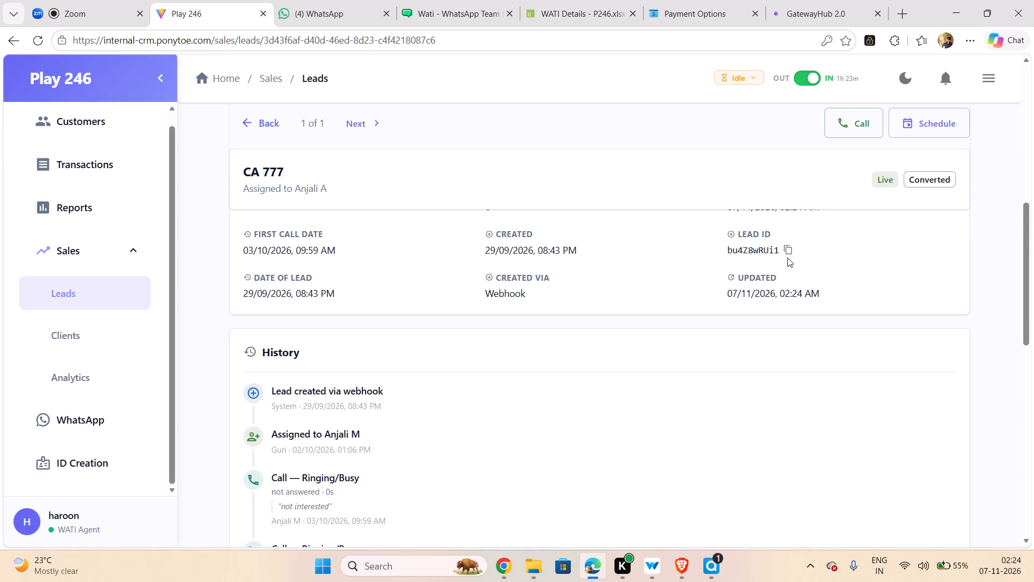
left_click(786, 255)
left_click(722, 562)
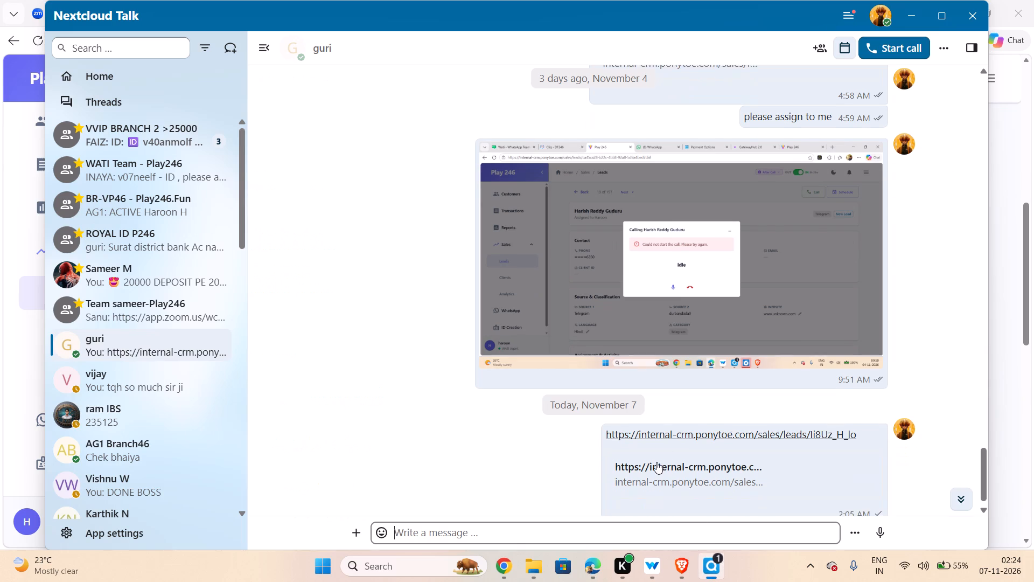
scroll(656, 461, "down", 6)
left_click(628, 529)
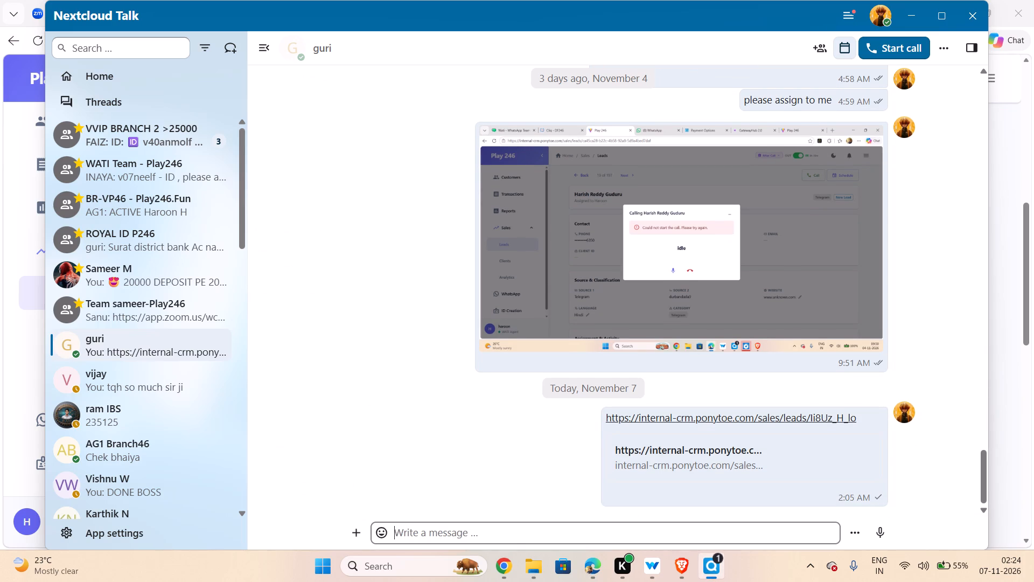
key("ctrl+v")
left_click(879, 530)
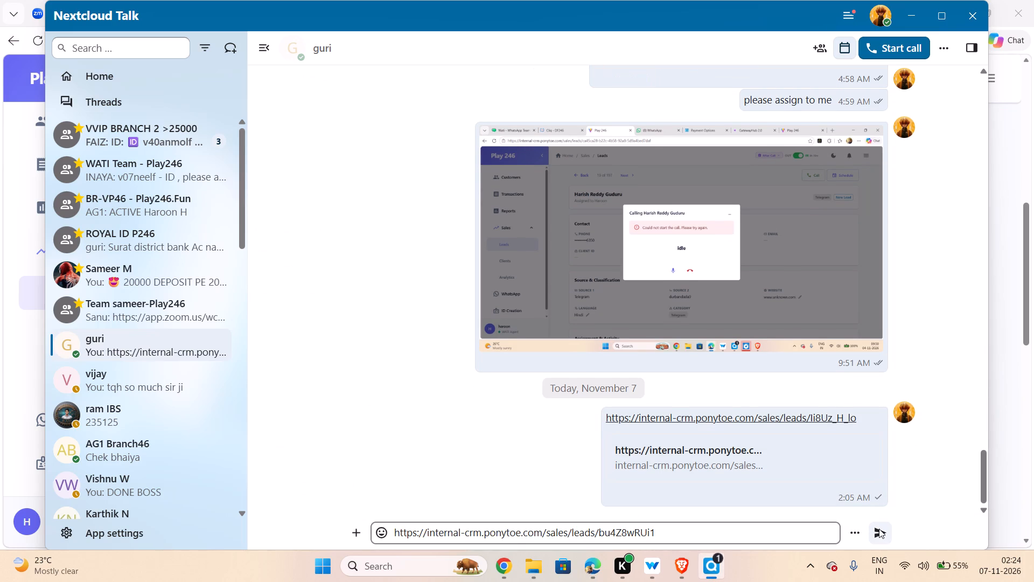
left_click(909, 25)
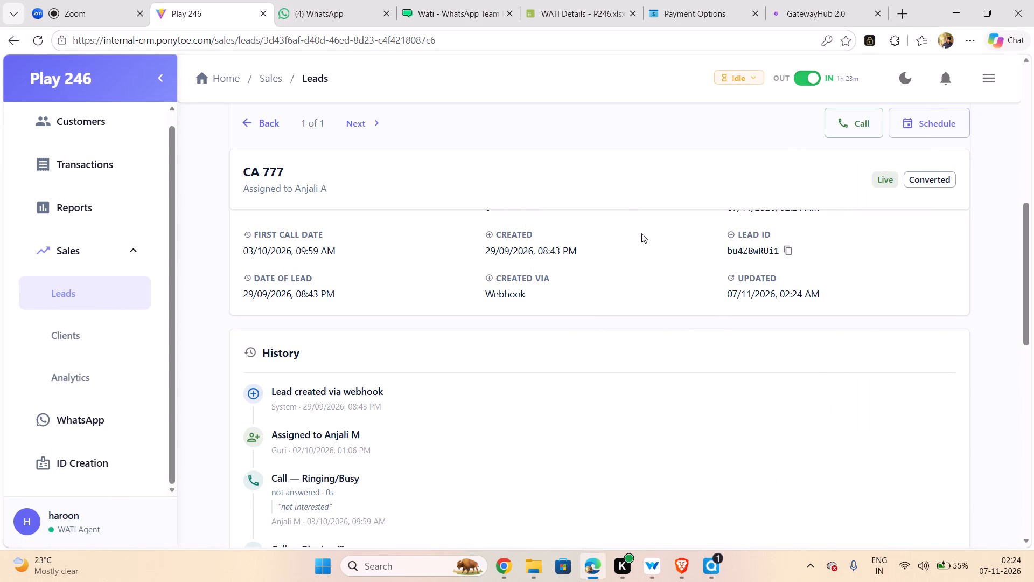
Switch to the Zoom meeting and close the Breakout Rooms window.
left_click(110, 0)
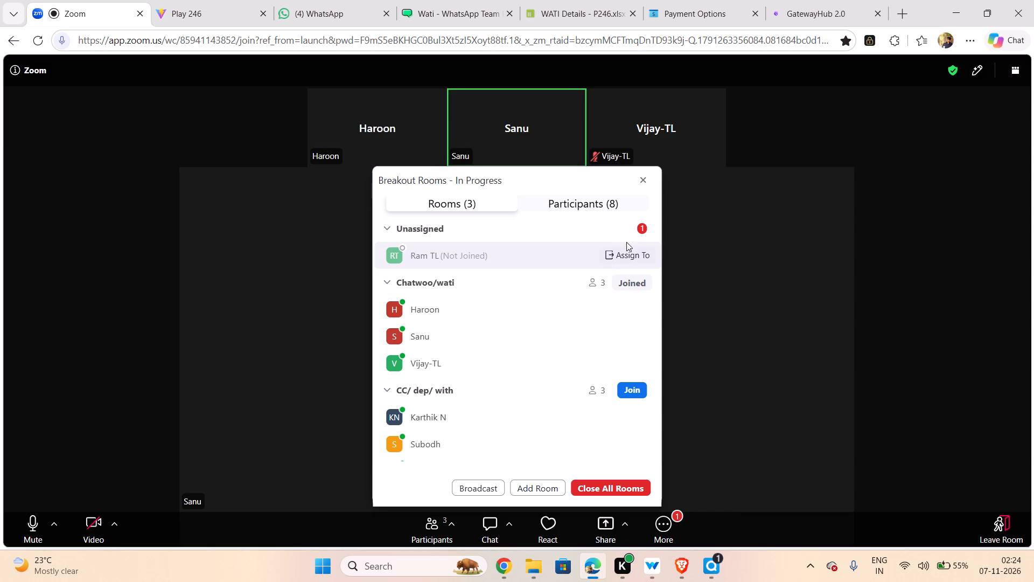
left_click(647, 177)
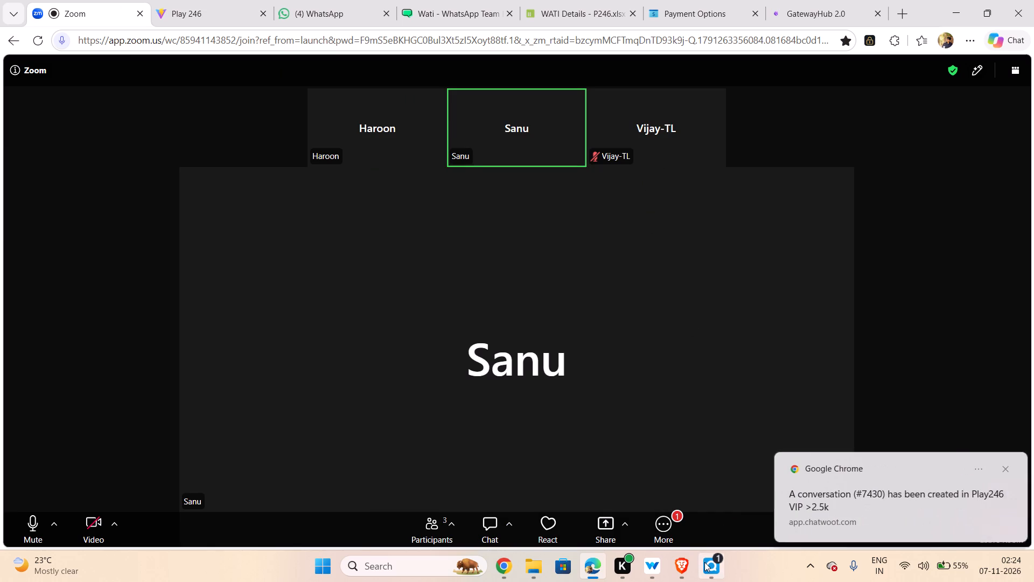
Check the latest messages in the guri chat in Nextcloud Talk.
left_click(707, 564)
scroll(583, 288, "down", 5)
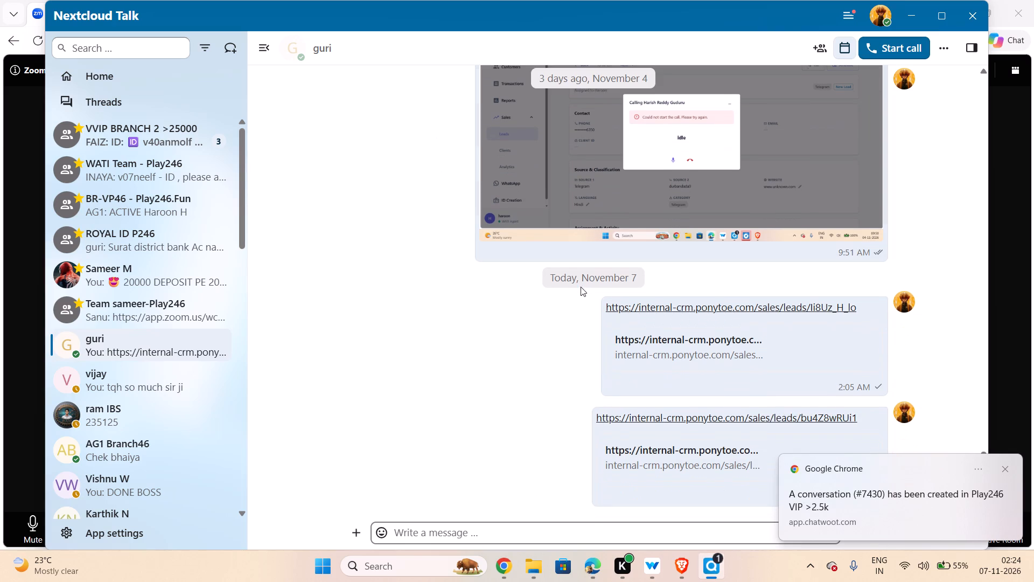
scroll(581, 287, "down", 7)
Open Robert's new conversation in Chatwoot and send the canned VIP Welcome Message.
left_click(500, 560)
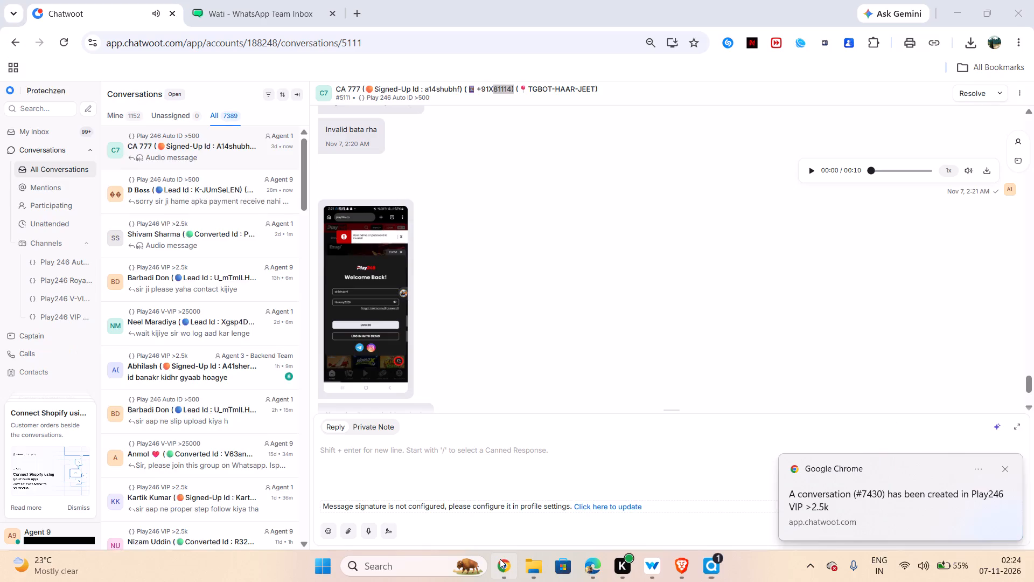
left_click(212, 136)
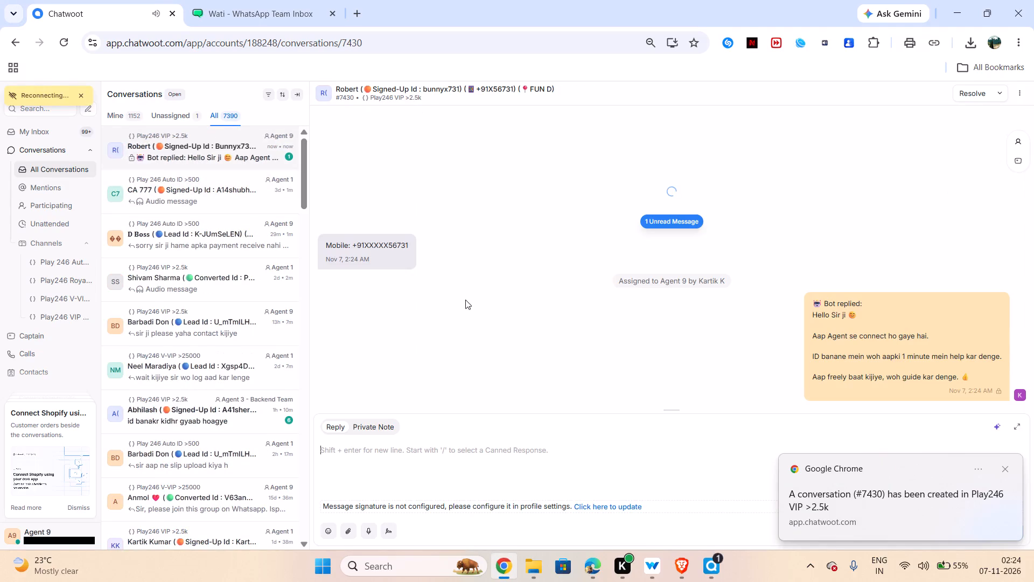
scroll(483, 340, "down", 7)
left_click(480, 453)
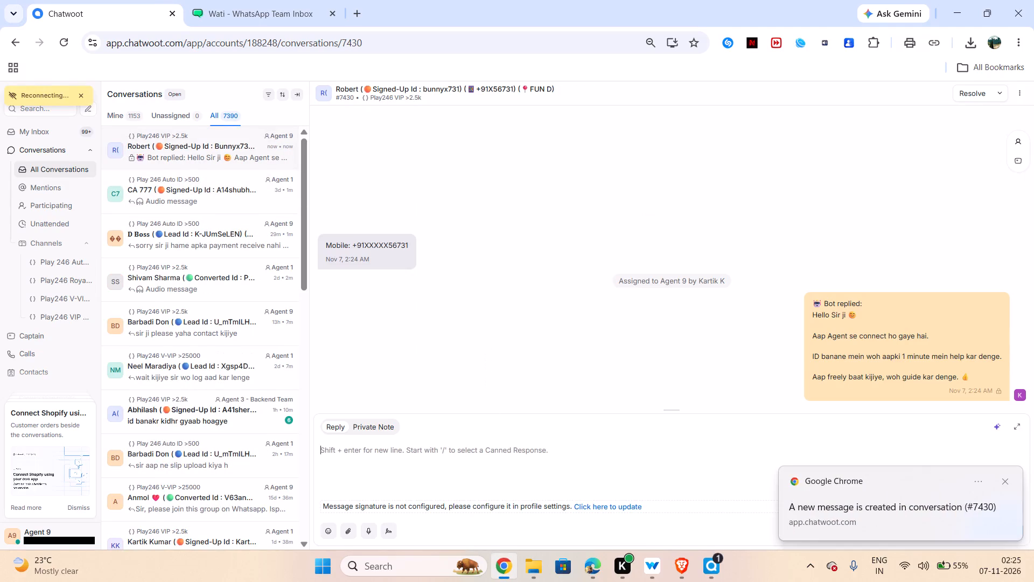
type("/vip")
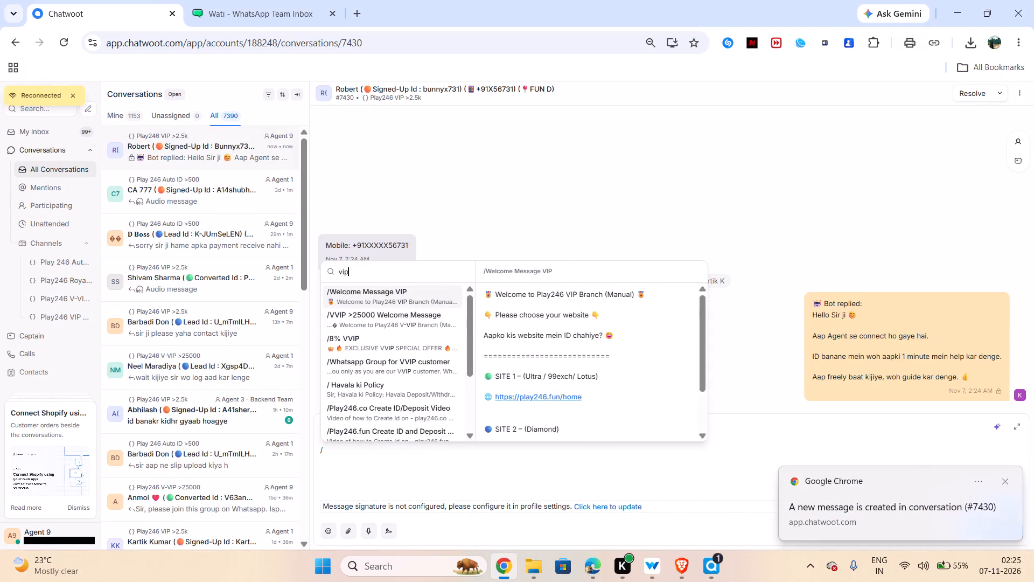
key("Return")
key("Return")
Ask Robert "sir ji apko konsi site par id banani hai?" in the conversation.
type("sir j")
key("space")
key("BackSpace")
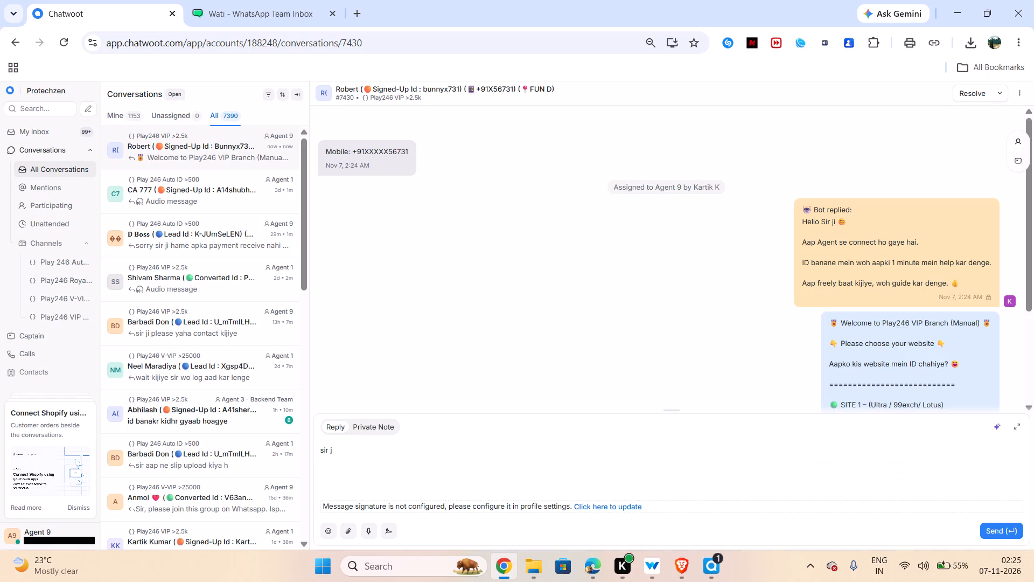
type("i apko konsi site par id banani hai")
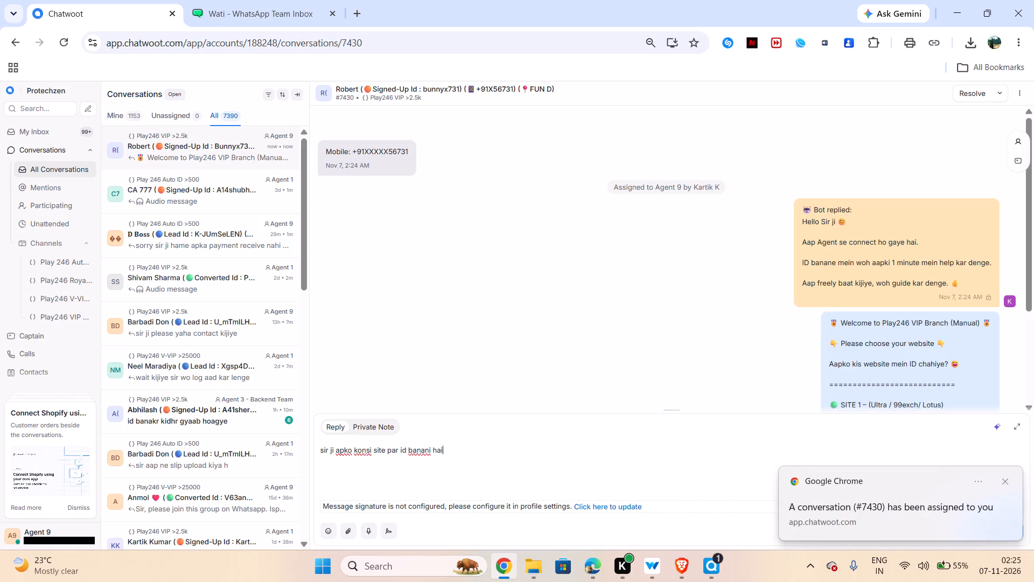
key("shift+question")
key("Return")
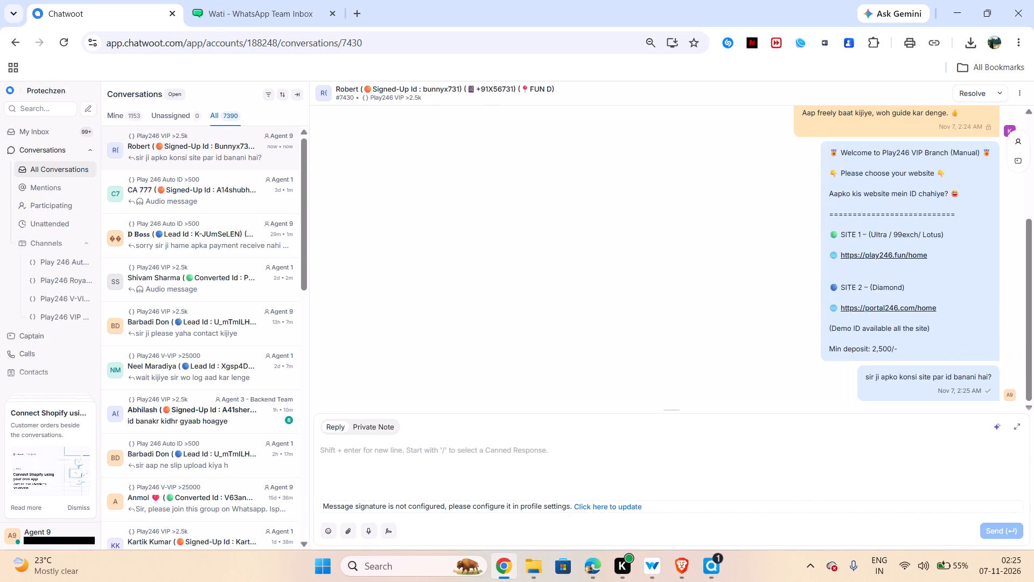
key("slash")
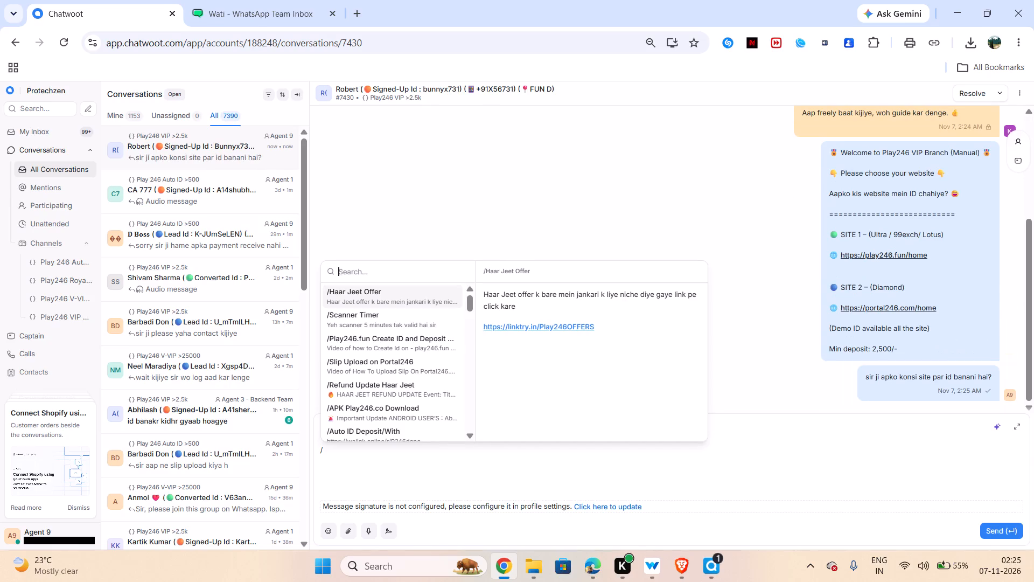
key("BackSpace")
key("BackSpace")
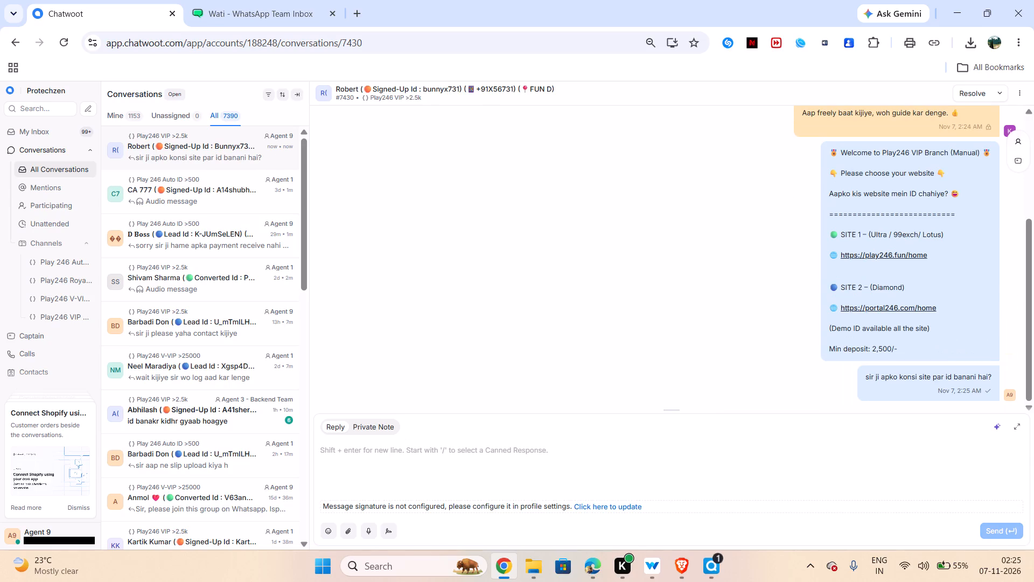
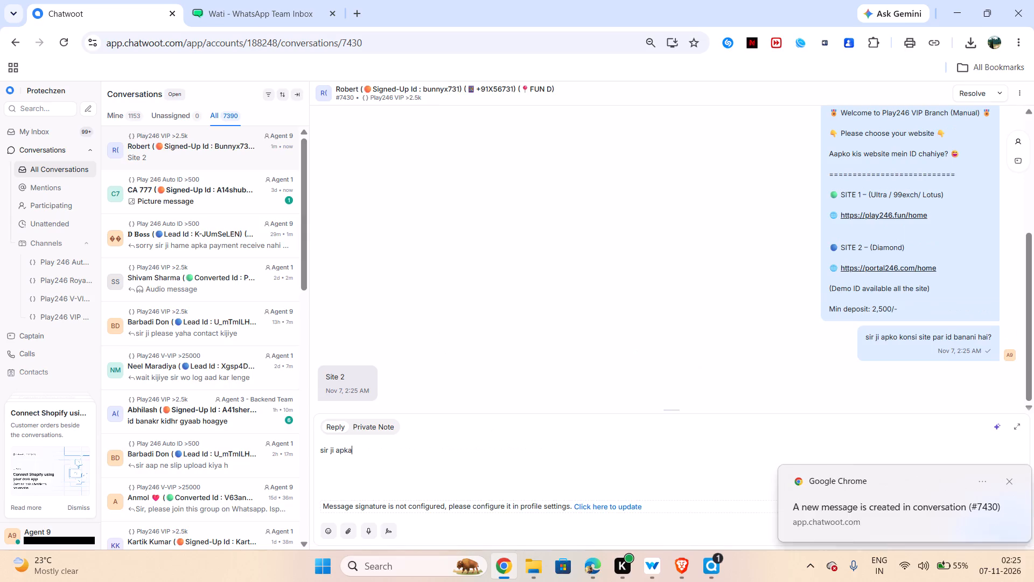
Reply to Robert with "sir ji apka account already show kar raha hai".
key("space")
type("acc")
type("ount already show a")
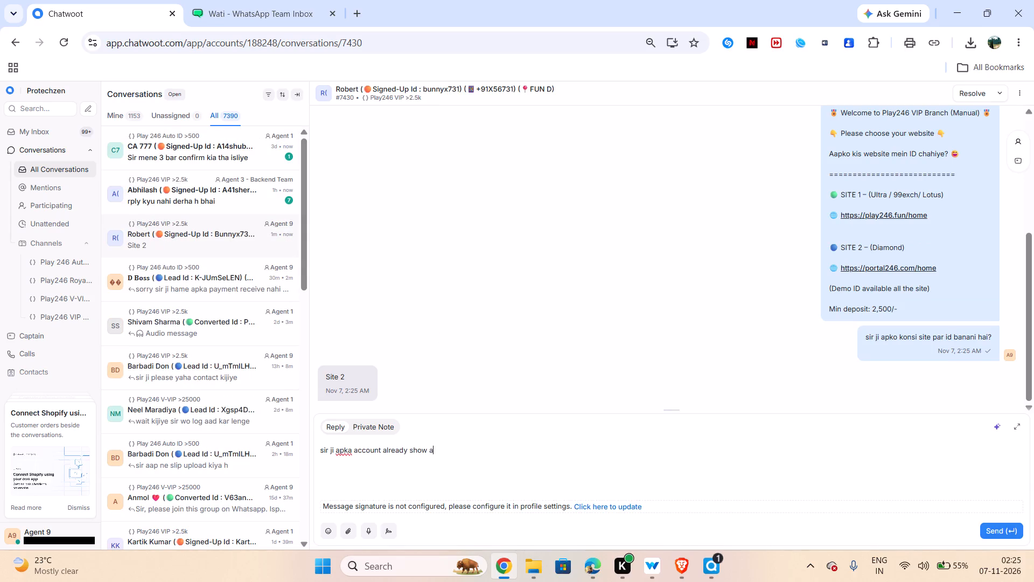
key("BackSpace")
type("kar raha hai")
key("Return")
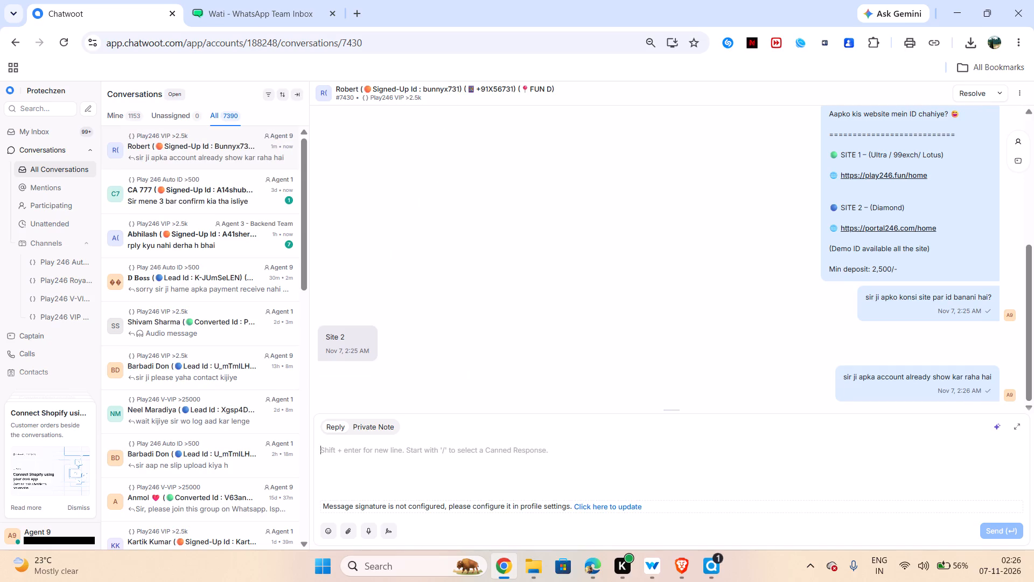
Copy the visible phone digits from Robert's conversation title and search the CRM leads for them.
left_click_drag(493, 88, 514, 95)
key("ctrl+c")
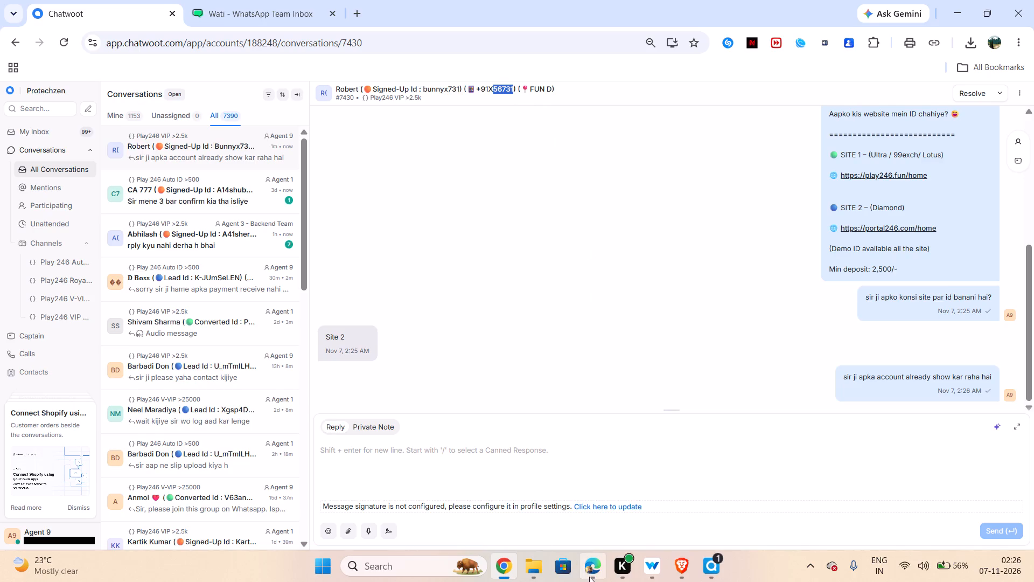
left_click(551, 504)
left_click(235, 0)
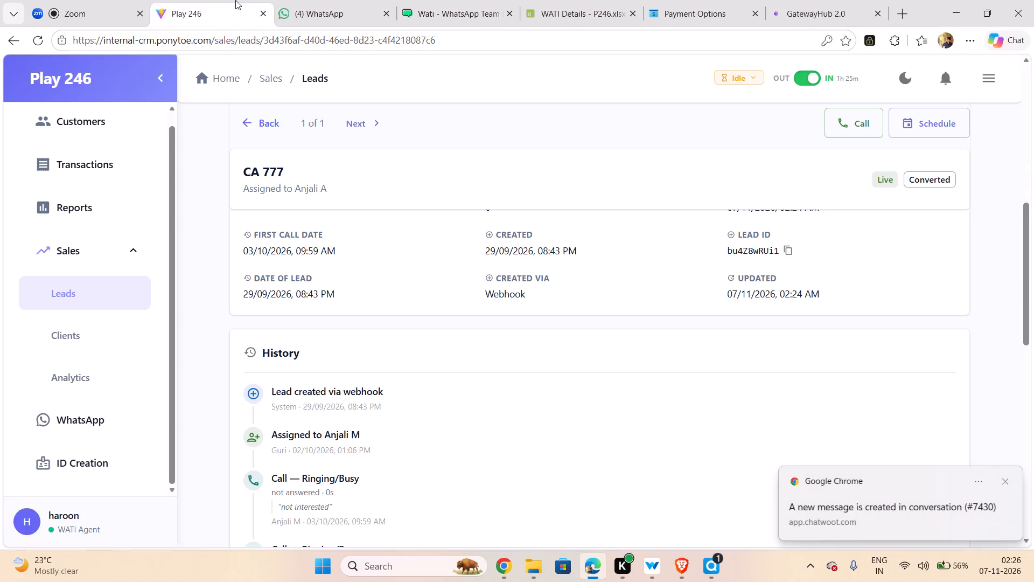
left_click(271, 115)
double_click(376, 183)
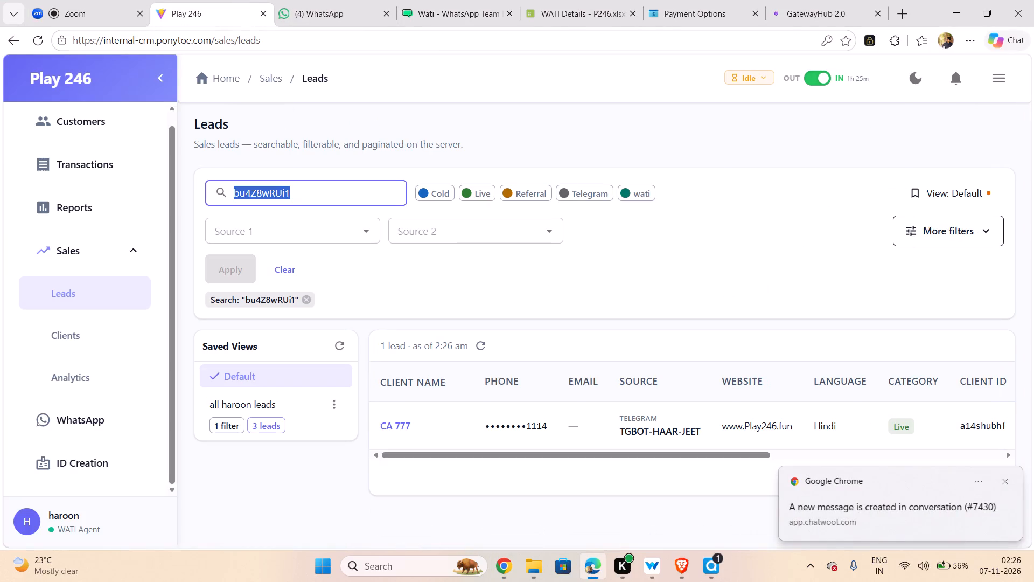
key("ctrl+v")
left_click(245, 272)
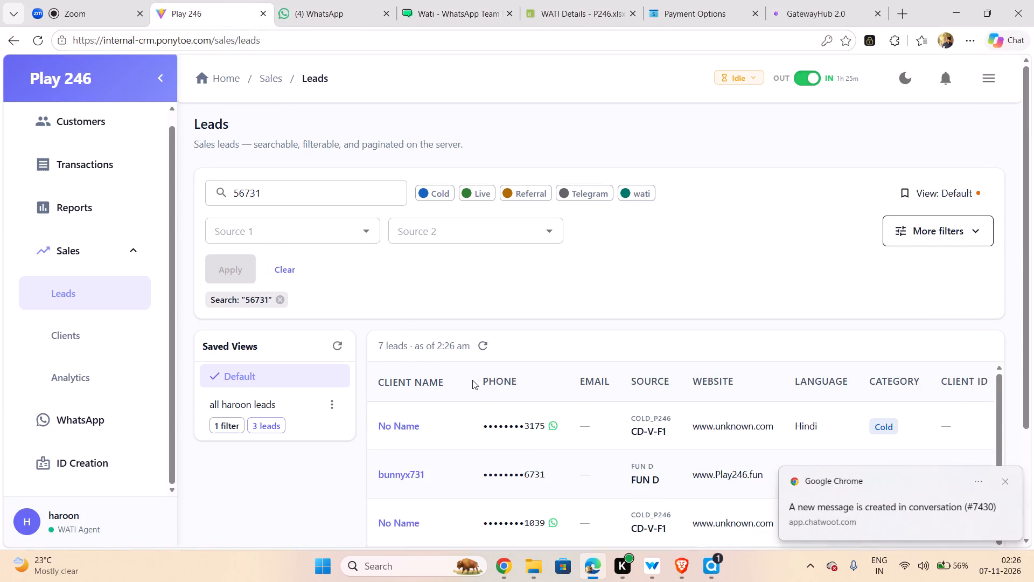
Examine the matching leads, comparing their phone endings, sources, categories, client IDs and assigned agents.
scroll(508, 388, "down", 2)
scroll(508, 388, "up", 2)
scroll(305, 309, "down", 3)
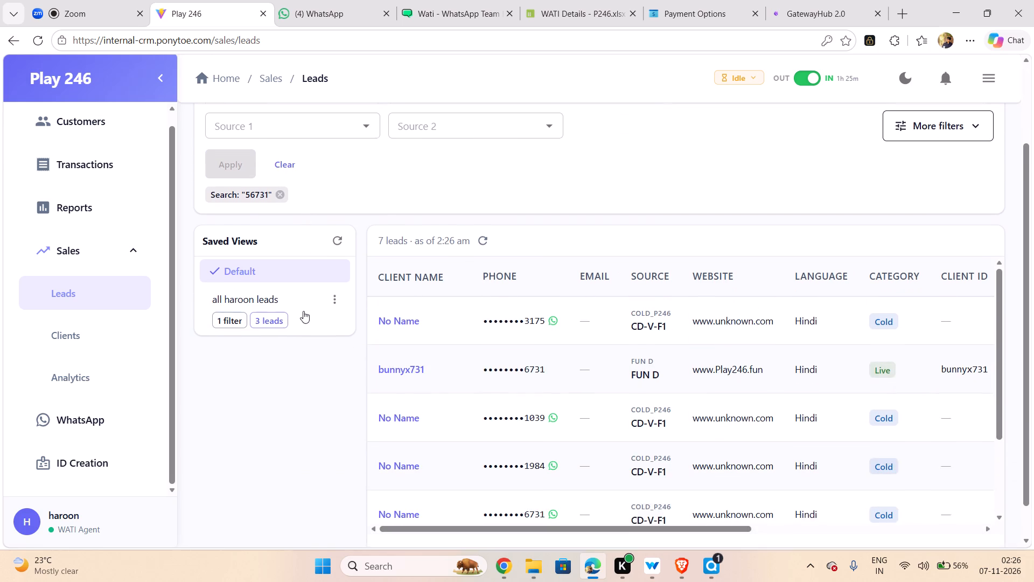
left_click_drag(458, 488, 713, 506)
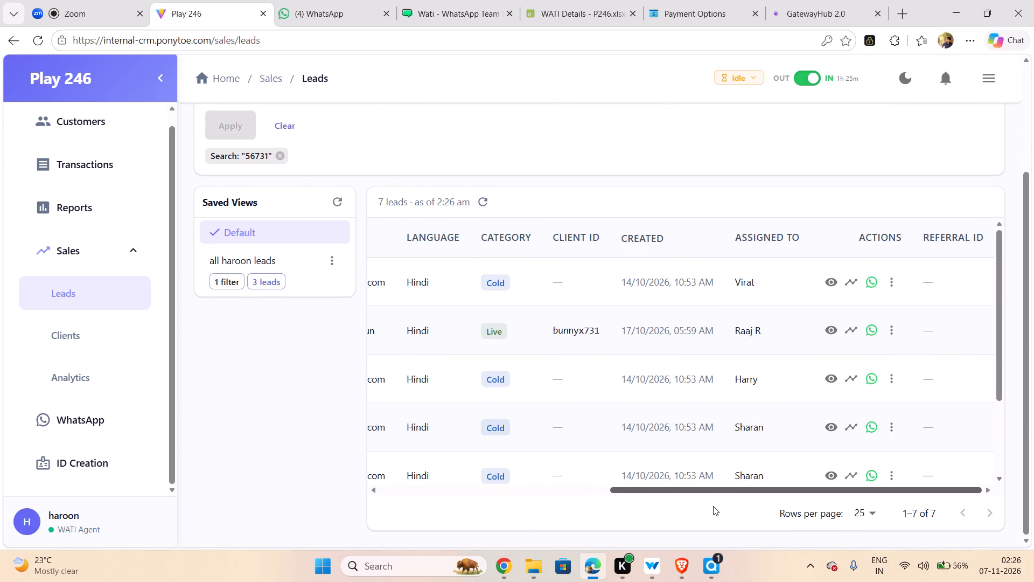
left_click_drag(713, 506, 479, 508)
scroll(539, 358, "down", 3)
scroll(538, 368, "up", 3)
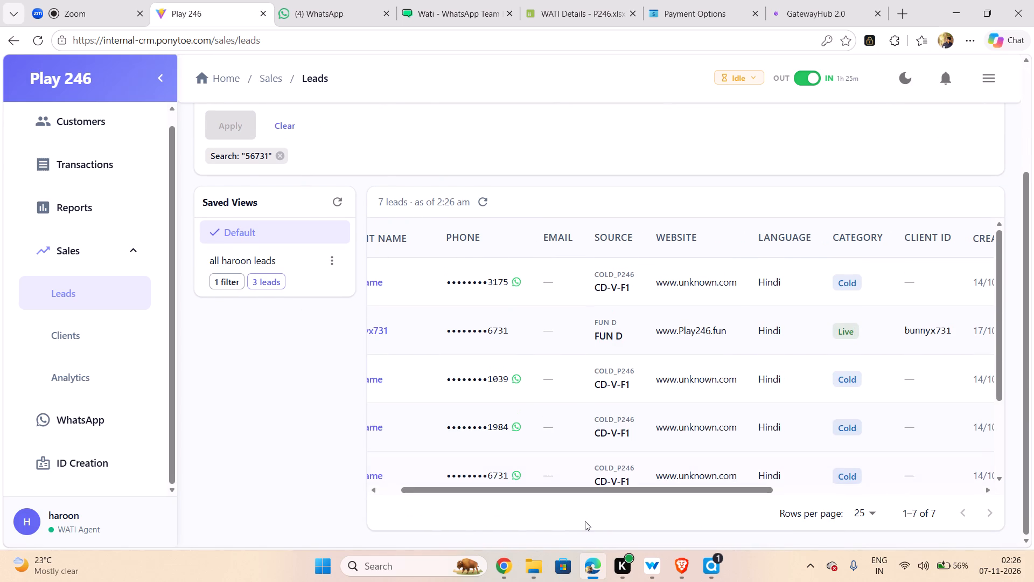
left_click_drag(569, 492, 442, 482)
scroll(515, 373, "down", 2)
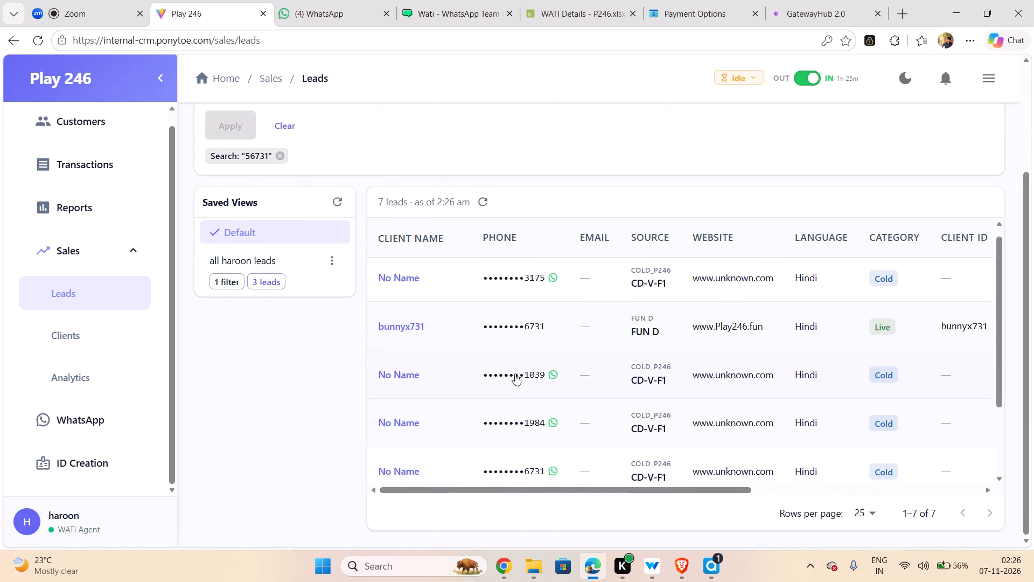
scroll(515, 373, "down", 3)
scroll(514, 372, "up", 5)
left_click_drag(569, 489, 661, 509)
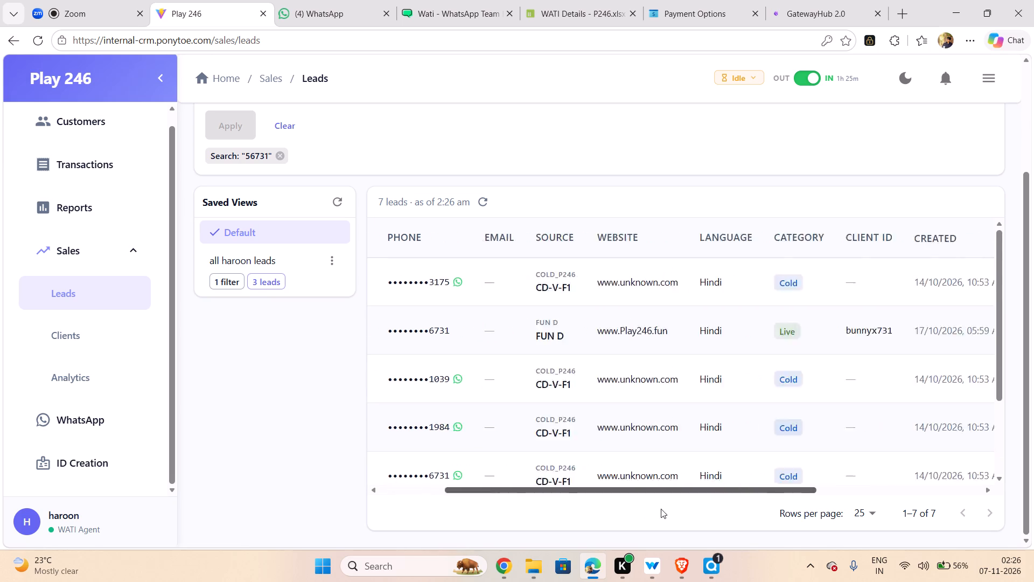
left_click_drag(661, 509, 771, 518)
scroll(720, 415, "down", 2)
scroll(720, 415, "up", 2)
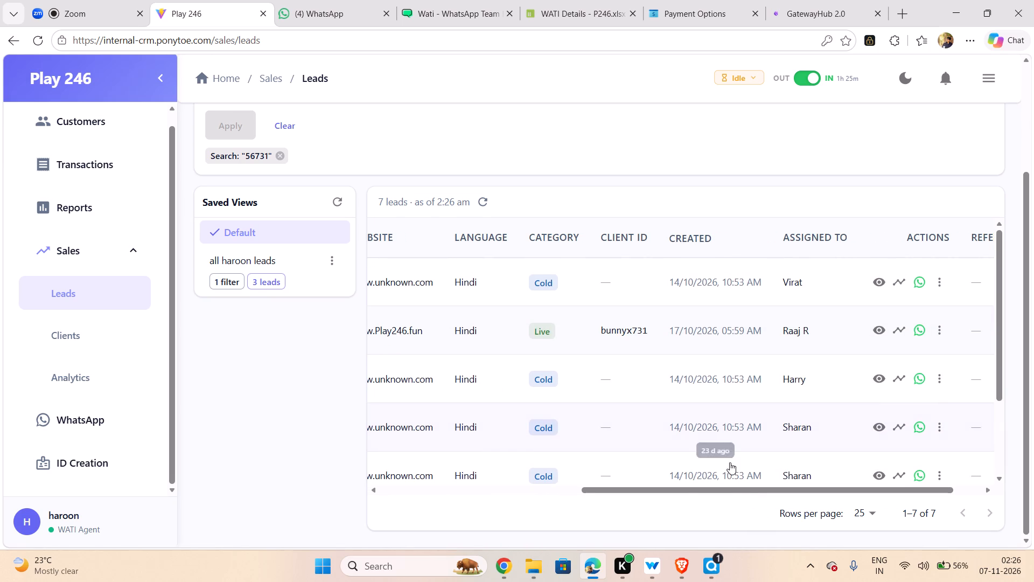
left_click_drag(746, 494, 750, 494)
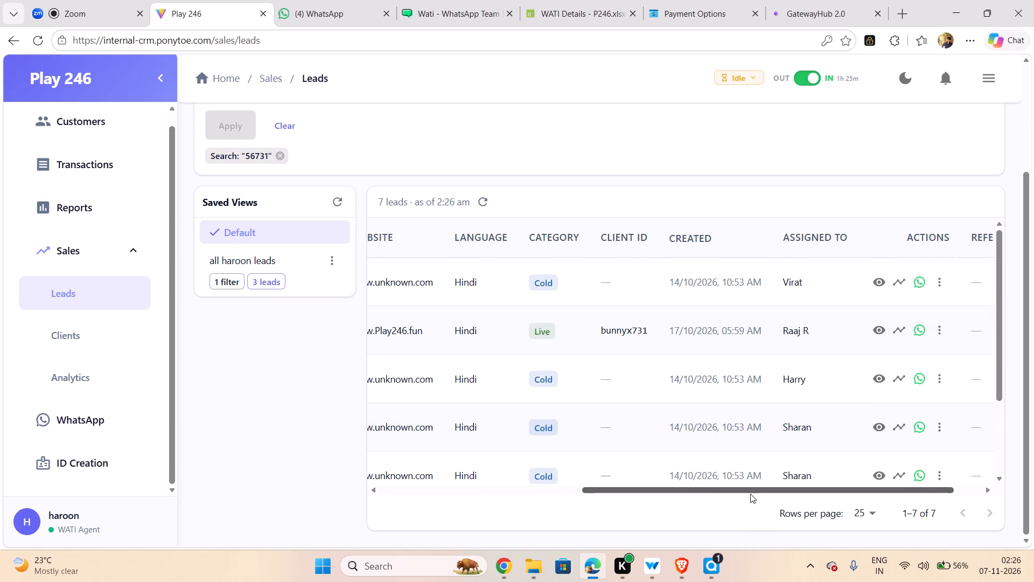
left_click_drag(750, 494, 539, 469)
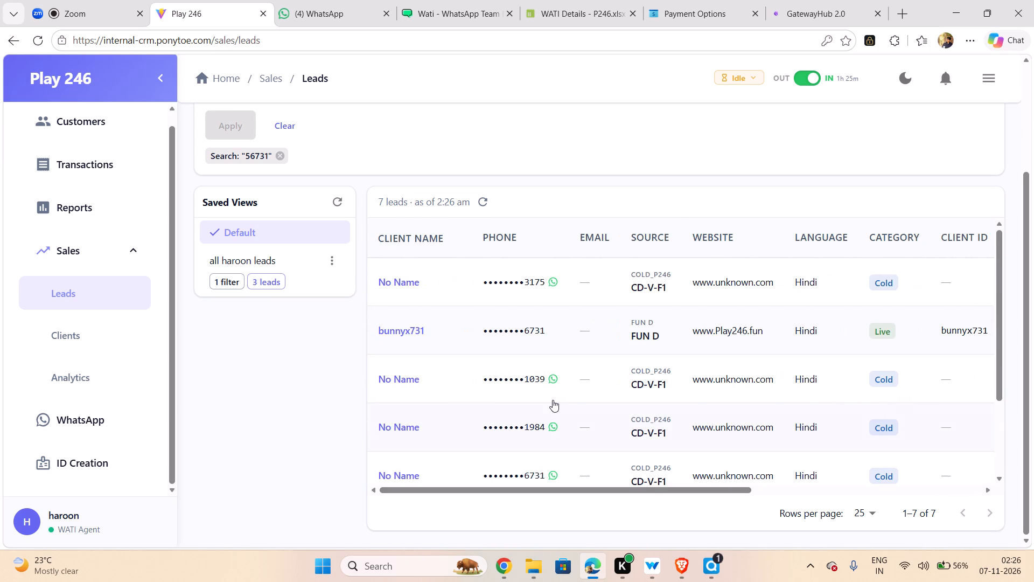
scroll(553, 400, "down", 3)
scroll(553, 400, "up", 3)
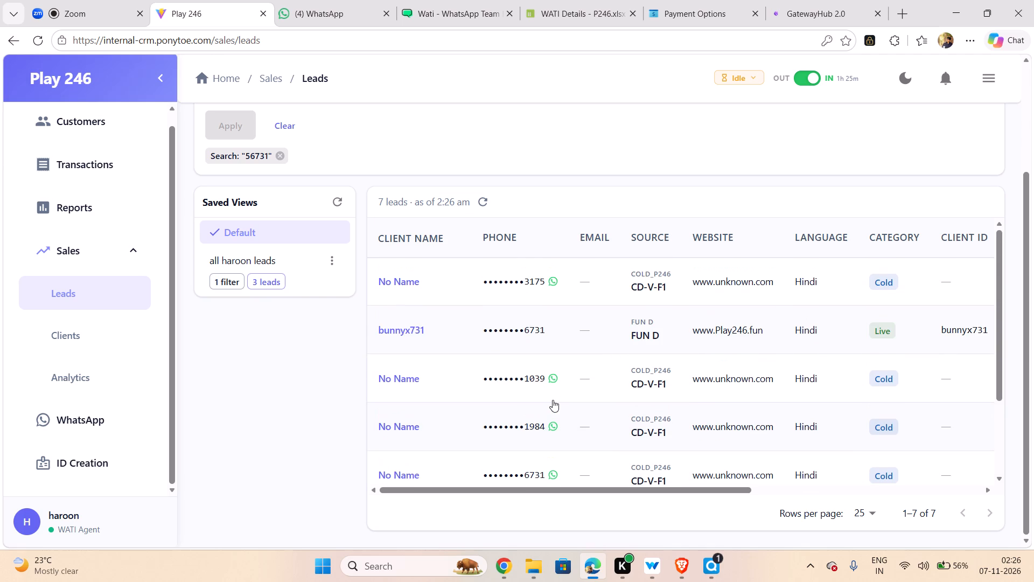
scroll(553, 400, "up", 1)
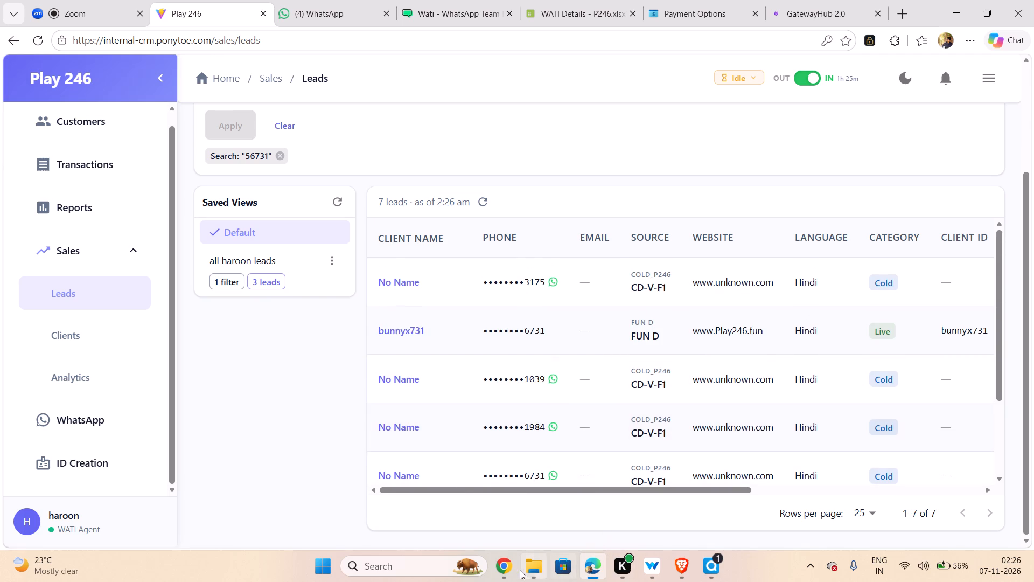
Switch to Chatwoot and check Robert's latest reply in the conversation.
left_click(511, 570)
scroll(503, 321, "down", 2)
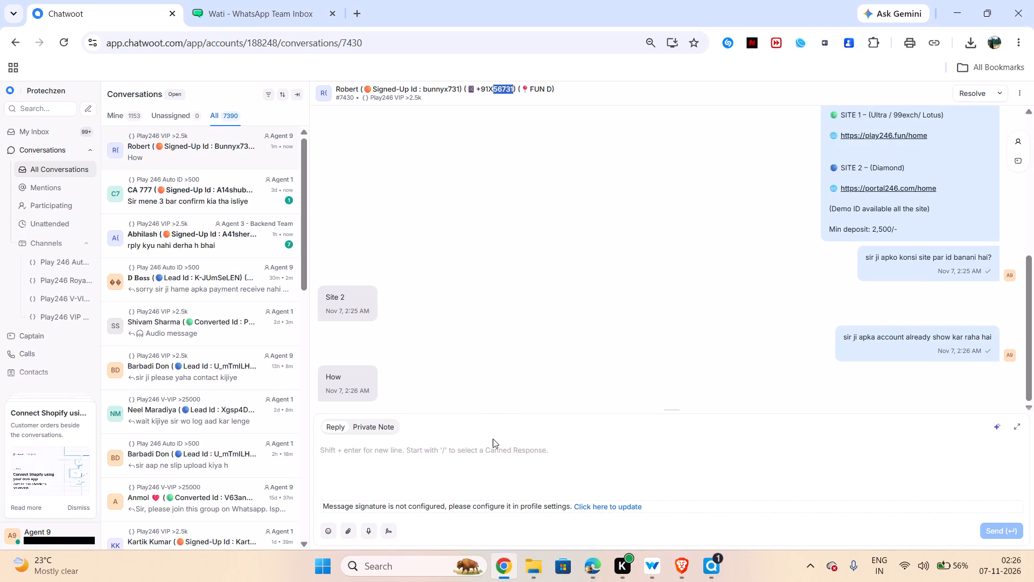
left_click(491, 454)
Switch back to the CRM leads list and open the details of the Live lead from source FUN D.
left_click(577, 516)
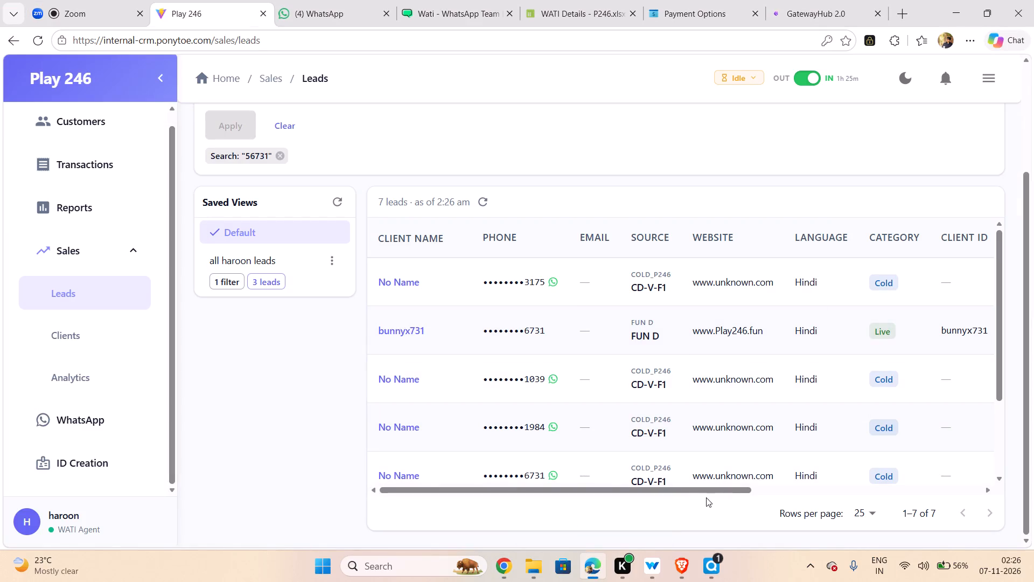
left_click_drag(705, 482, 685, 473)
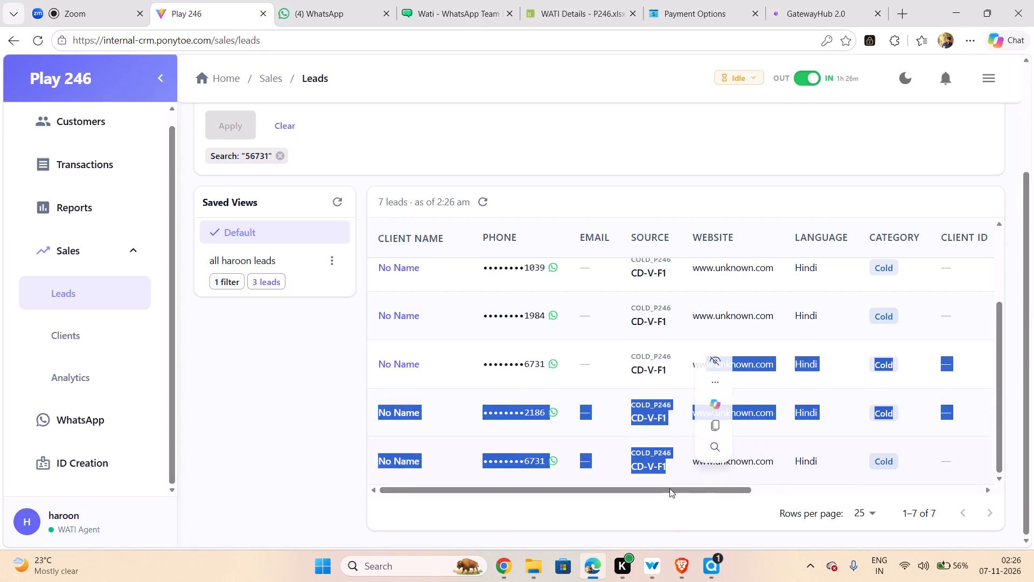
left_click(654, 510)
scroll(675, 422, "up", 3)
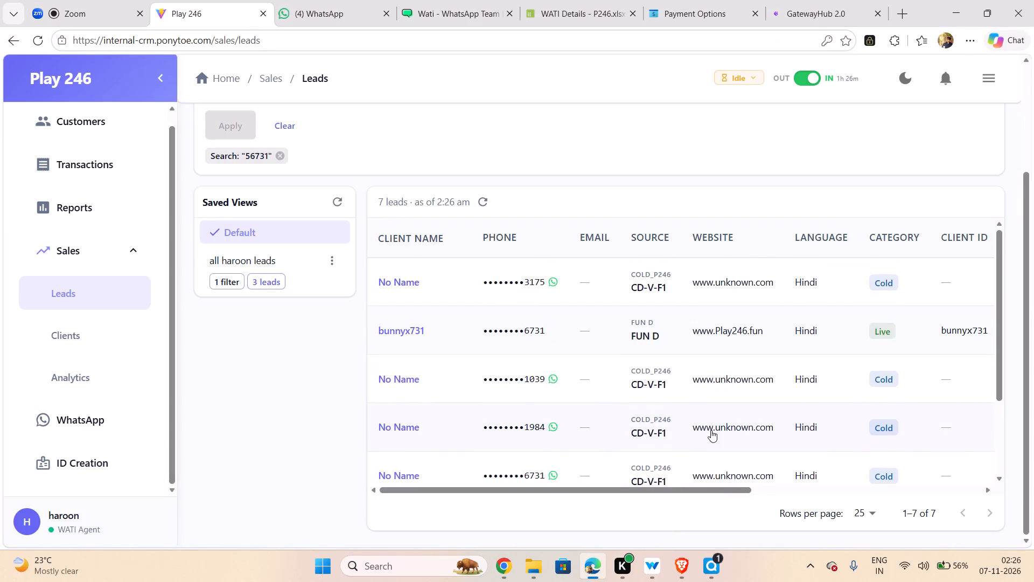
left_click(711, 430)
key("Right")
key("Right")
key("Right")
key("Right")
key("Right")
key("Right")
key("Right")
key("Right")
key("Right")
key("Right")
key("Right")
key("Right")
key("Right")
key("Right")
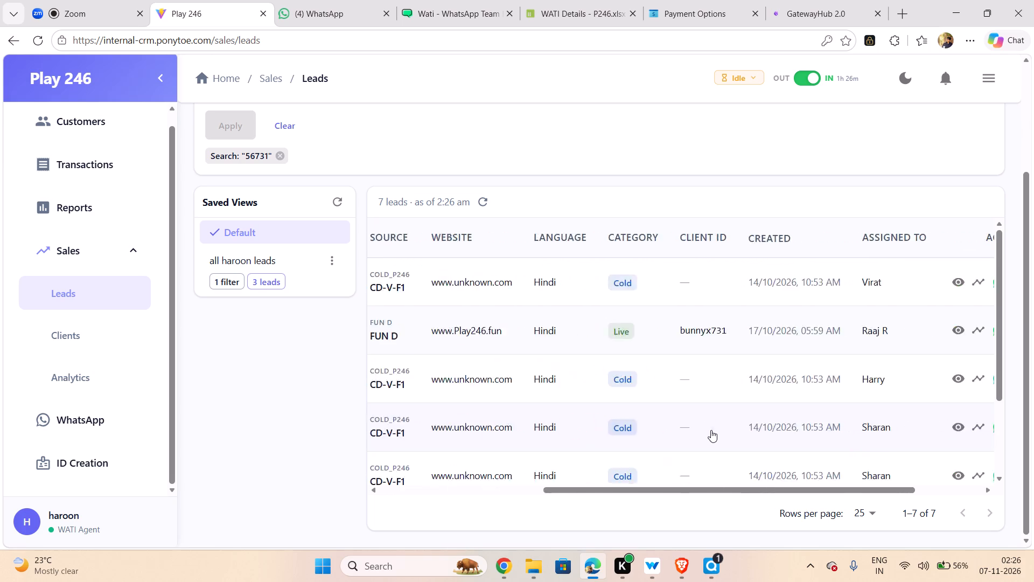
key("Right")
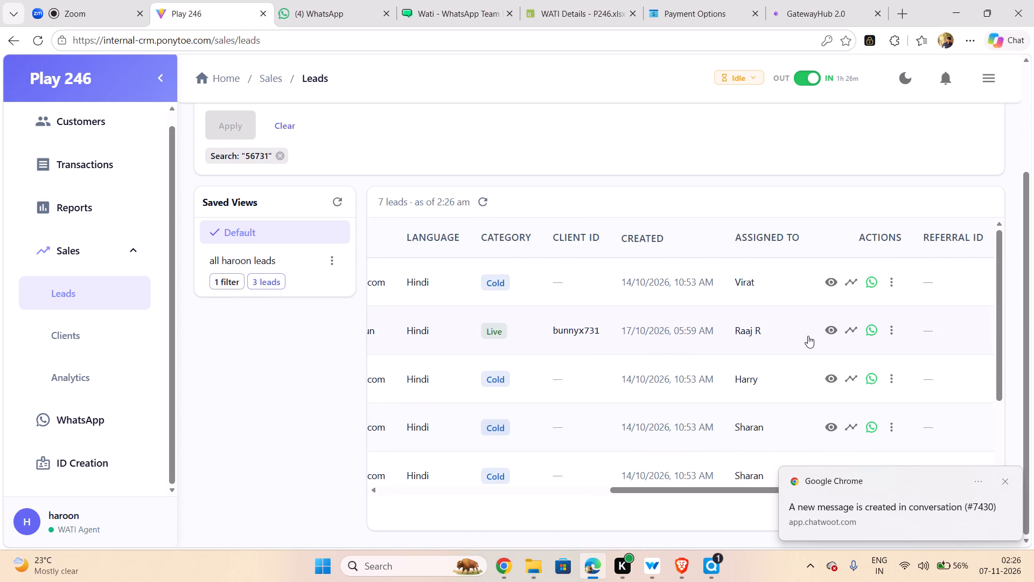
left_click(826, 328)
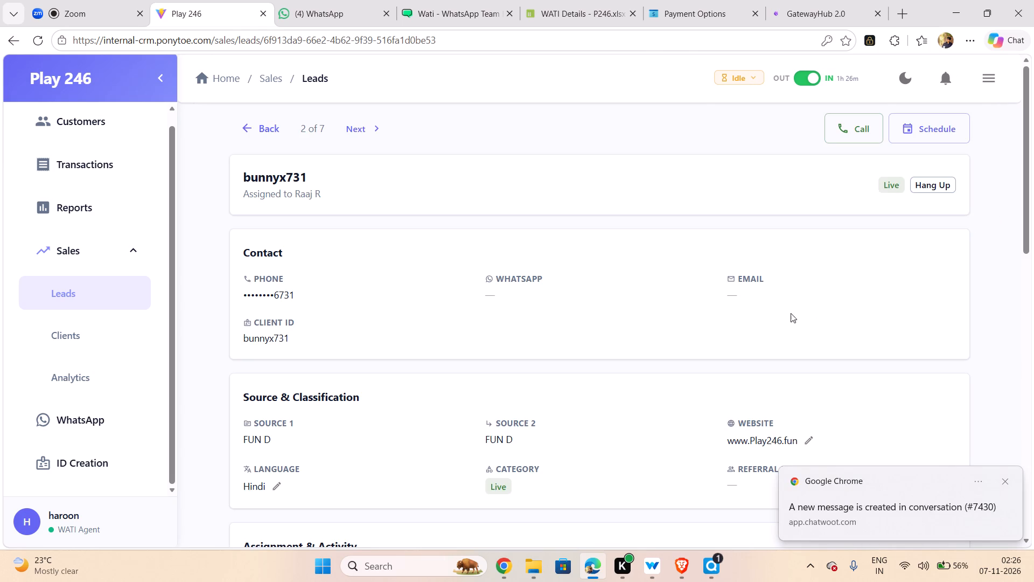
Review the FUN D lead's classification, assignment and activity details, and call history.
scroll(481, 283, "down", 7)
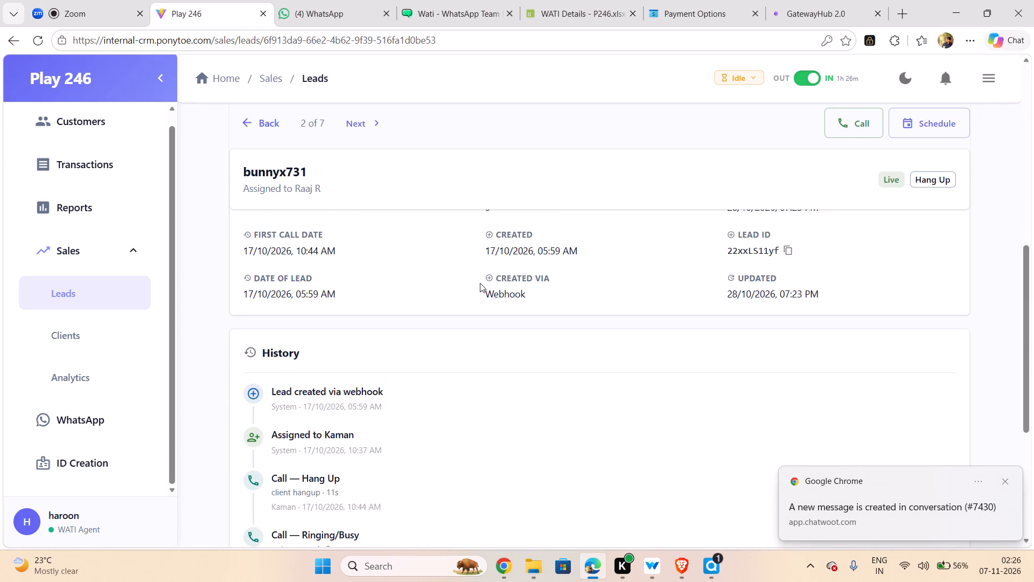
scroll(480, 283, "down", 7)
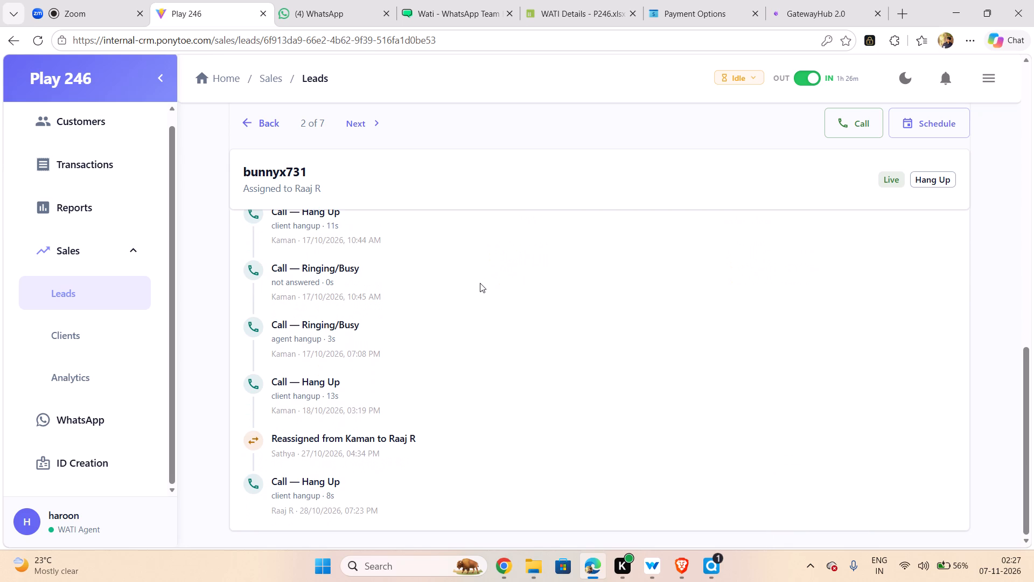
scroll(527, 391, "up", 7)
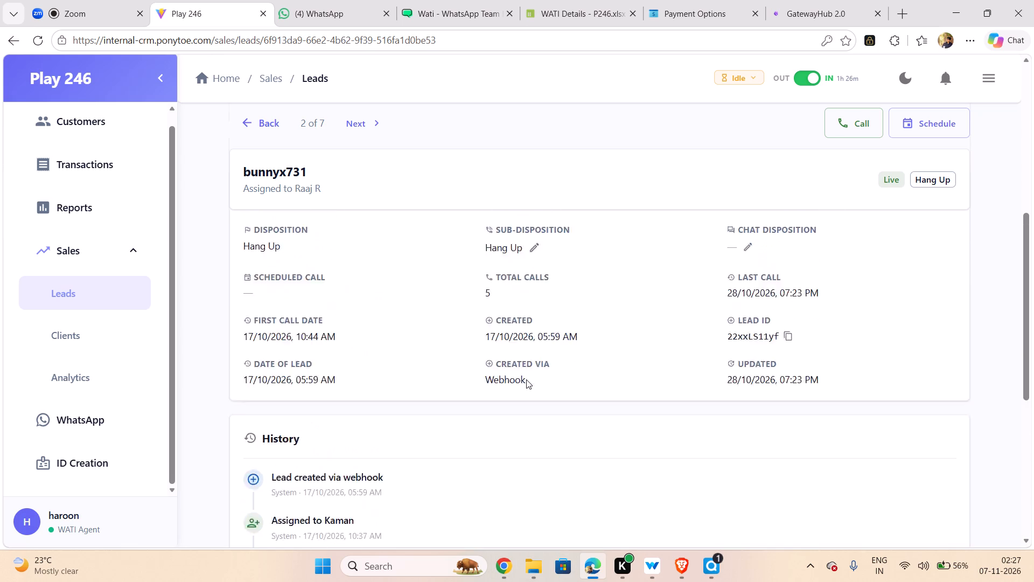
scroll(526, 379, "up", 2)
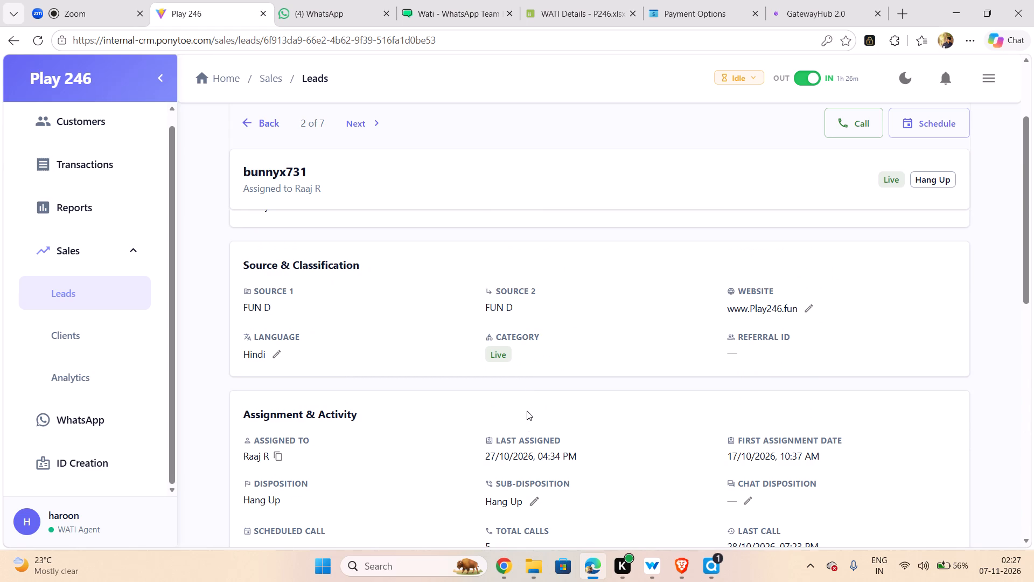
scroll(522, 408, "up", 3)
scroll(522, 408, "down", 3)
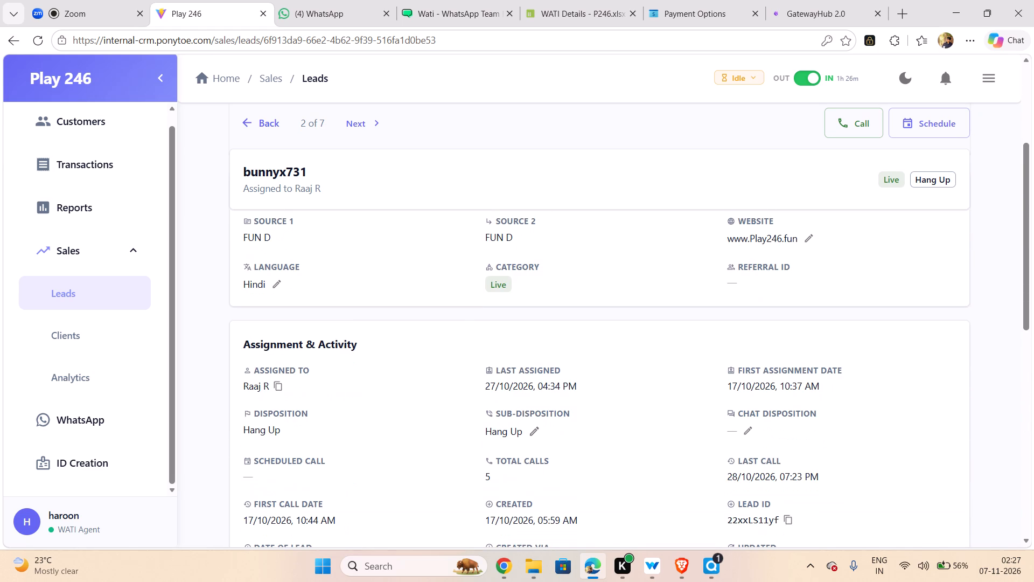
scroll(522, 408, "down", 2)
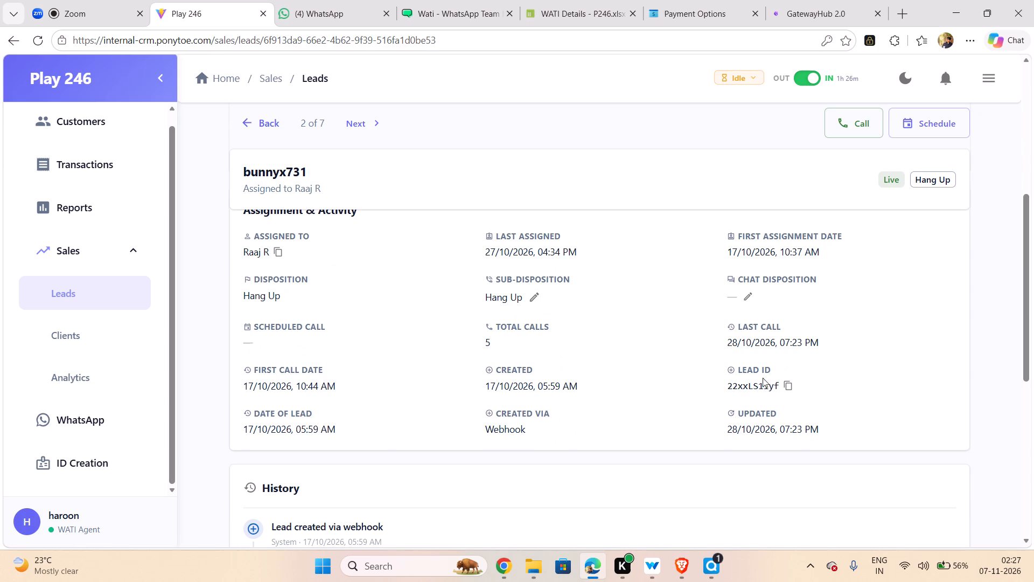
Leave the lead's details and return to the filtered leads list.
left_click(273, 119)
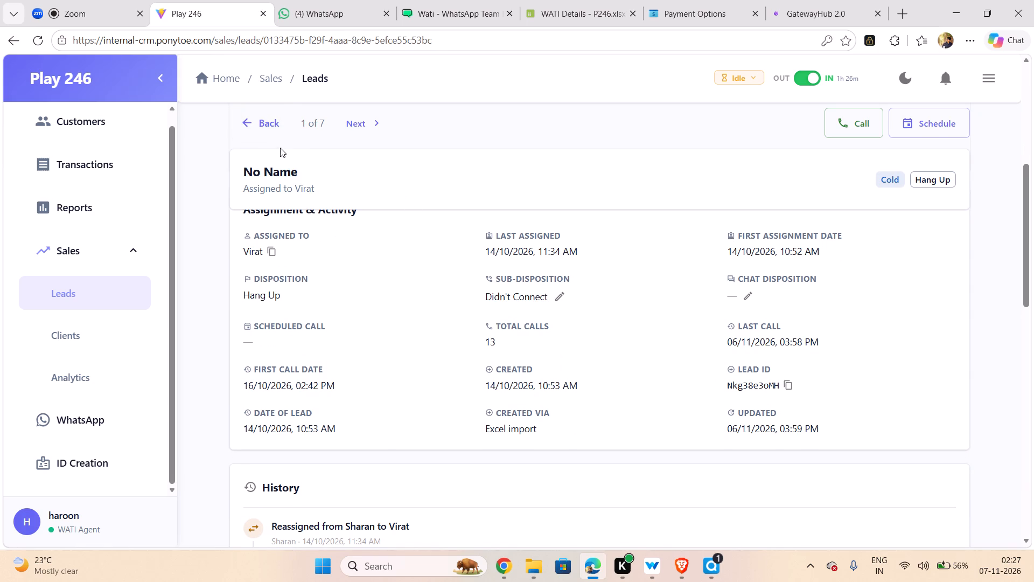
left_click(381, 129)
left_click(275, 89)
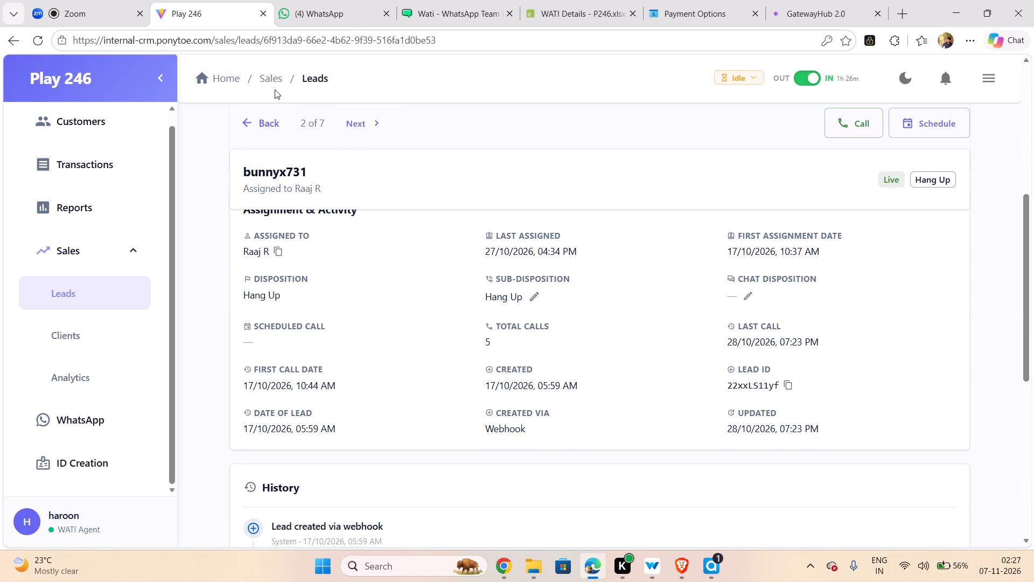
left_click(275, 85)
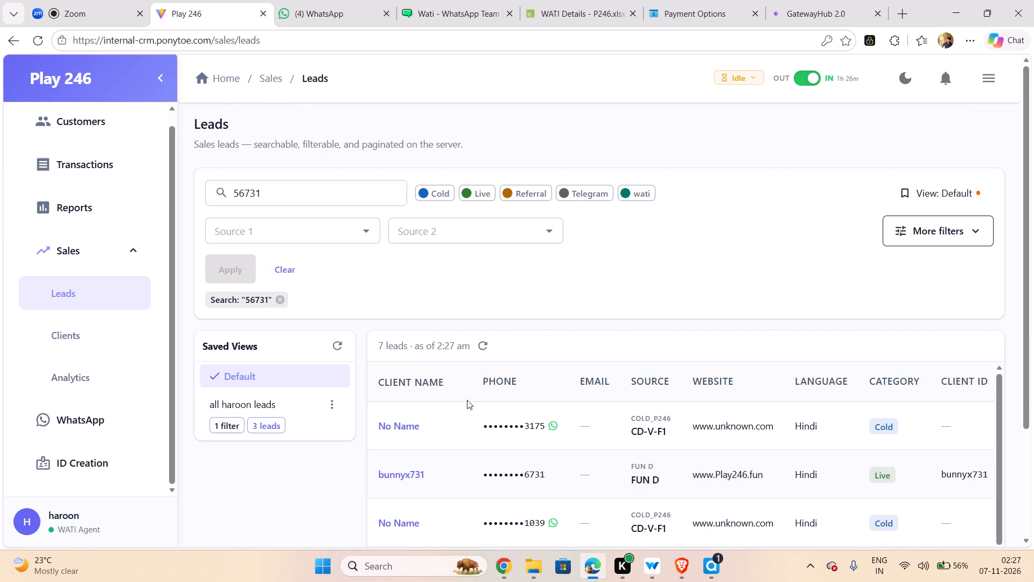
scroll(468, 402, "down", 1)
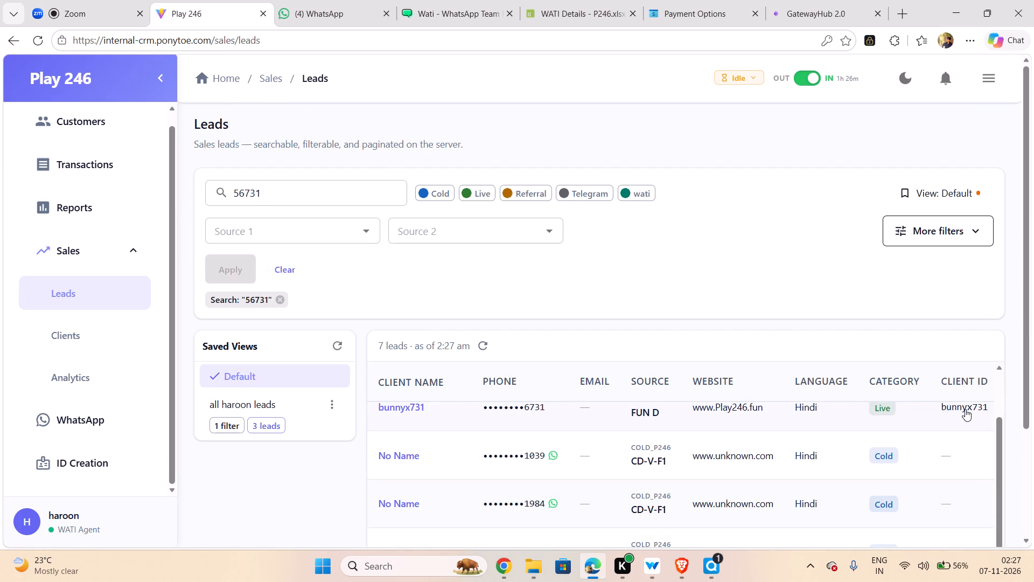
double_click(965, 409)
key("ctrl+c")
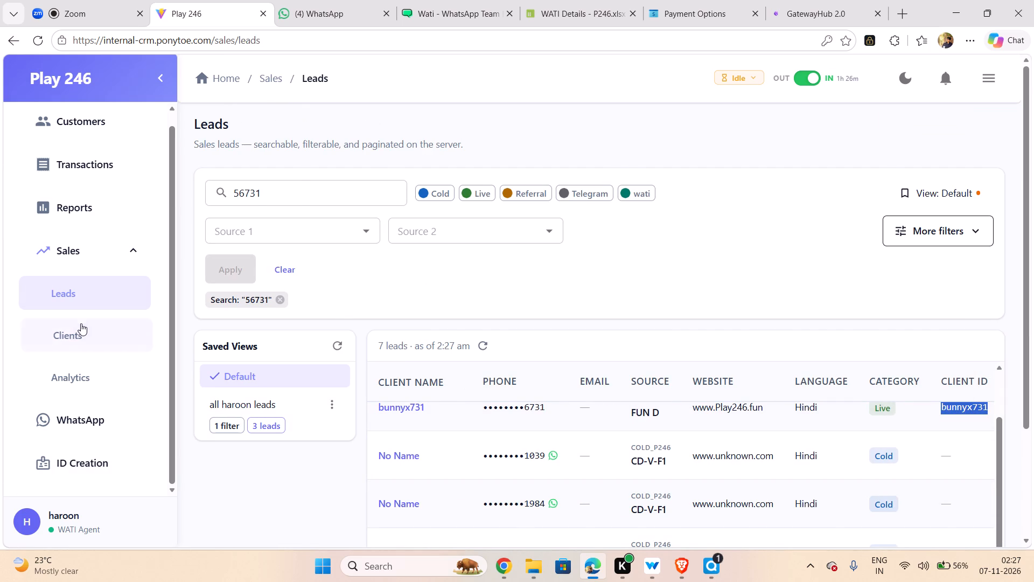
left_click(81, 322)
double_click(397, 193)
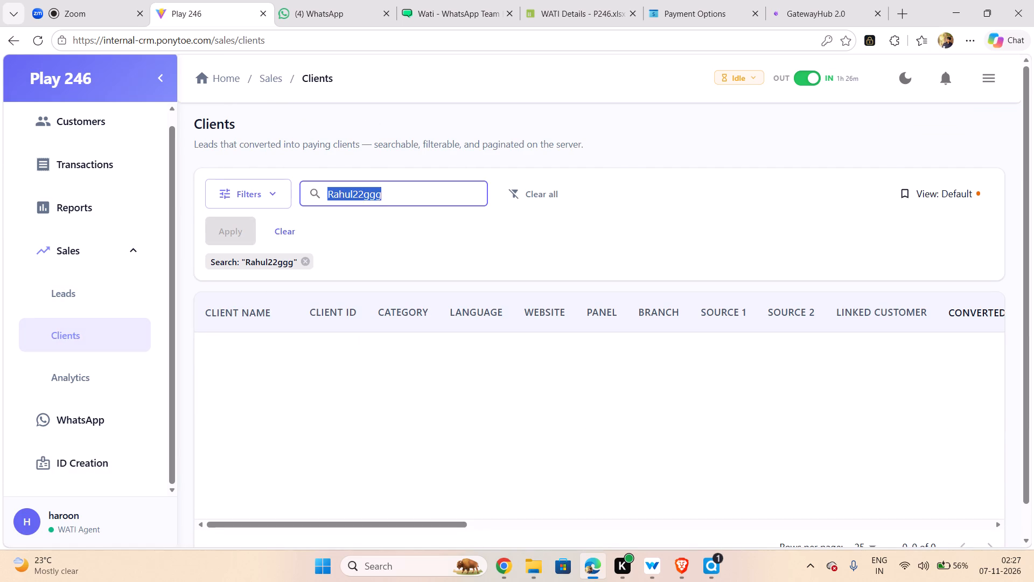
key("ctrl+v")
left_click(242, 240)
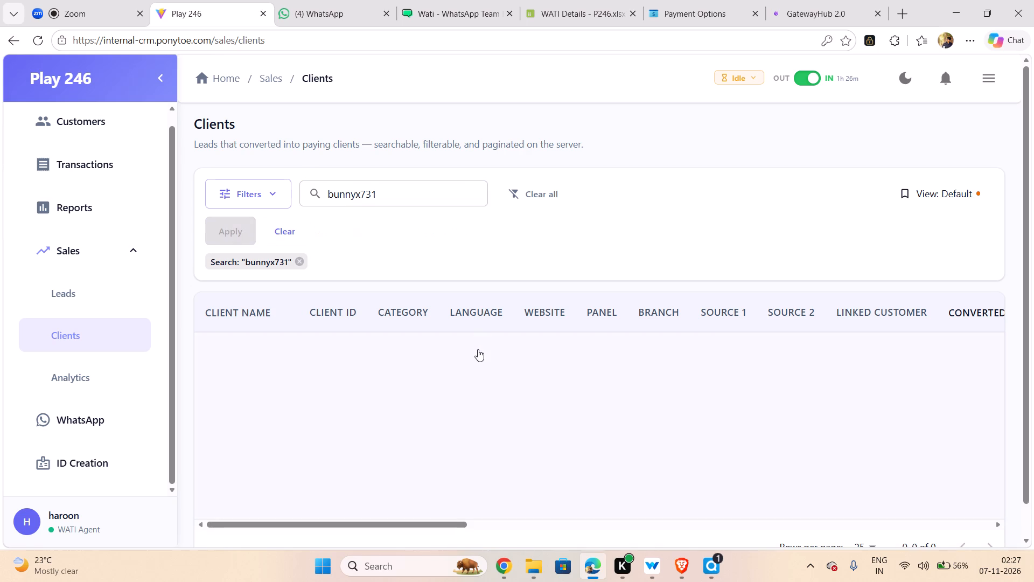
left_click(501, 569)
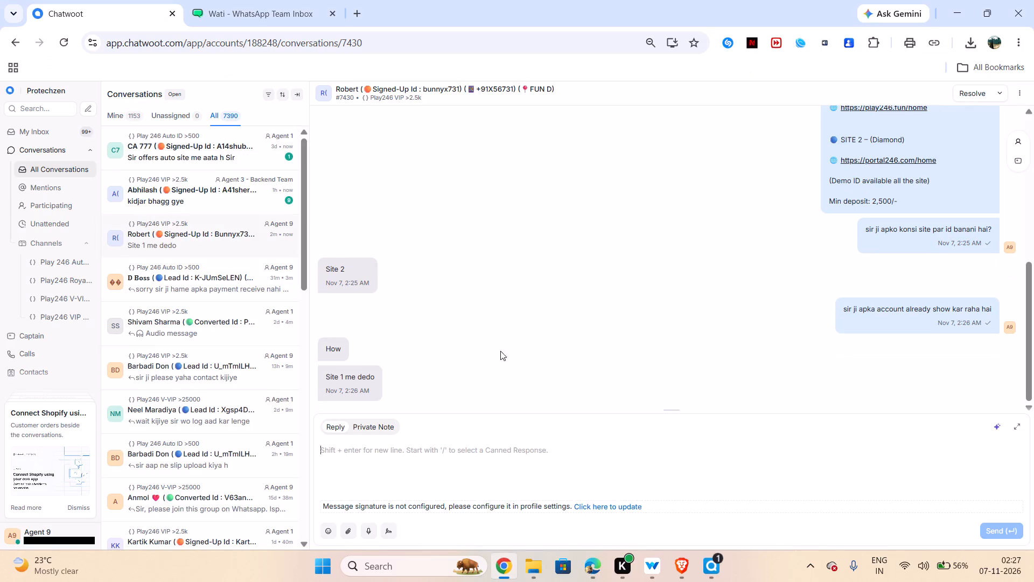
left_click(472, 470)
key("ctrl+v")
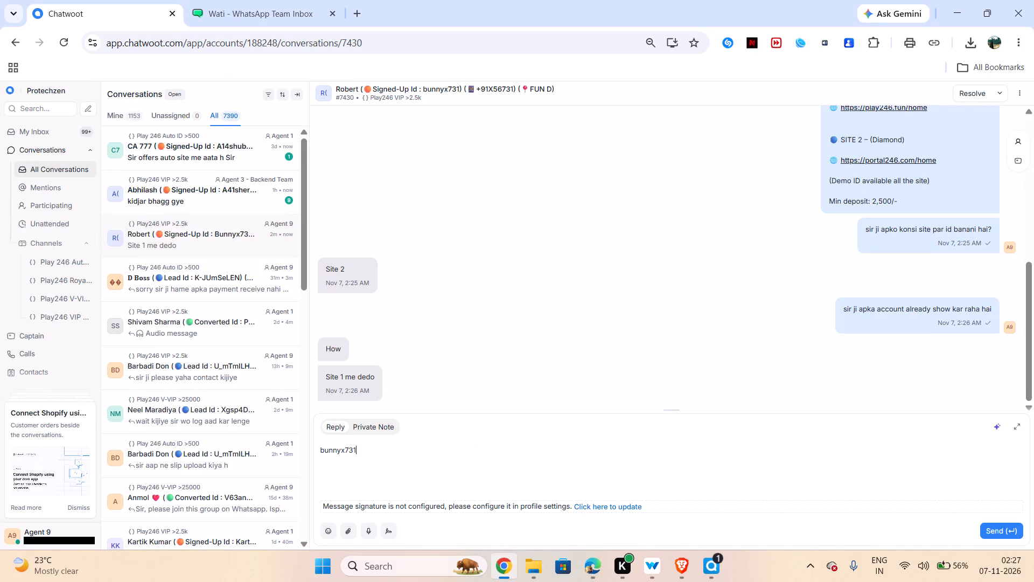
left_click(986, 528)
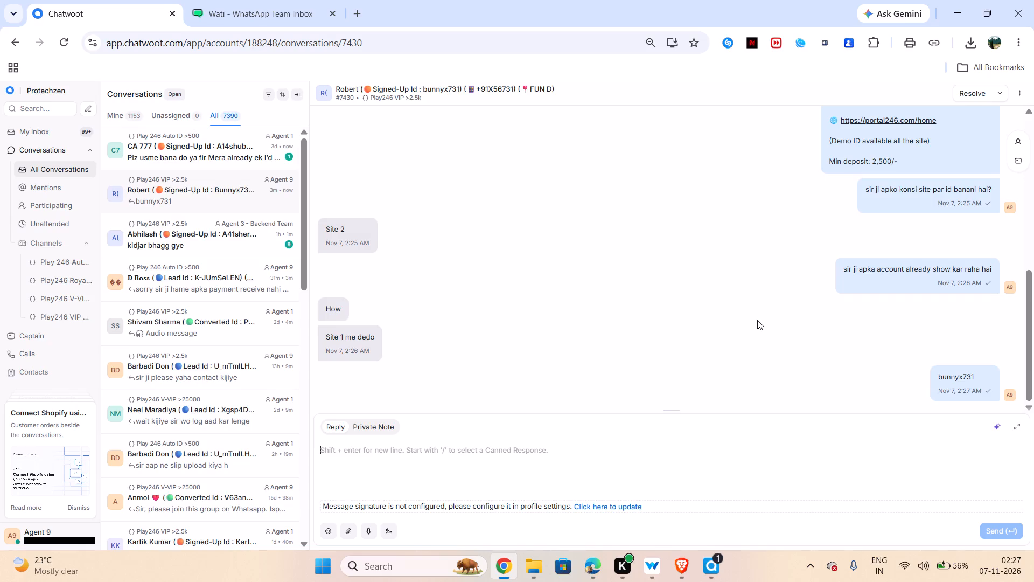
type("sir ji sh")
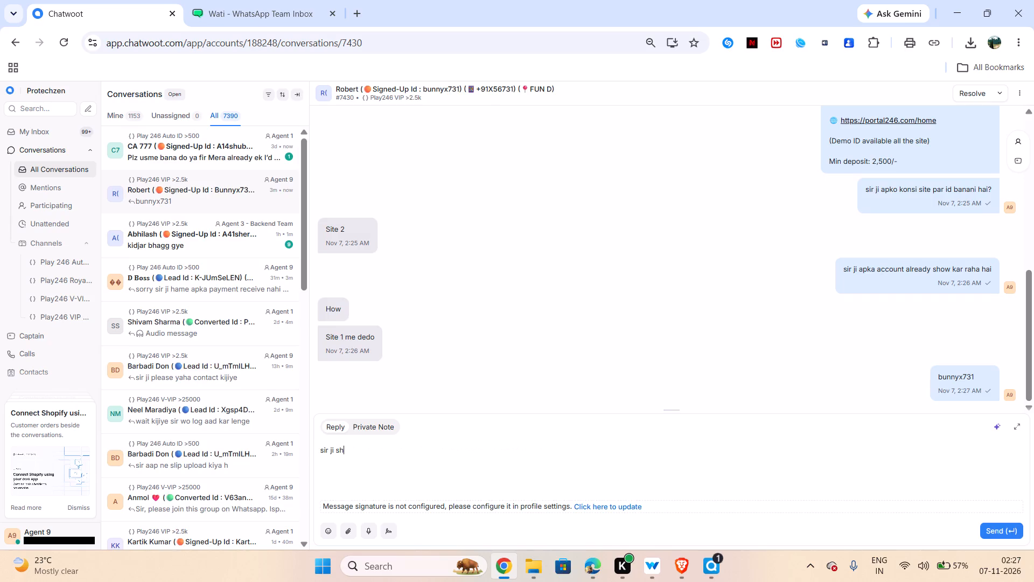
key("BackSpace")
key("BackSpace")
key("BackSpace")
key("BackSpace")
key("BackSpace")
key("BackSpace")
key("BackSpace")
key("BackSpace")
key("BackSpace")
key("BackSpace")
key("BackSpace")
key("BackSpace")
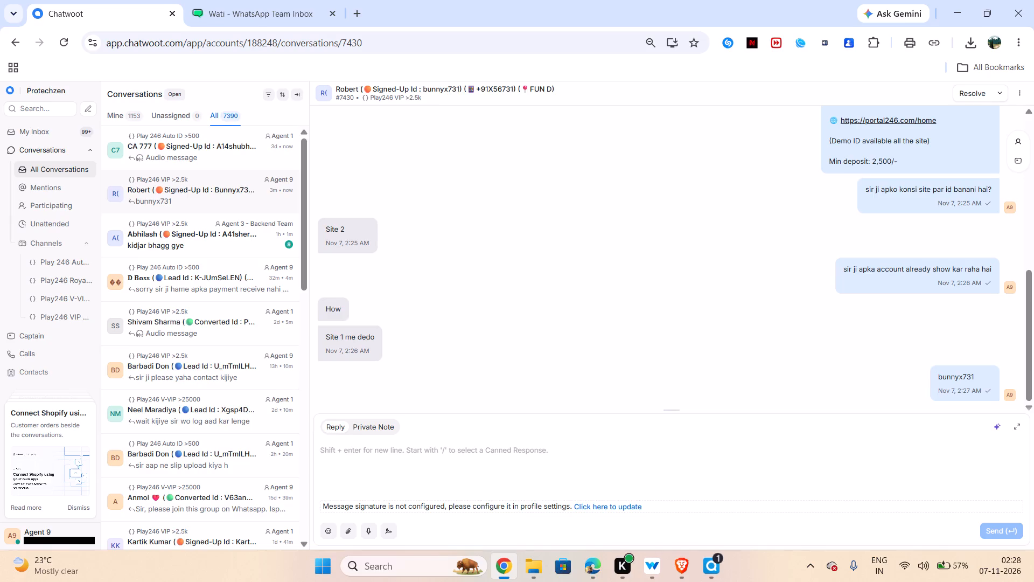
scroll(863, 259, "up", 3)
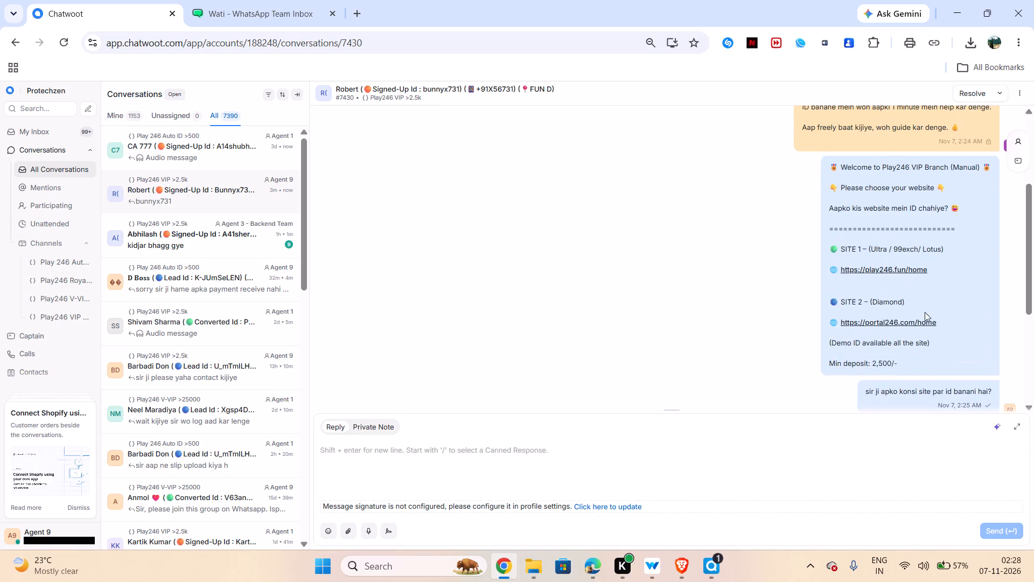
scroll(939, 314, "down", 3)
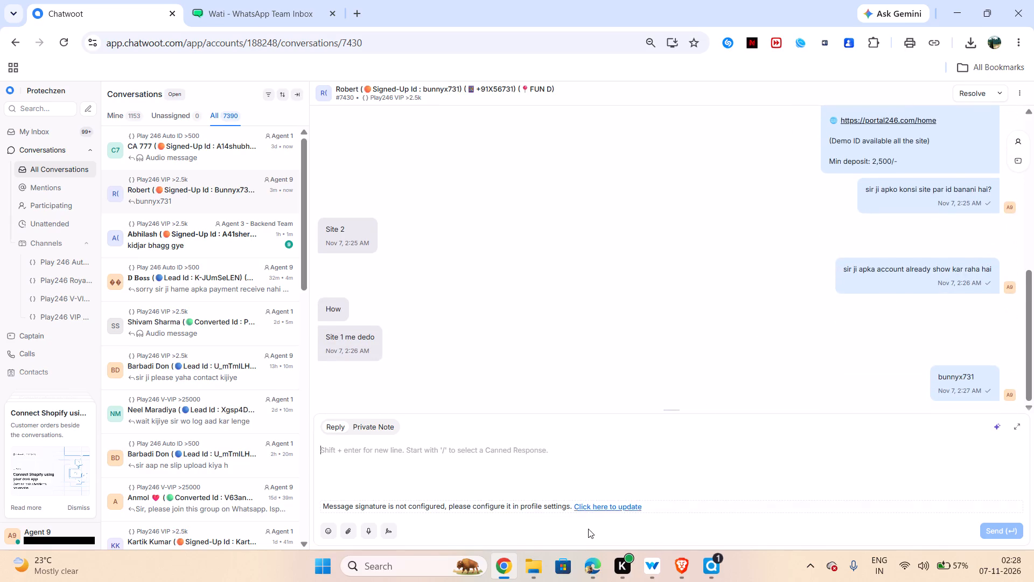
left_click(569, 507)
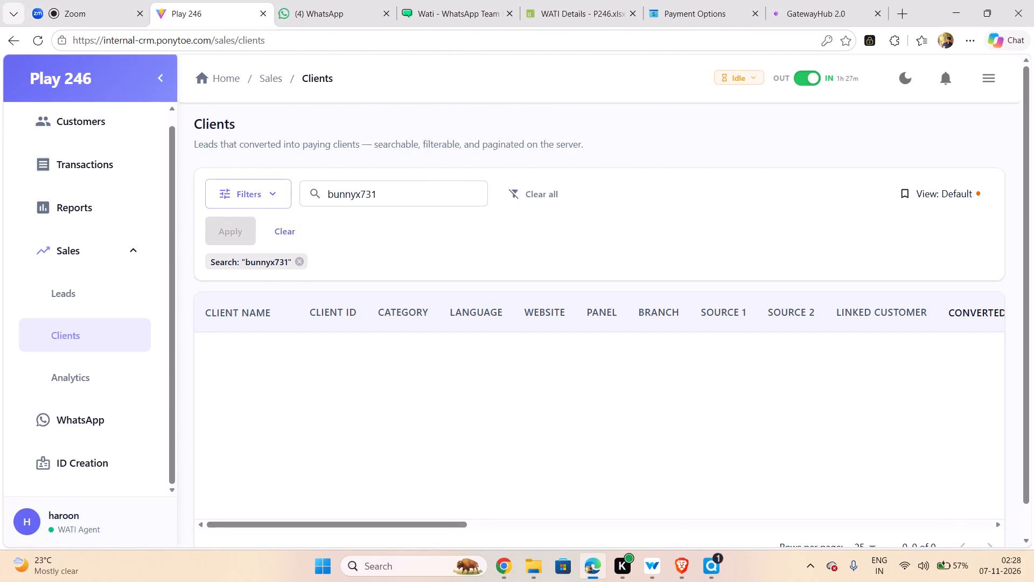
left_click(112, 297)
scroll(435, 418, "down", 2)
scroll(437, 415, "up", 1)
scroll(302, 371, "down", 3)
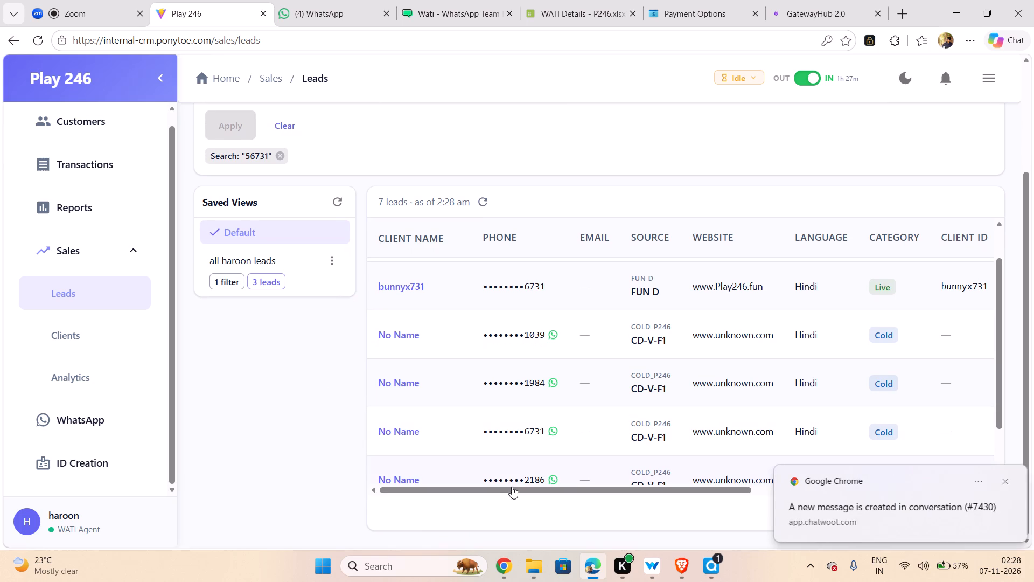
left_click_drag(525, 488, 712, 525)
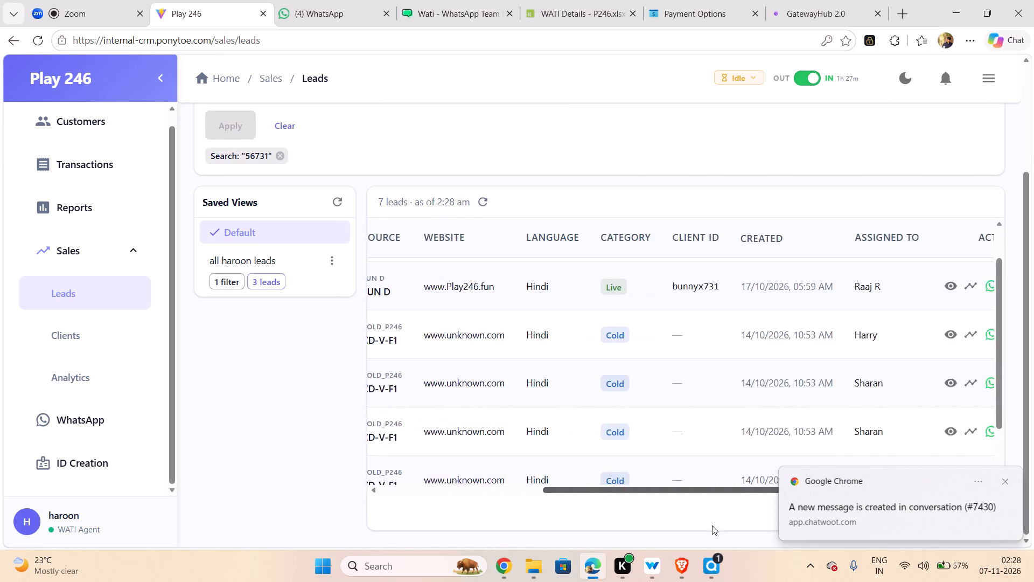
left_click_drag(712, 525, 780, 528)
left_click(886, 290)
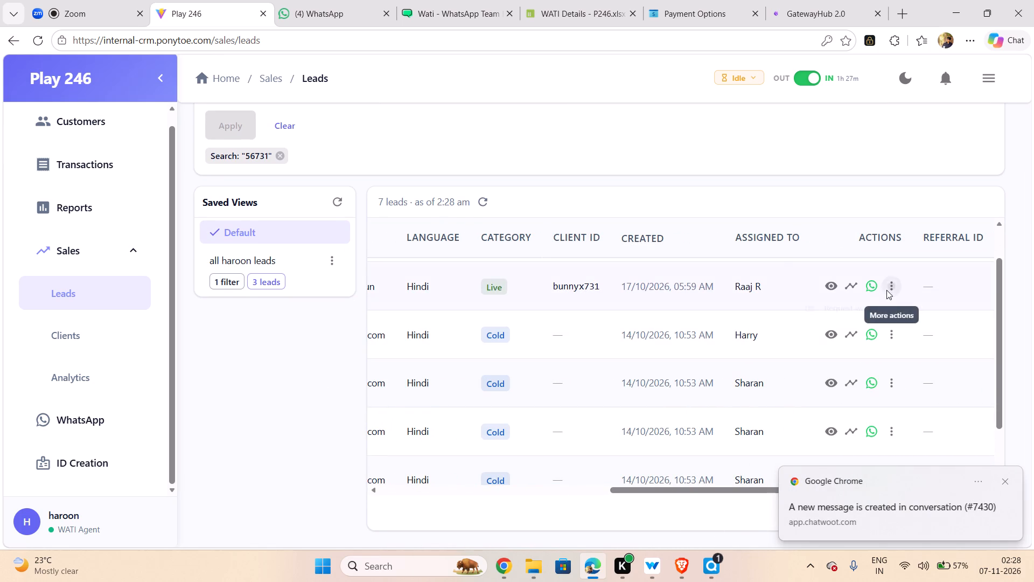
left_click(884, 311)
left_click(576, 208)
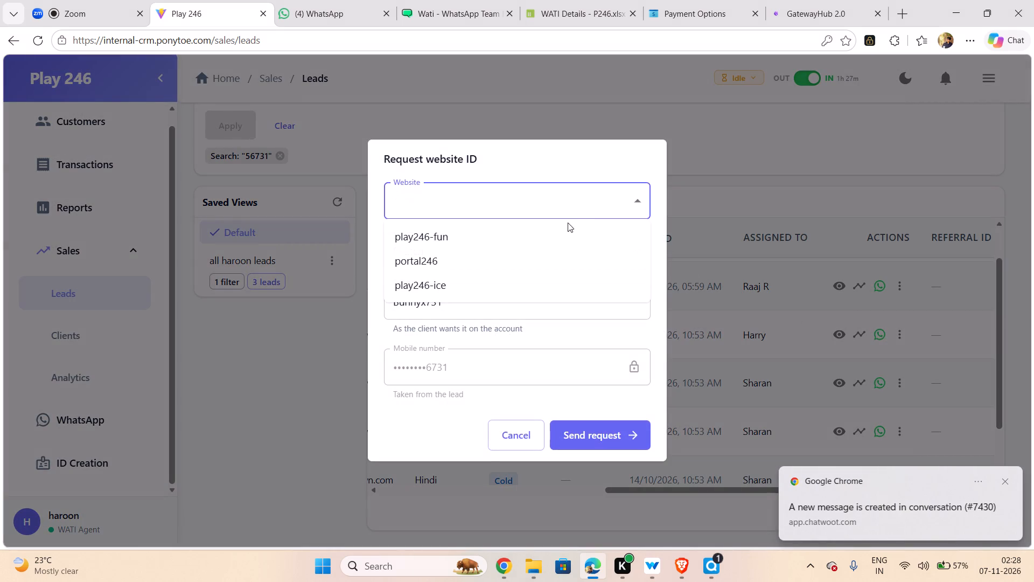
left_click(557, 255)
left_click(556, 253)
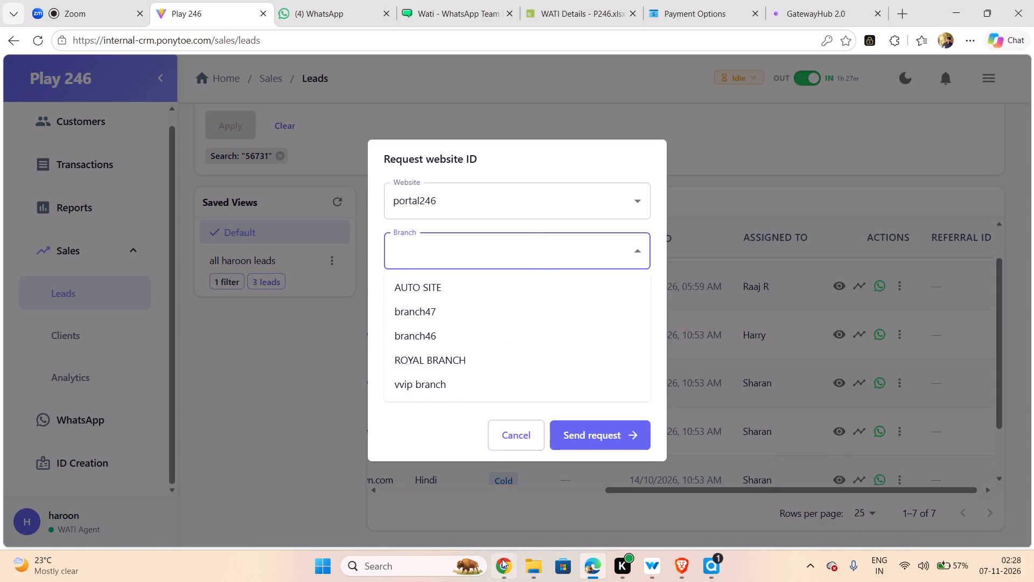
Switch to Chatwoot and answer Robert's password request with "sir ji apne khudne hee banaya hoga sir ji".
left_click(480, 505)
scroll(453, 364, "down", 4)
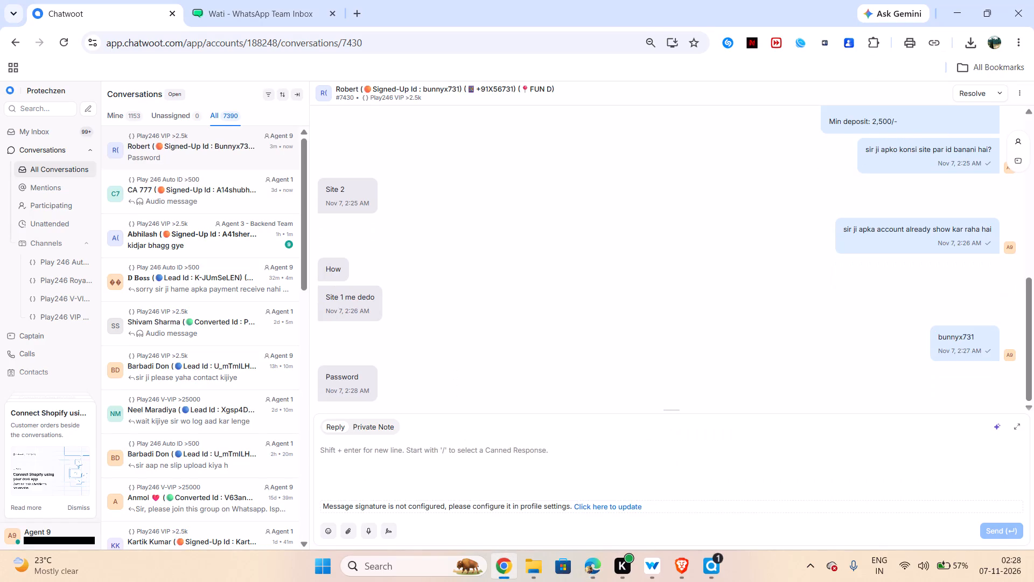
left_click(443, 453)
type("sir j")
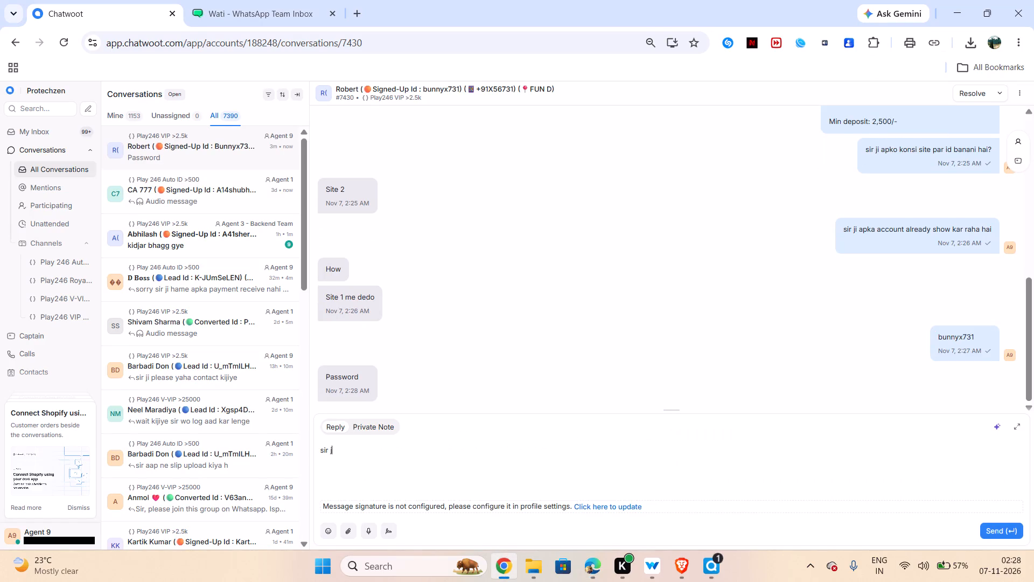
type("i a")
type("pne")
key("space")
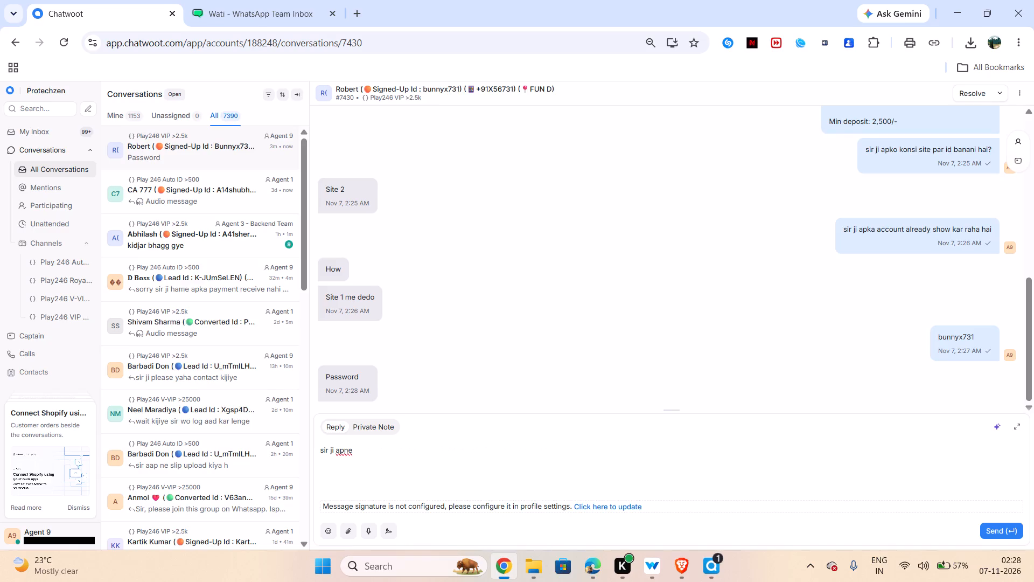
left_click(442, 449)
type("khud")
key("space")
key("BackSpace")
type("ne")
key("space")
type("hee")
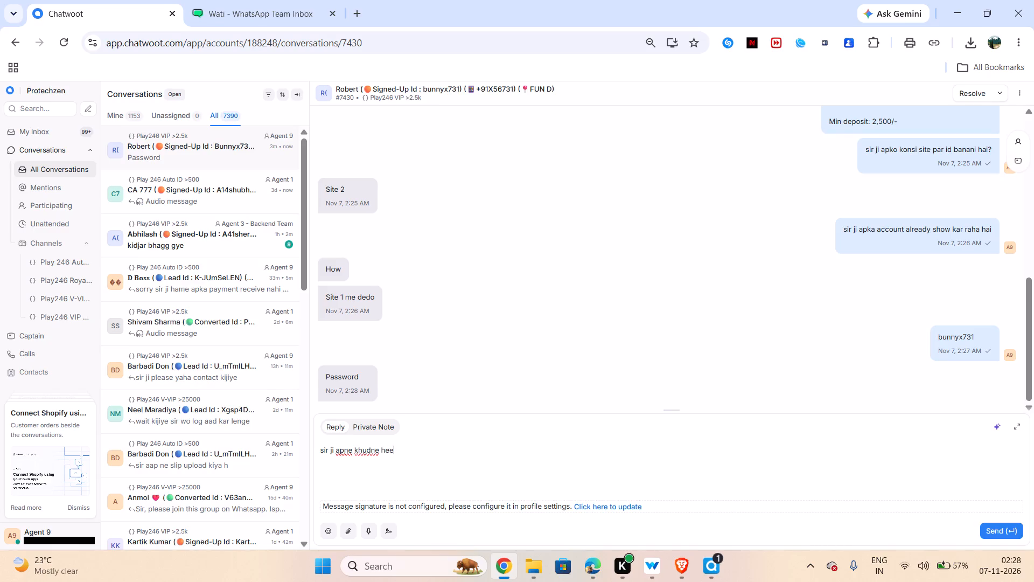
key("space")
type("banaya hoga si j")
key("BackSpace")
key("BackSpace")
type("r ji")
key("Return")
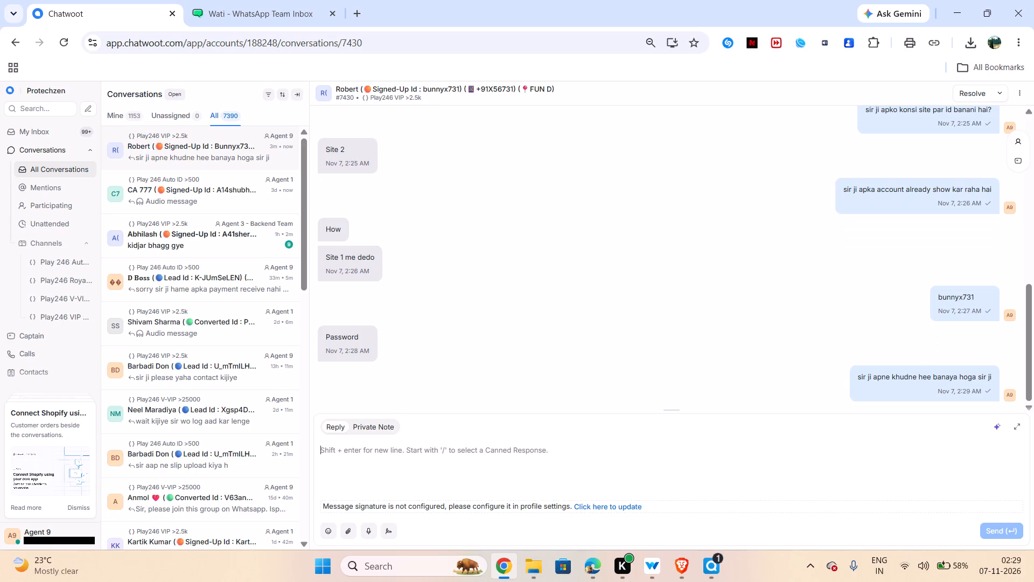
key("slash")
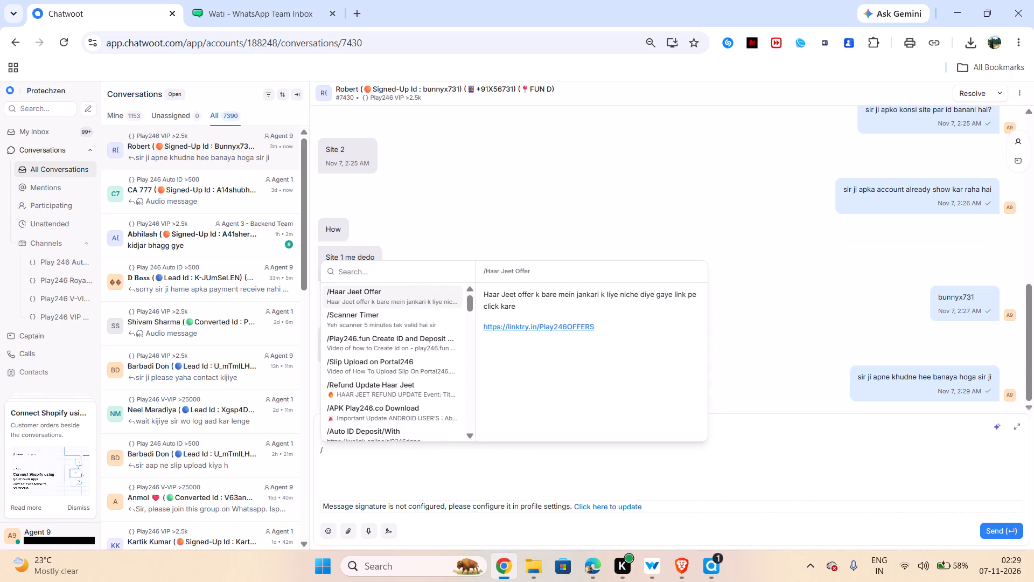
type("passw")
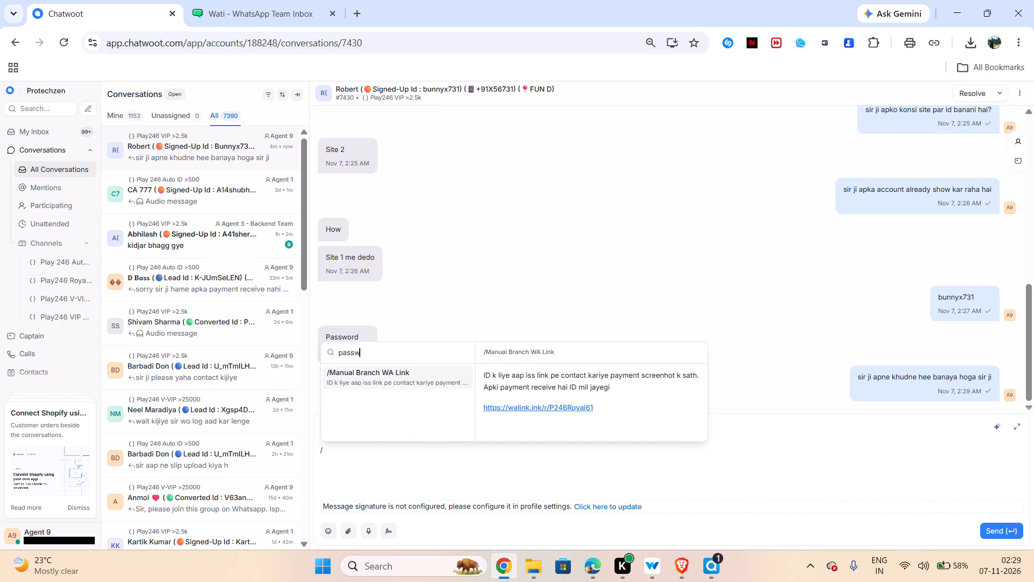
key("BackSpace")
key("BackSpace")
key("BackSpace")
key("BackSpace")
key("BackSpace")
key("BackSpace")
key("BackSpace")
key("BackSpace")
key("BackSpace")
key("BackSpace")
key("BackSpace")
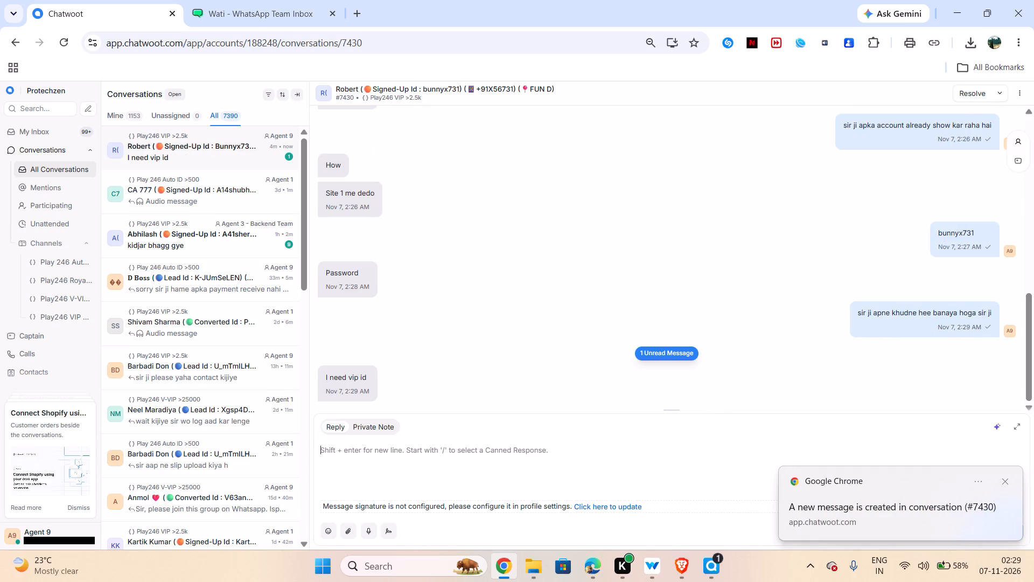
Reply "ok sir ji" to Robert's request for a VIP ID.
type("ok sir ji")
key("Return")
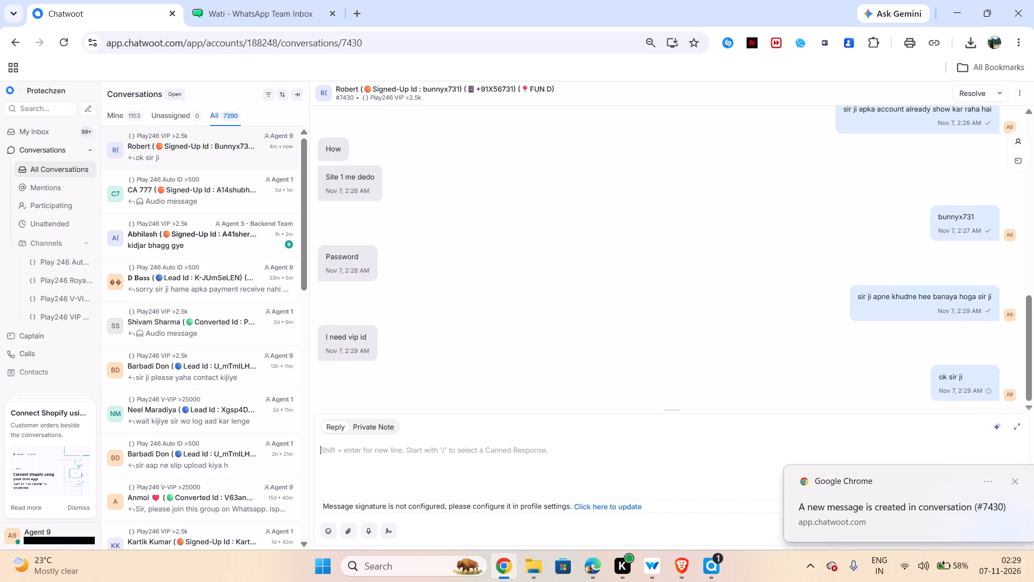
Send Robert the "Welcome Message VIP" canned response with the website options.
type("/vip")
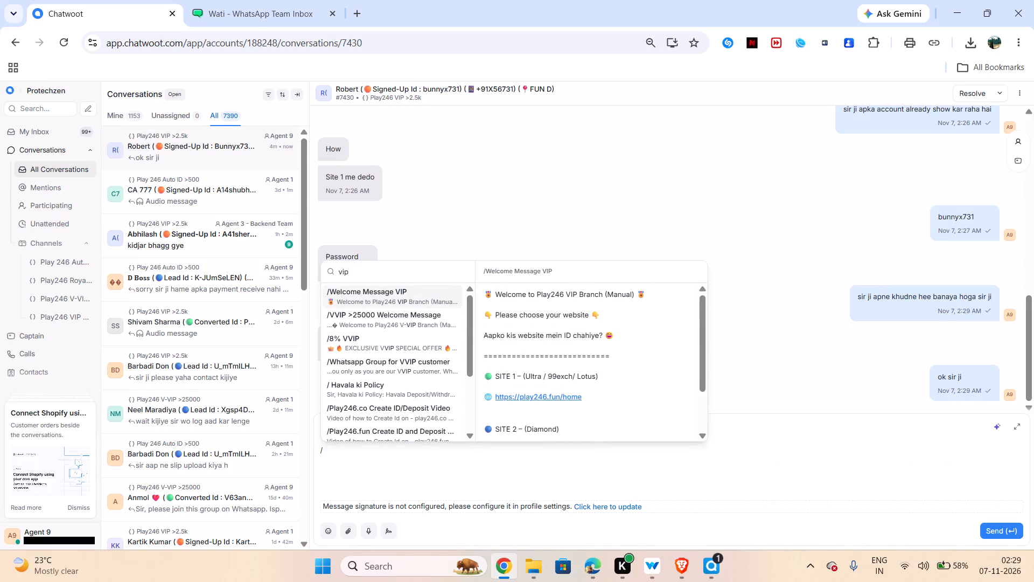
key("Return")
key("Return")
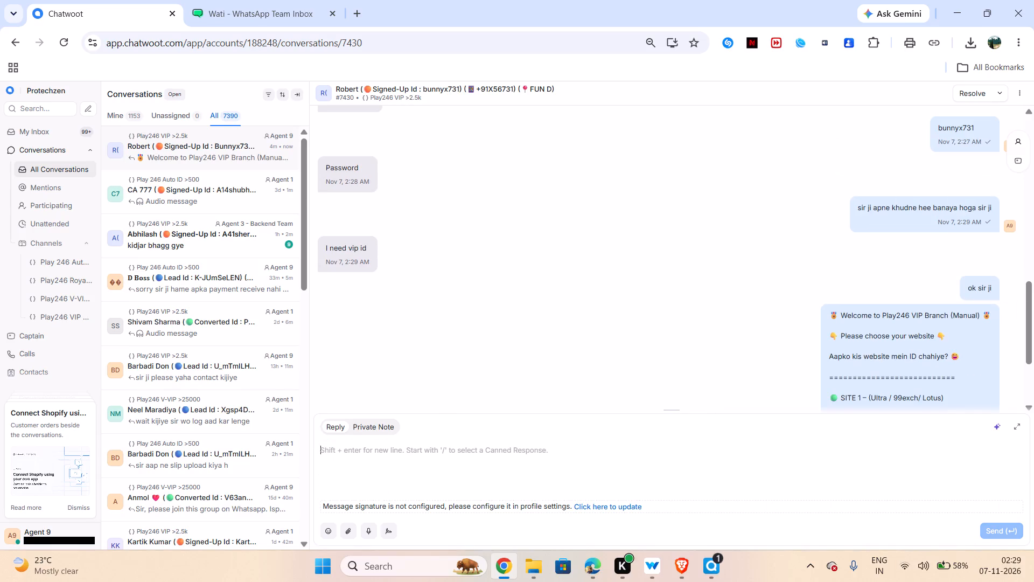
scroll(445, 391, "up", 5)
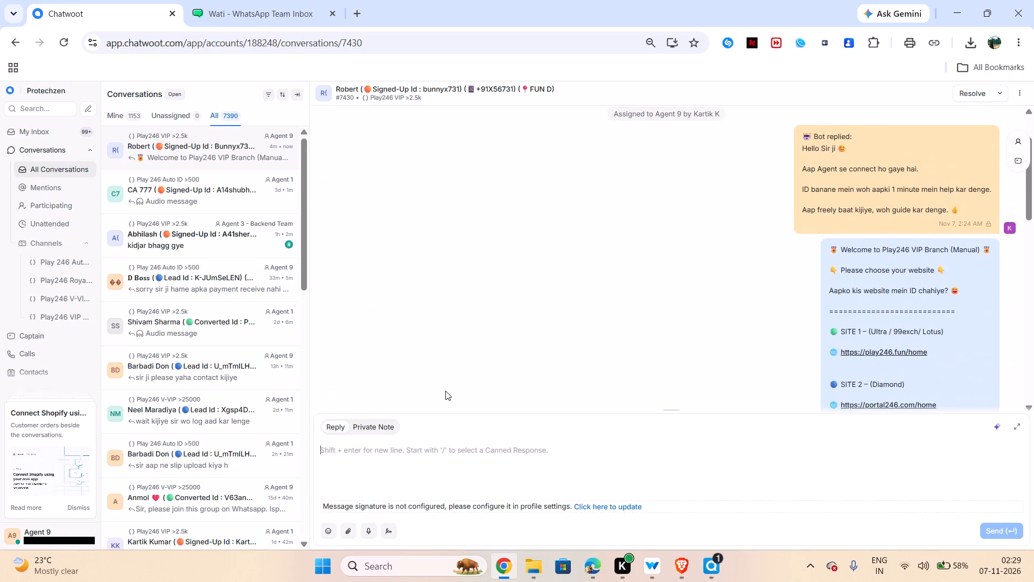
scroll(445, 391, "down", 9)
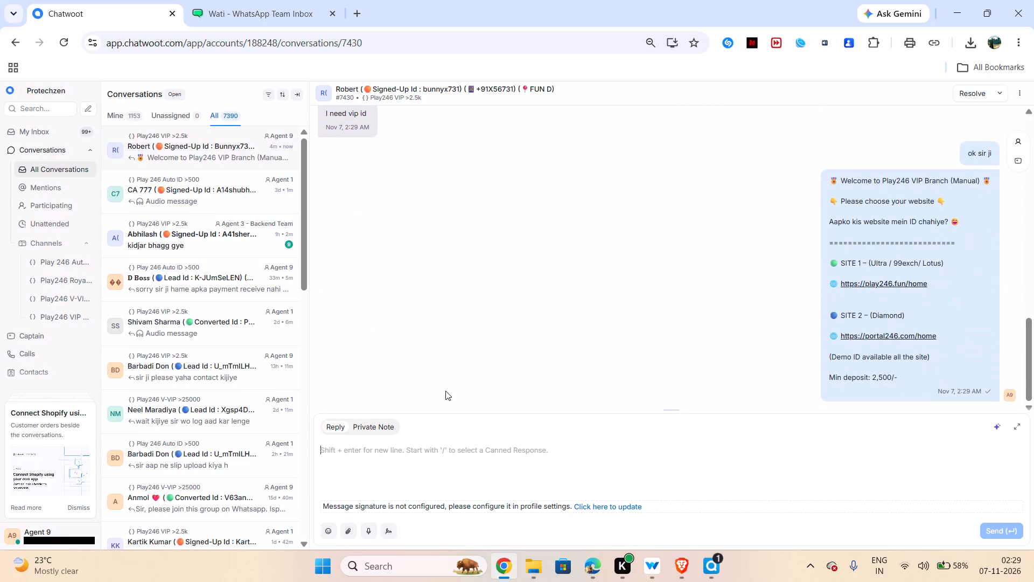
Ask Robert how much he wants to deposit by sending "kitna deposit karna chahenge sir ji?".
left_click(478, 480)
type("ktna")
key("BackSpace")
key("BackSpace")
key("BackSpace")
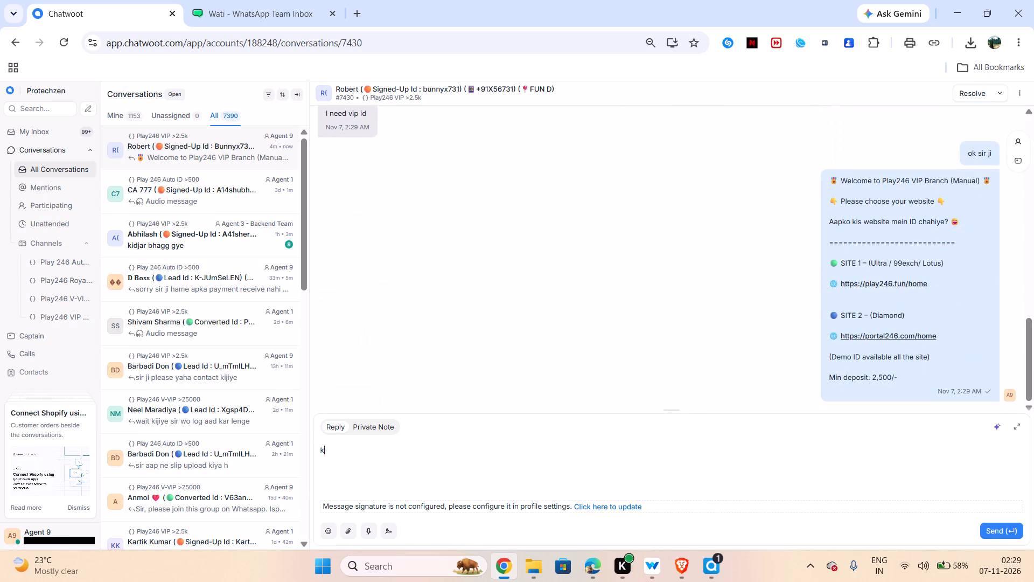
type("it")
key("a")
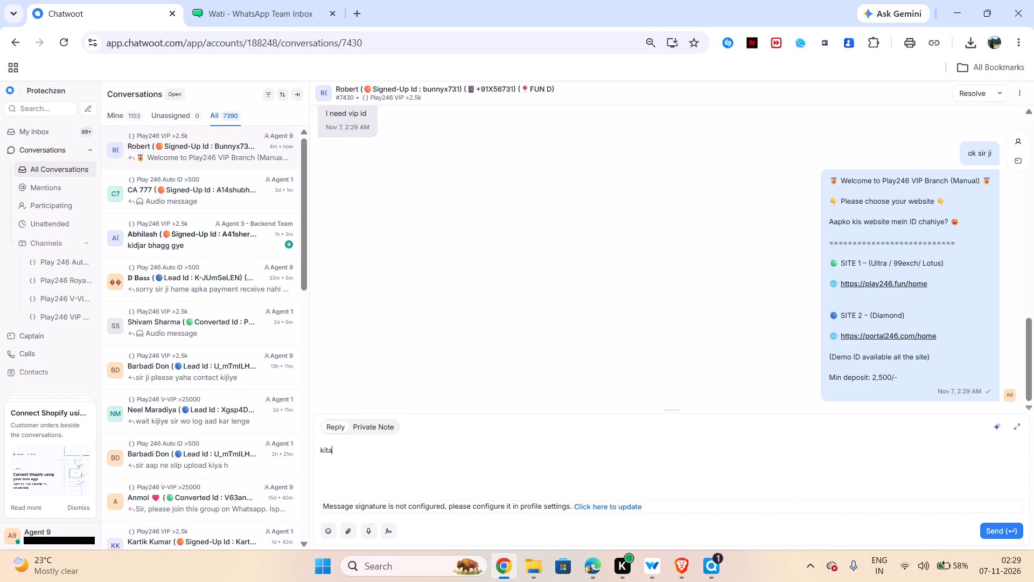
key("BackSpace")
type("na de")
type("posit karna chah")
key("BackSpace")
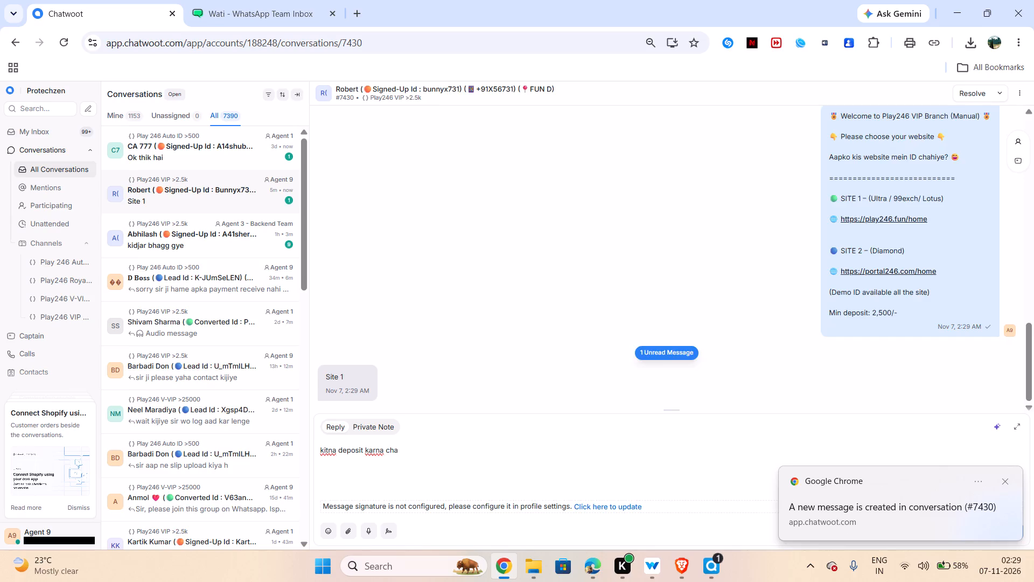
scroll(617, 320, "down", 1)
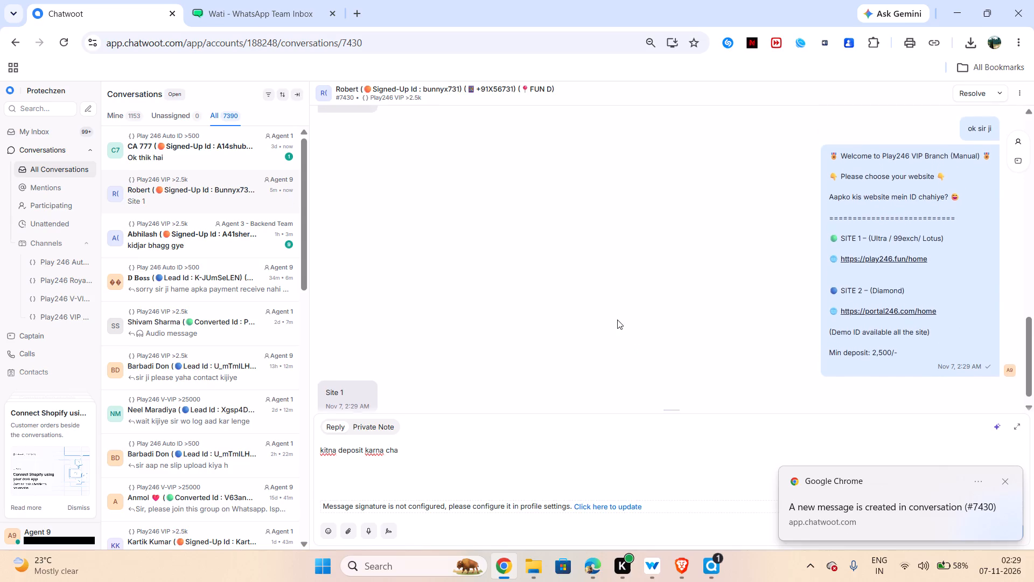
scroll(617, 320, "down", 1)
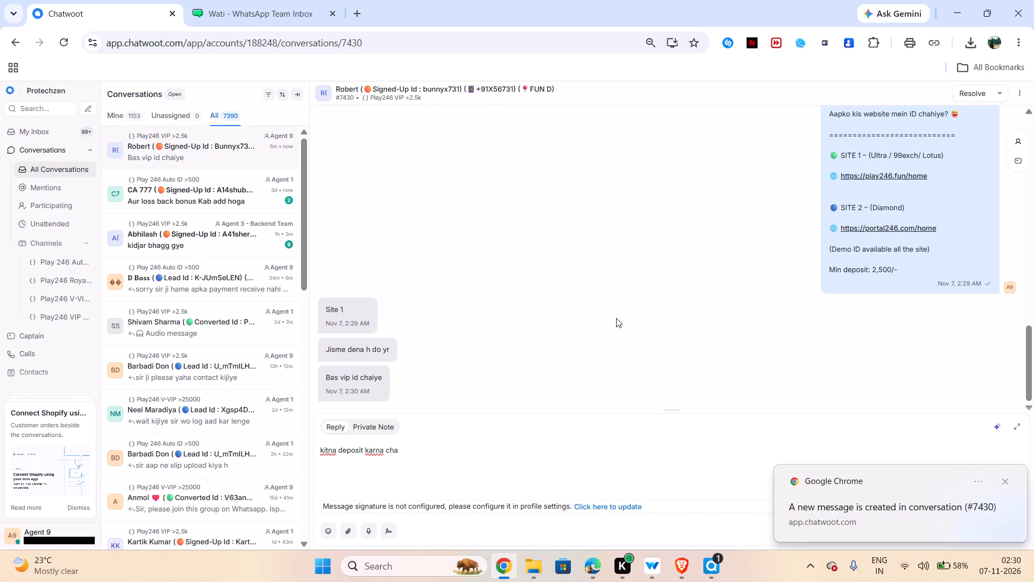
type("henge")
key("space")
type("si j")
key("BackSpace")
key("BackSpace")
type("r ji")
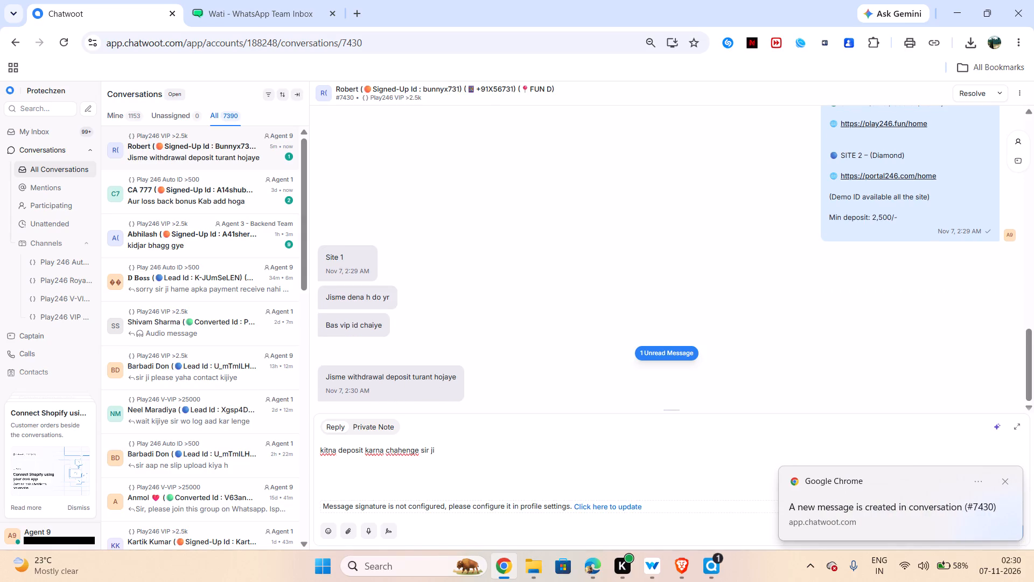
key("shift+question")
key("Return")
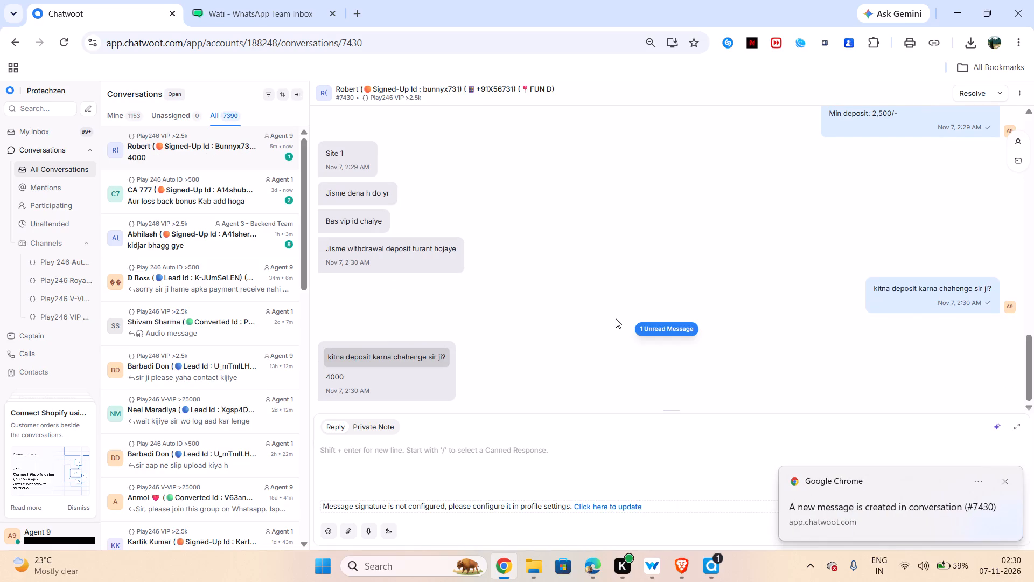
Write a reply to Robert's deposit amount beginning "ok sir ji thoda sa wait kijiye mai abhi chec".
type("ok sir ji thoda sa wait kijiye")
key("space")
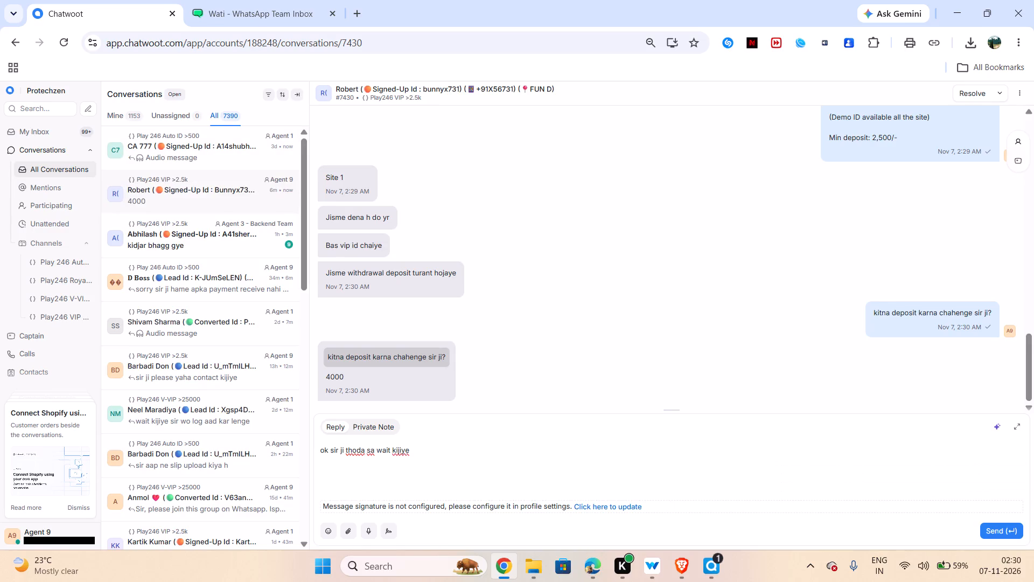
type("mai abhi")
key("space")
type("chec")
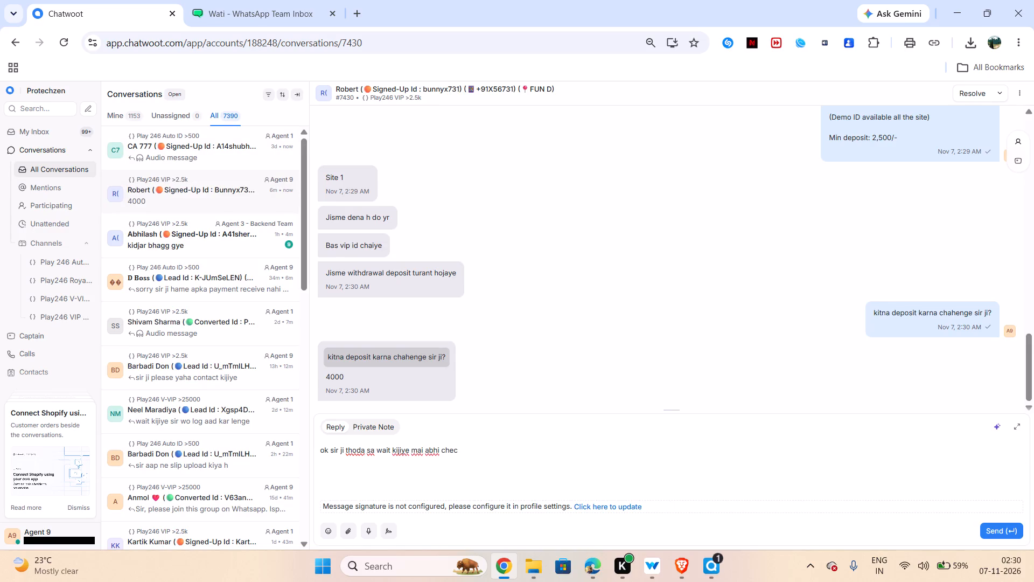
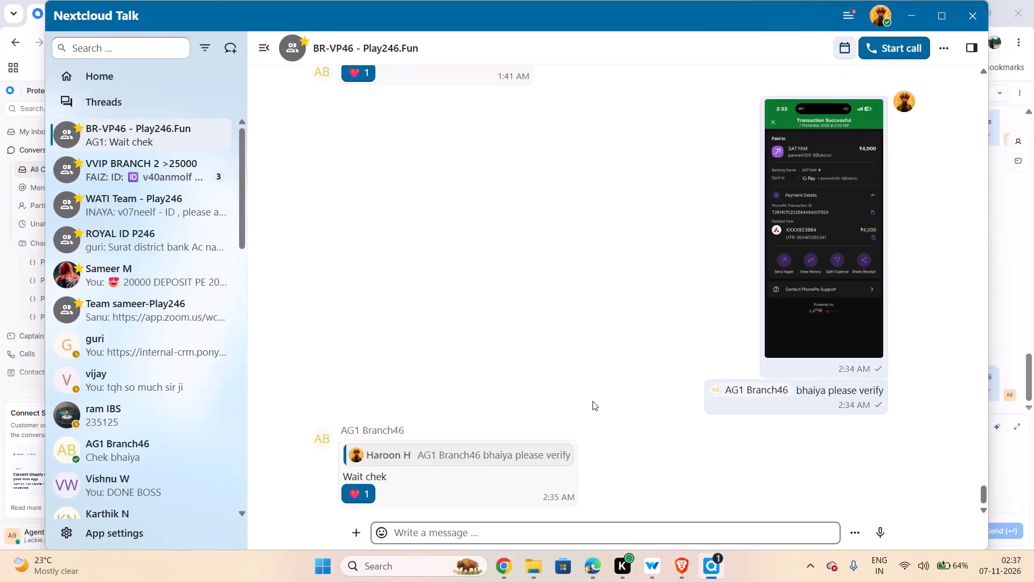
Check the BR-VP46 - Play246.Fun conversation in Nextcloud Talk for the branch's reply about Robert's payment verification.
scroll(595, 400, "down", 4)
left_click(905, 15)
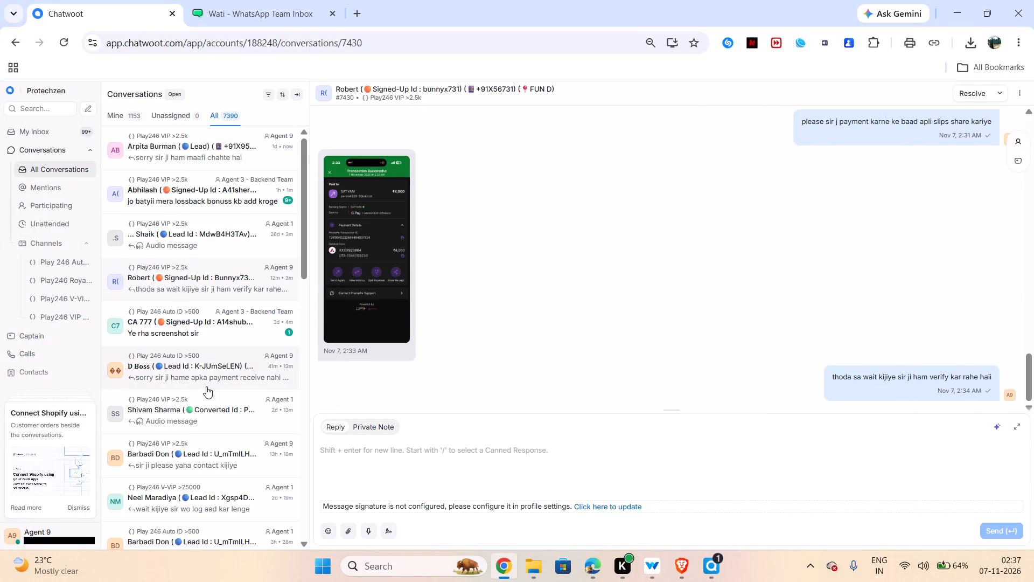
scroll(202, 387, "down", 1)
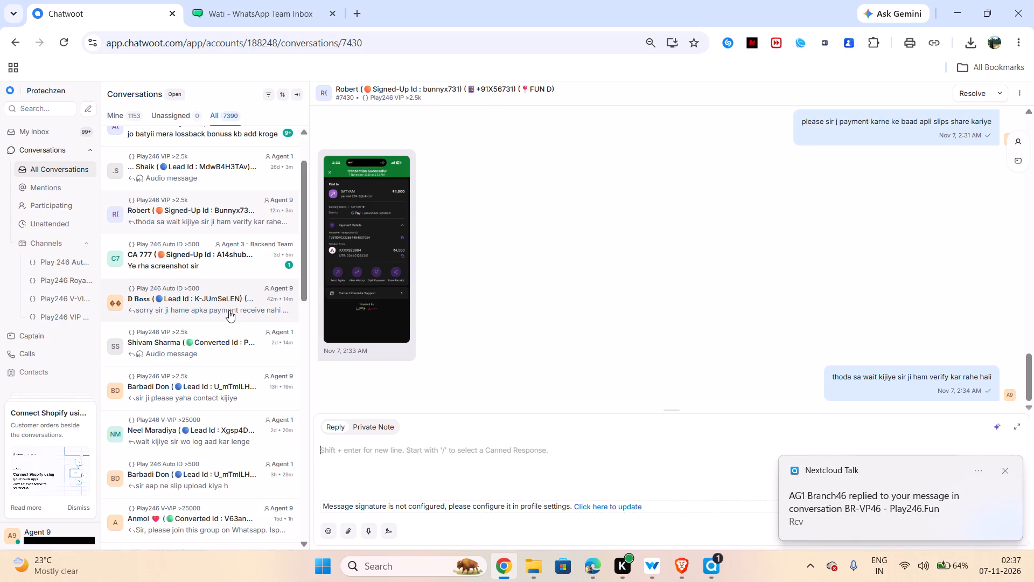
scroll(569, 398, "down", 1)
left_click(711, 567)
scroll(667, 446, "down", 4)
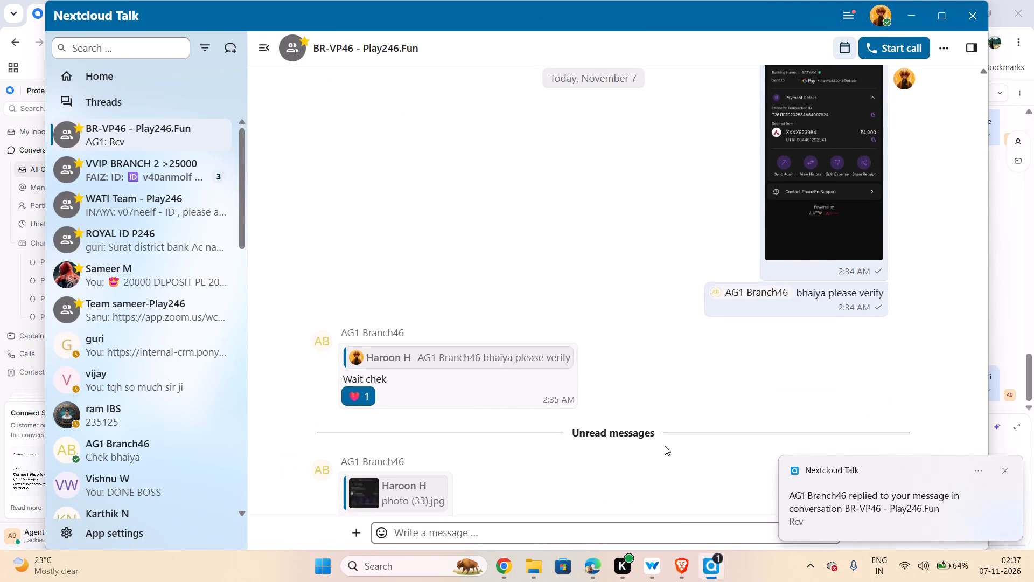
scroll(664, 446, "down", 4)
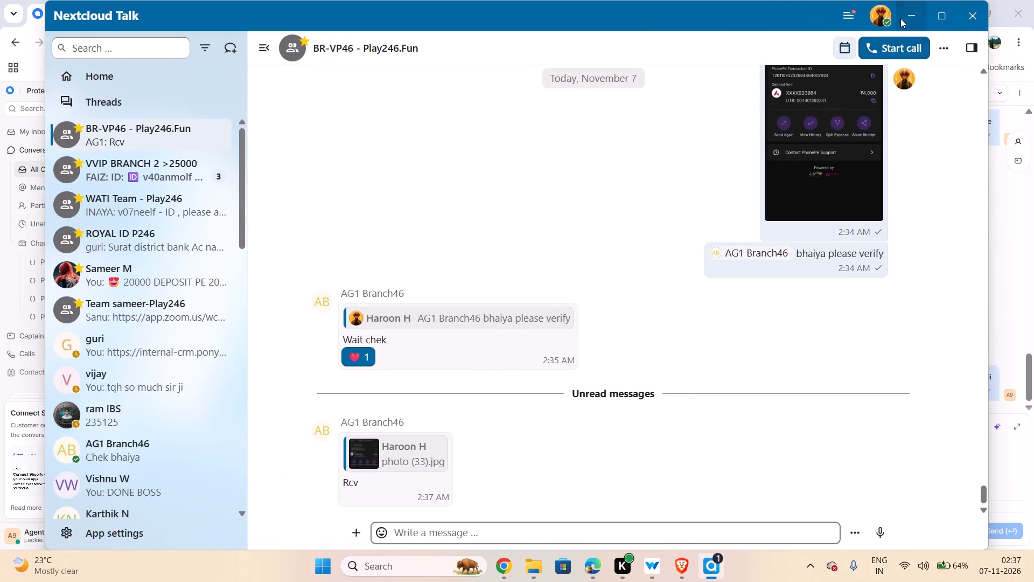
left_click(900, 18)
Review Robert's Chatwoot conversation back through his deposit, website choice and VIP ID messages.
scroll(600, 239, "up", 6)
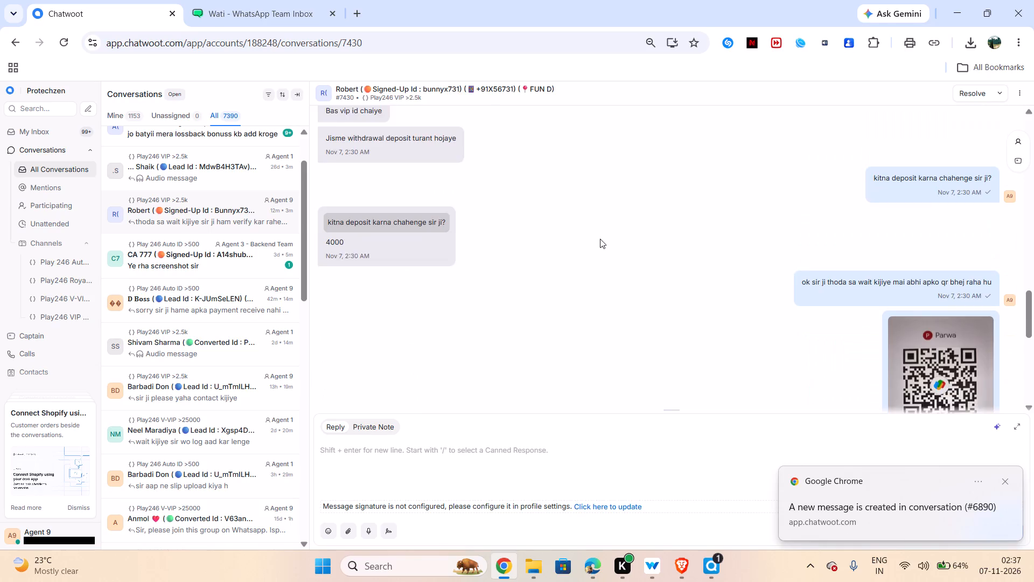
scroll(600, 239, "up", 3)
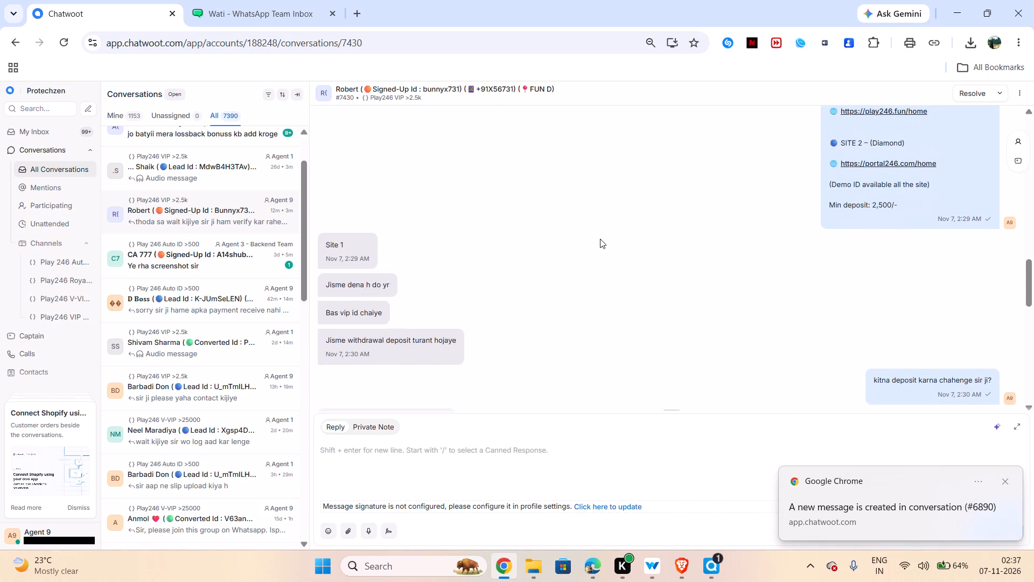
scroll(600, 239, "up", 4)
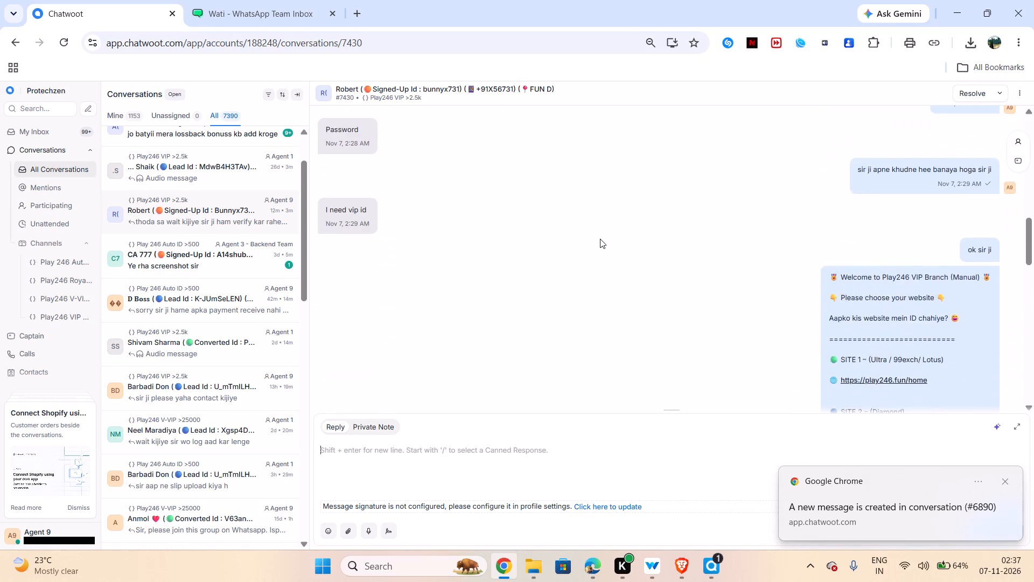
scroll(600, 239, "up", 7)
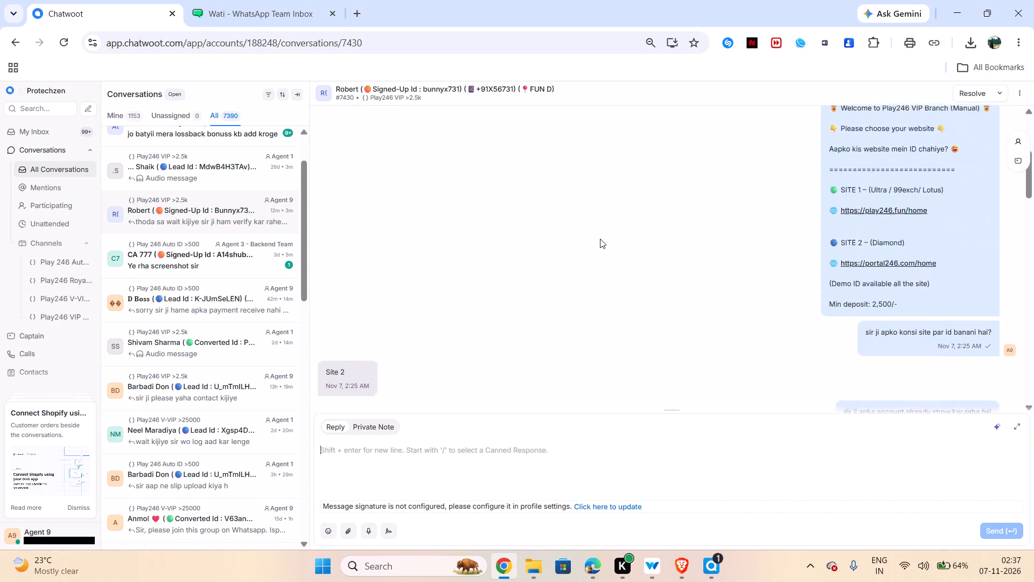
scroll(600, 239, "up", 8)
scroll(600, 239, "down", 7)
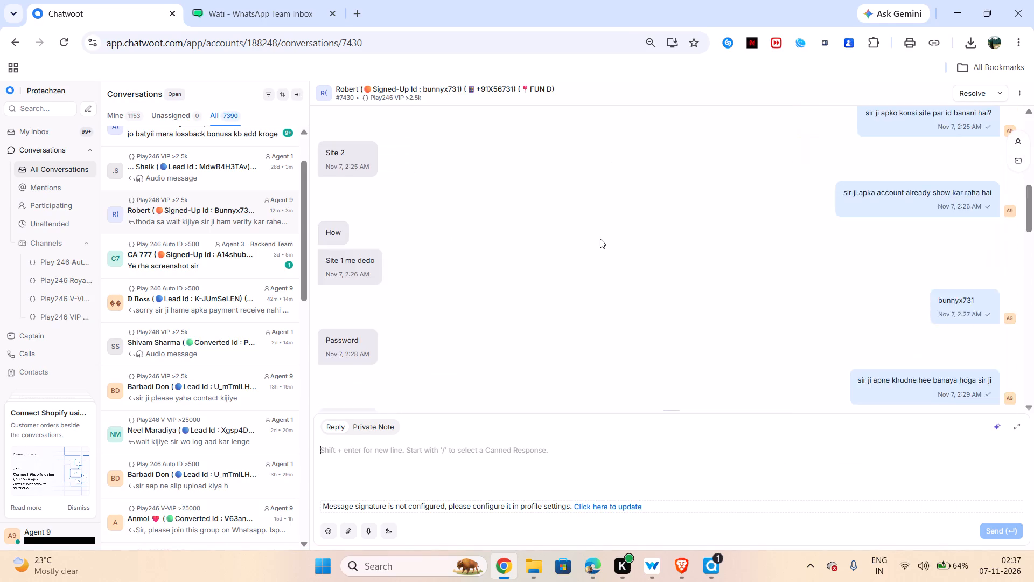
scroll(600, 239, "down", 20)
scroll(600, 239, "down", 5)
Ask Robert which name he wants the ID under by sending "sir ji apko konse name se id chahiye?".
left_click(537, 448)
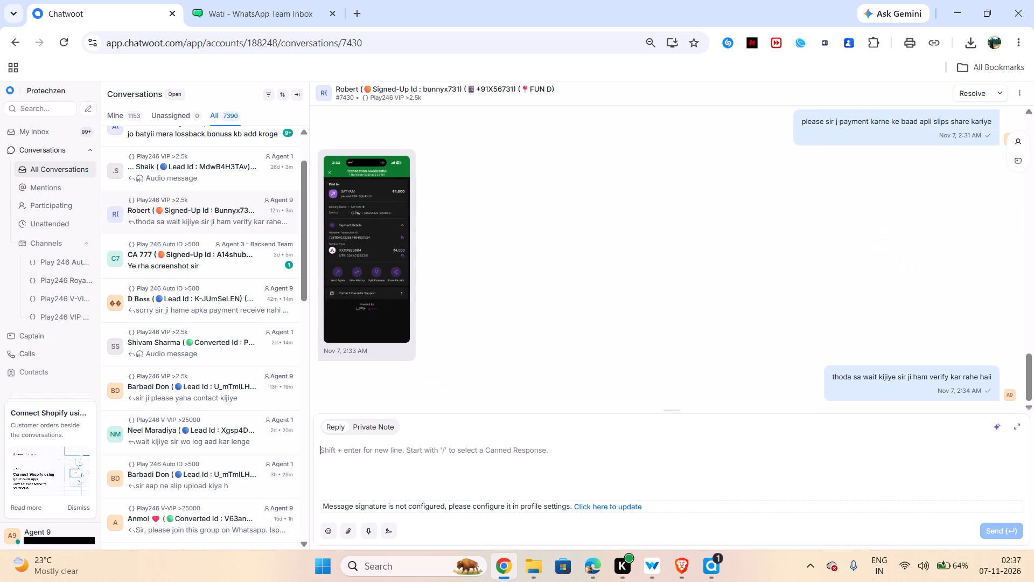
type("sir ji apko konse name is")
key("BackSpace")
key("BackSpace")
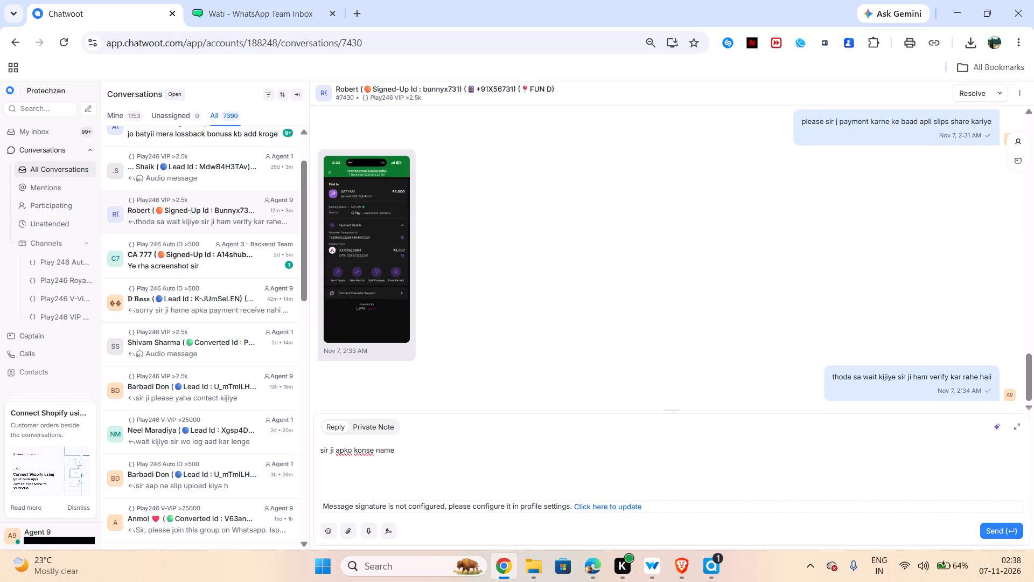
type("se id chahiye")
key("shift+question")
key("Return")
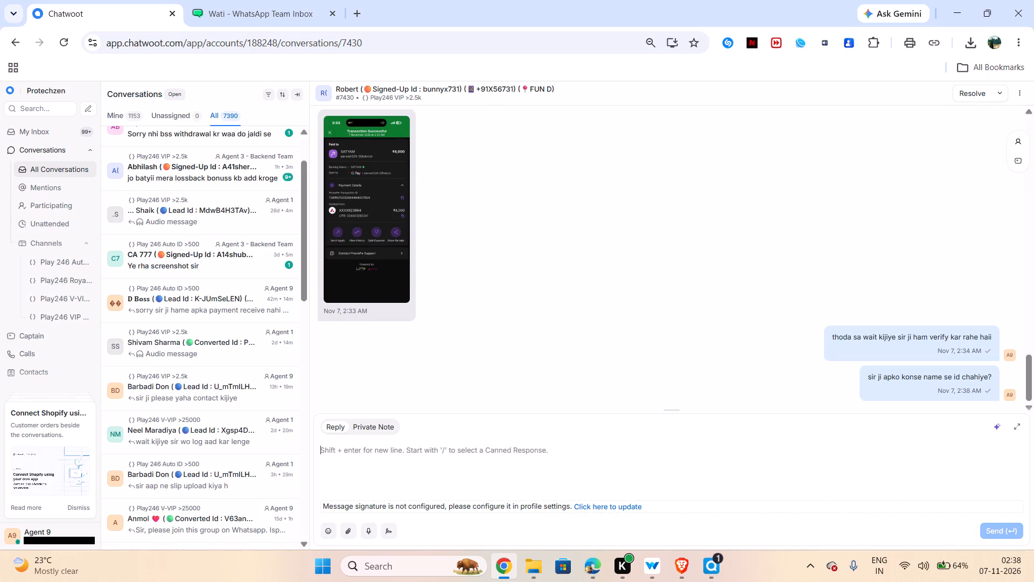
Switch to Nextcloud Talk and react with a heart to AG1 Branch46's "Rcv" message.
left_click(723, 581)
scroll(653, 472, "down", 3)
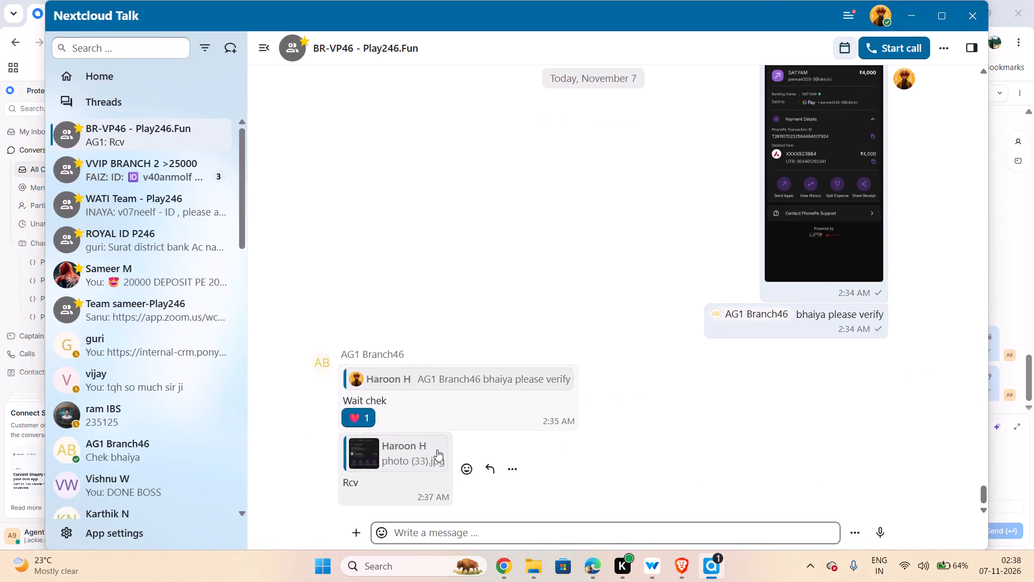
left_click(467, 475)
left_click(393, 470)
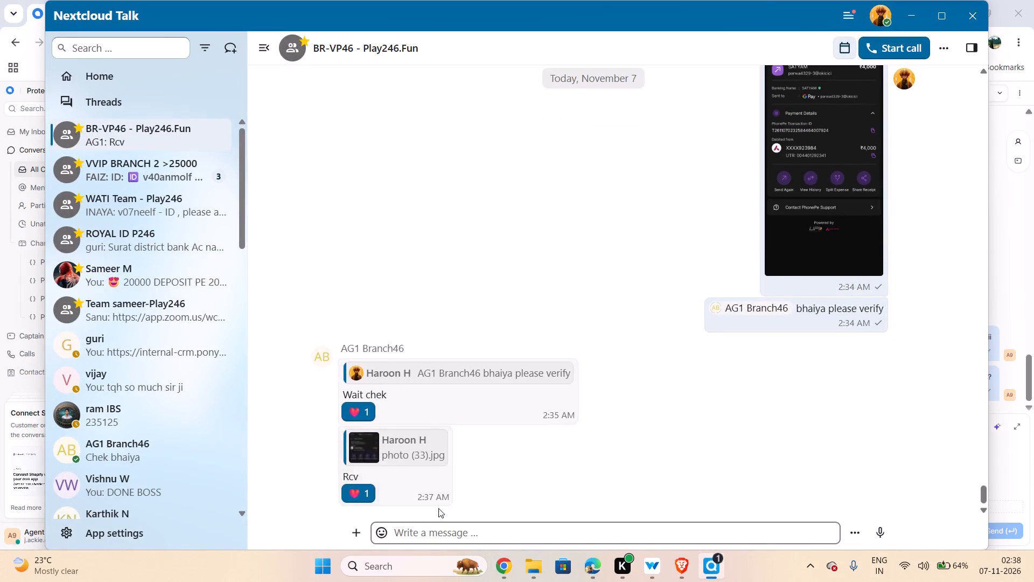
Reply "ok bhaiya tqhhh" to AG1 Branch46's "Rcv" message and return to Chatwoot.
left_click(490, 466)
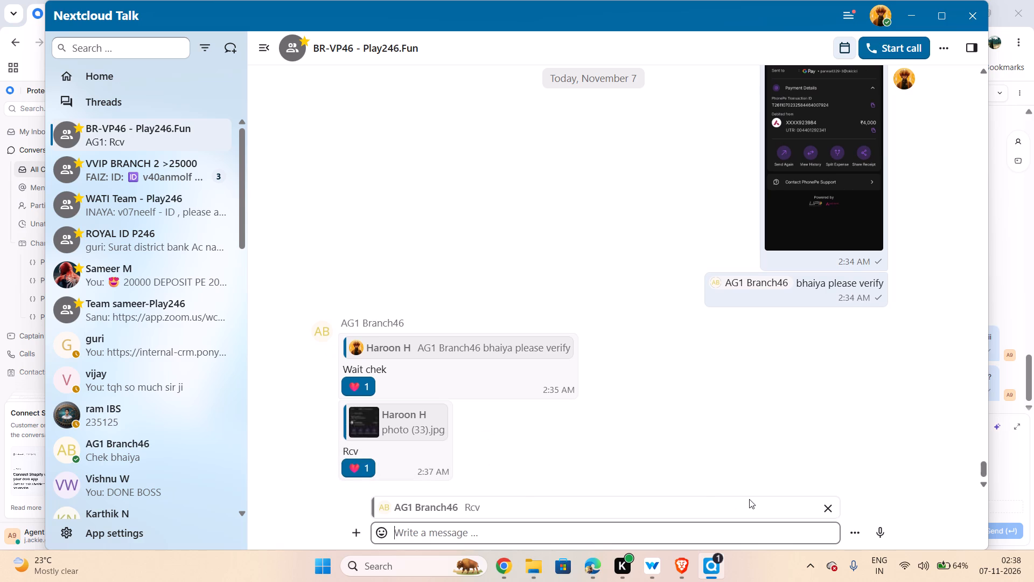
type("ok bhay")
key("BackSpace")
type("iya tqhhh")
key("Return")
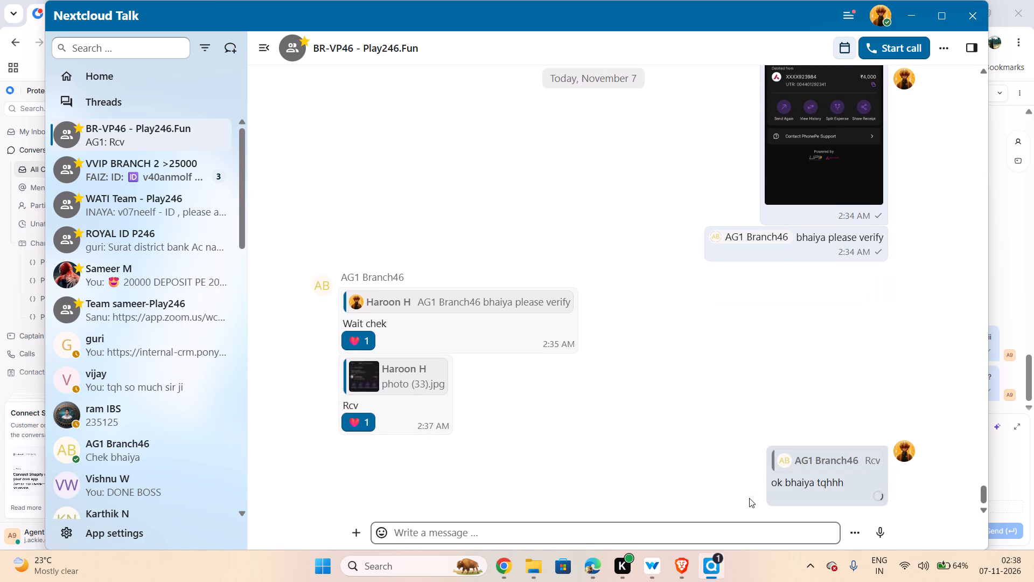
scroll(758, 485, "down", 3)
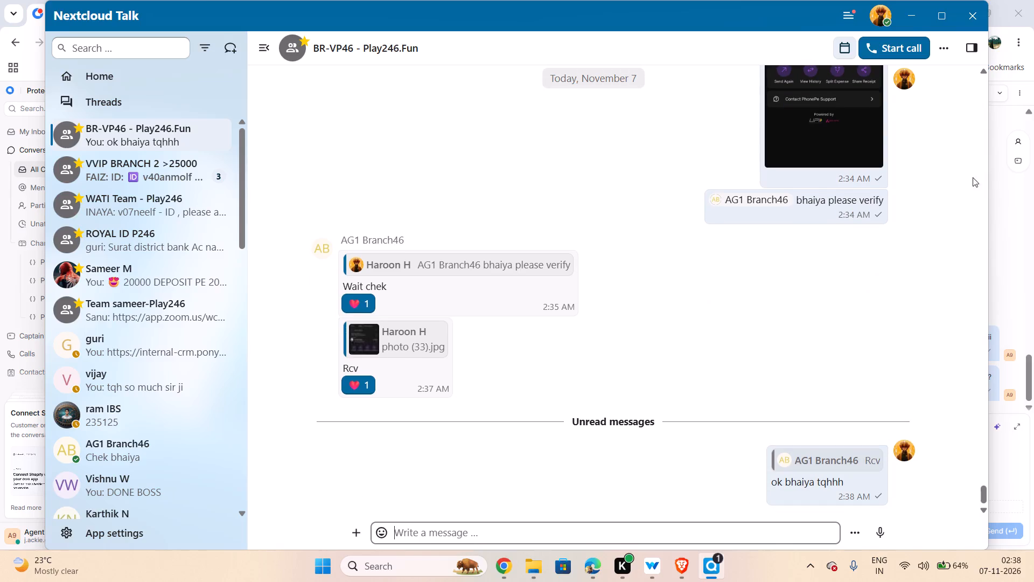
left_click(911, 22)
Switch to the CRM in Microsoft Edge and cancel the open website ID request form.
scroll(767, 241, "down", 2)
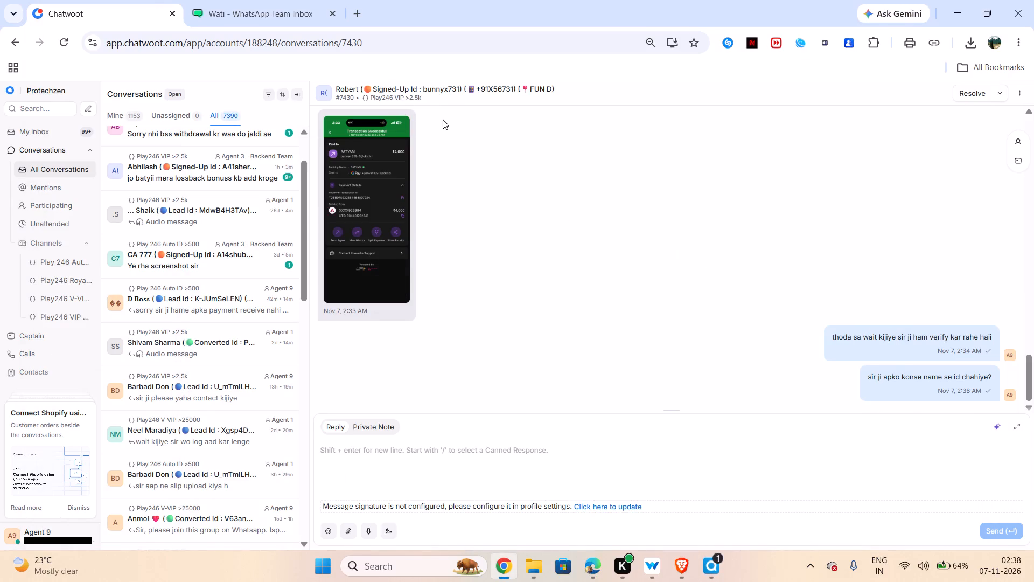
left_click(547, 519)
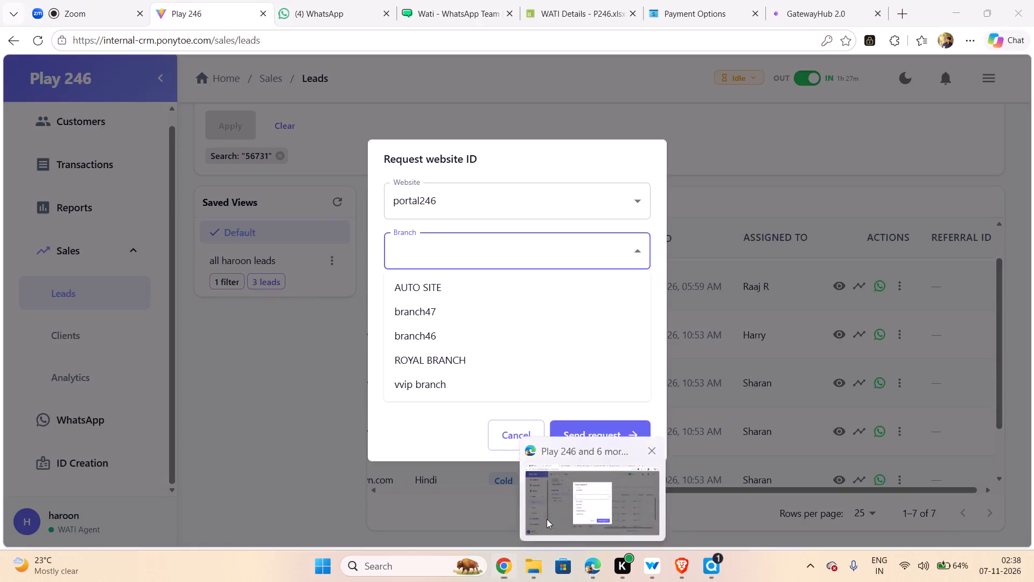
left_click(511, 433)
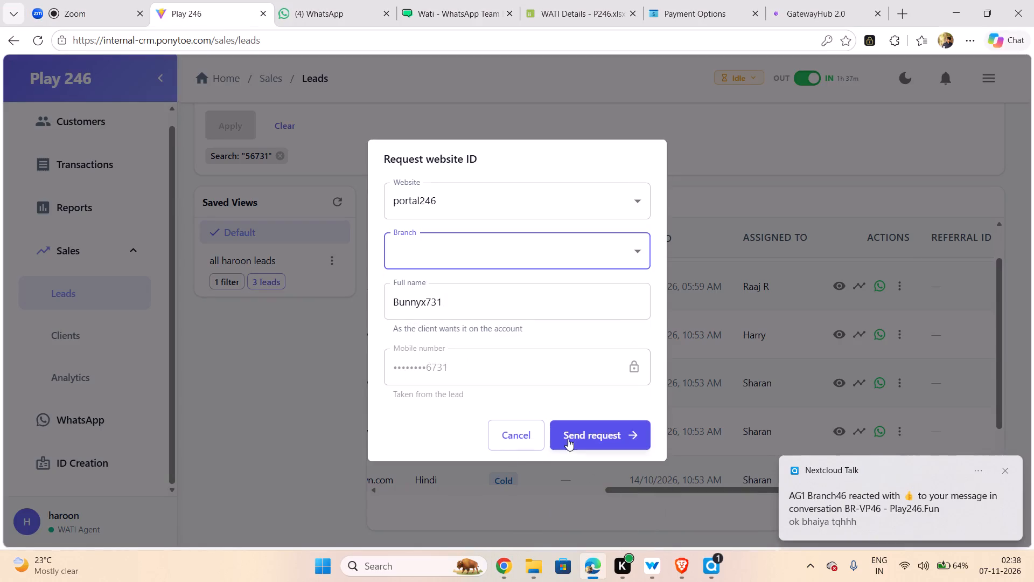
left_click(506, 422)
left_click_drag(677, 489, 457, 483)
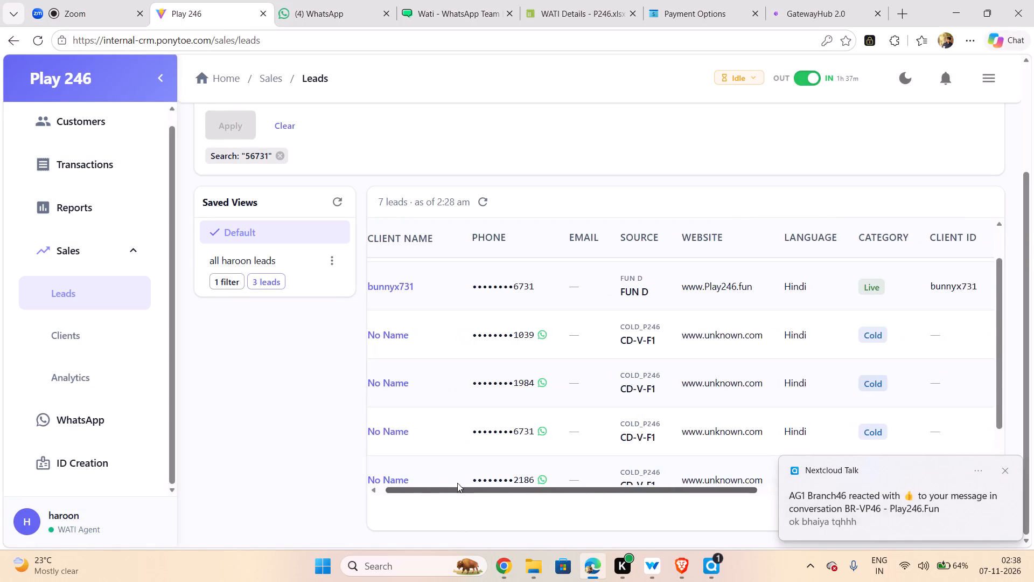
left_click_drag(457, 483, 713, 522)
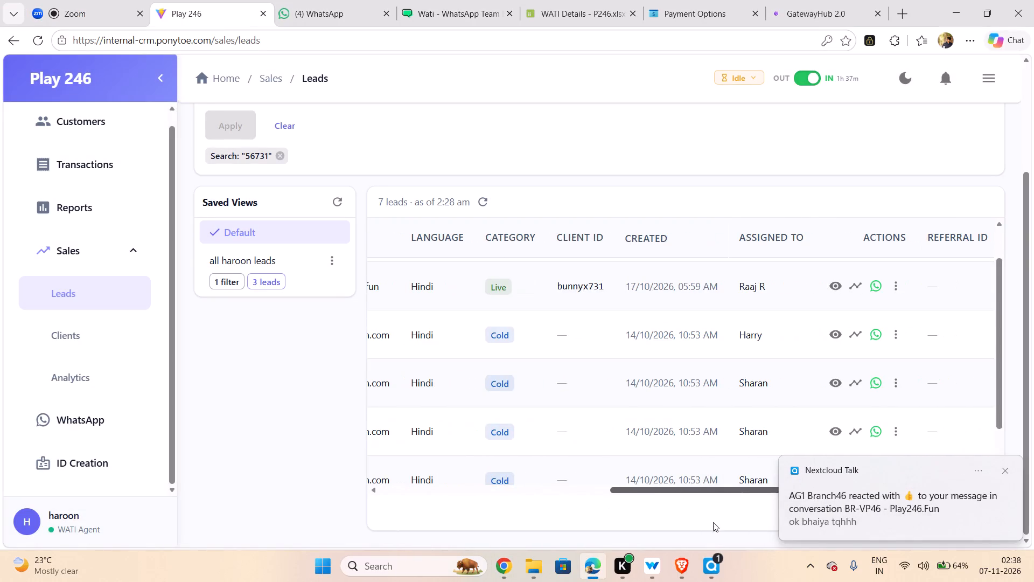
left_click_drag(713, 522, 723, 521)
left_click(886, 292)
left_click(882, 313)
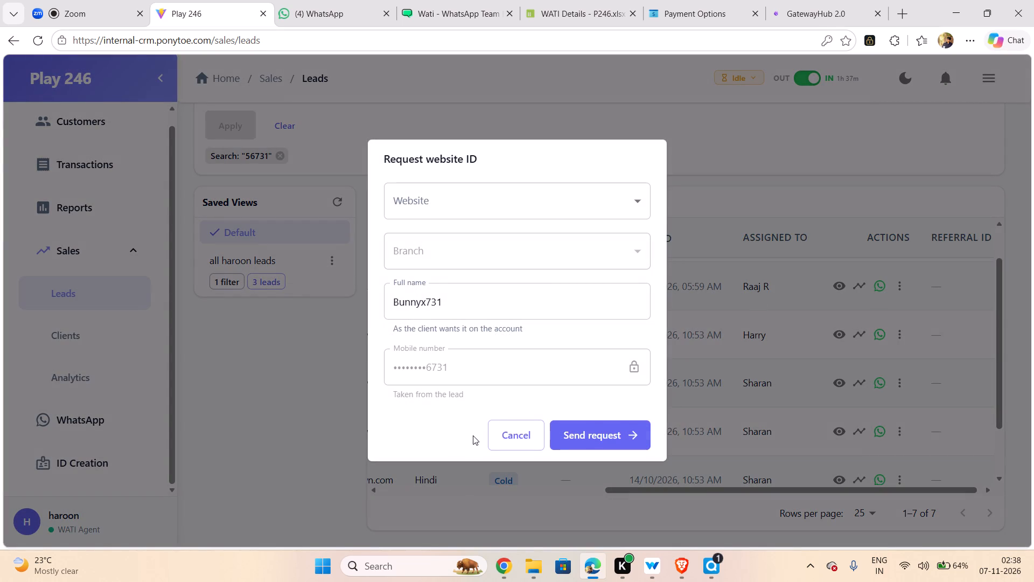
left_click(539, 250)
left_click(525, 239)
left_click(544, 268)
left_click(529, 205)
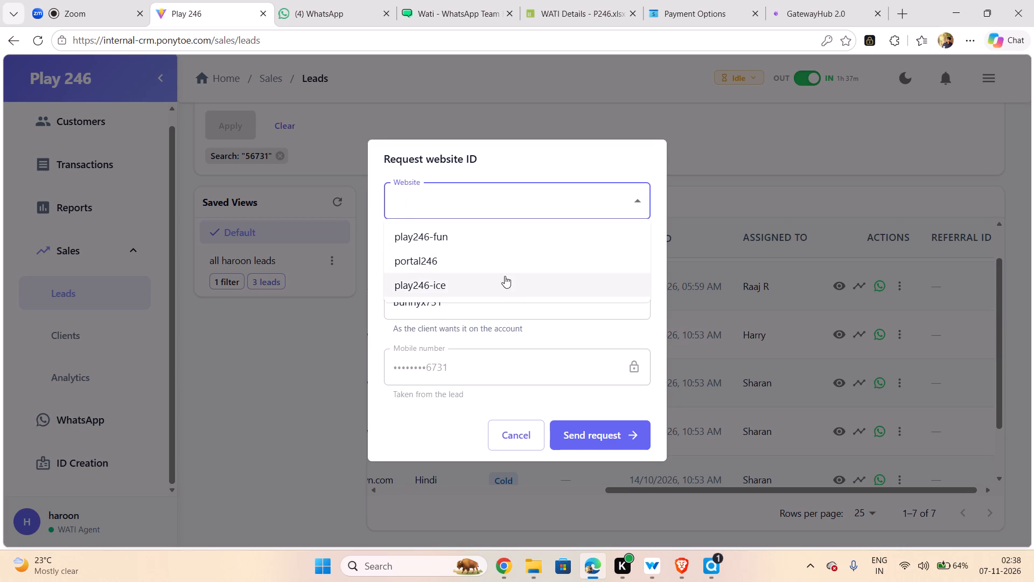
left_click(502, 265)
left_click(501, 254)
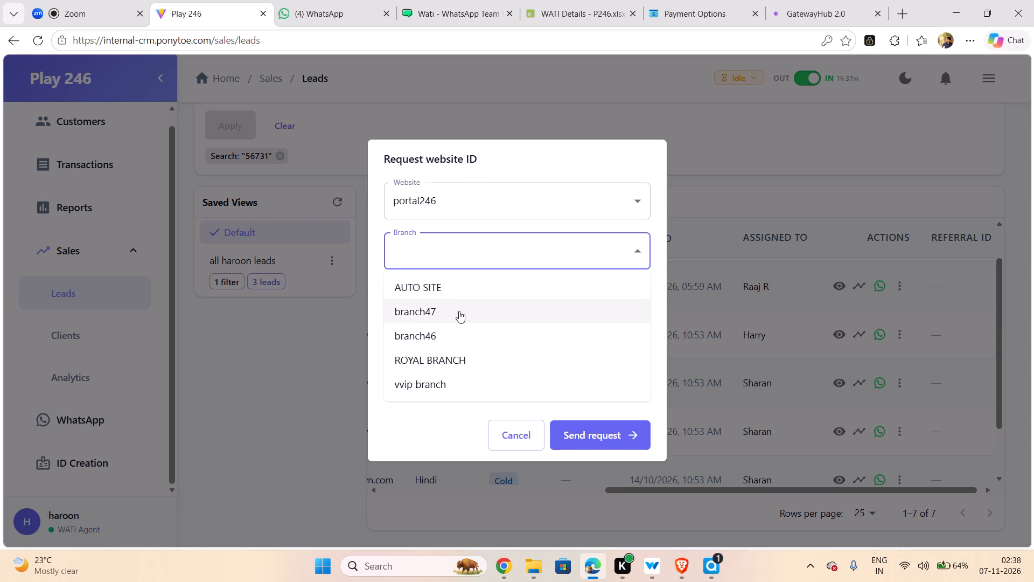
left_click(457, 329)
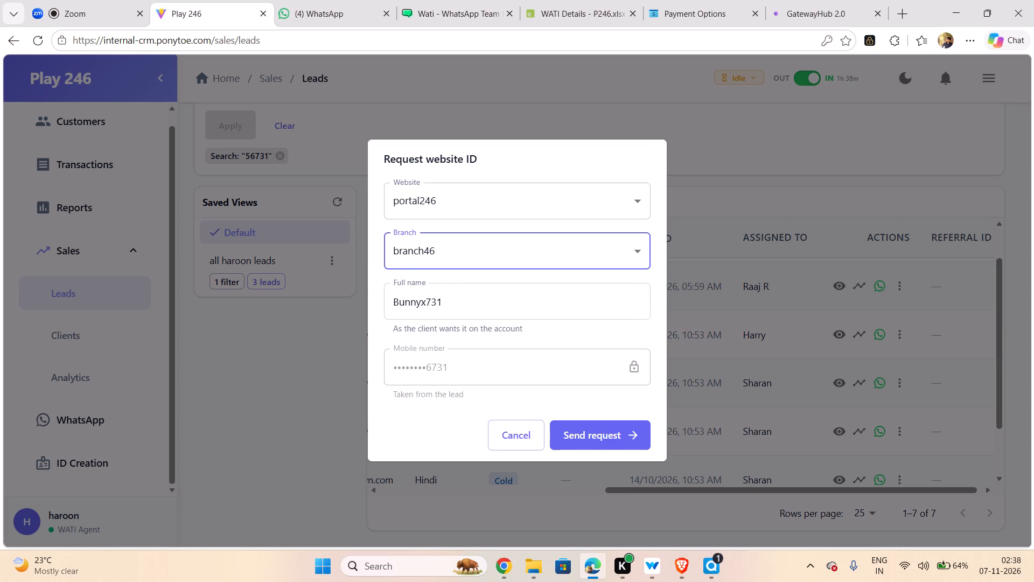
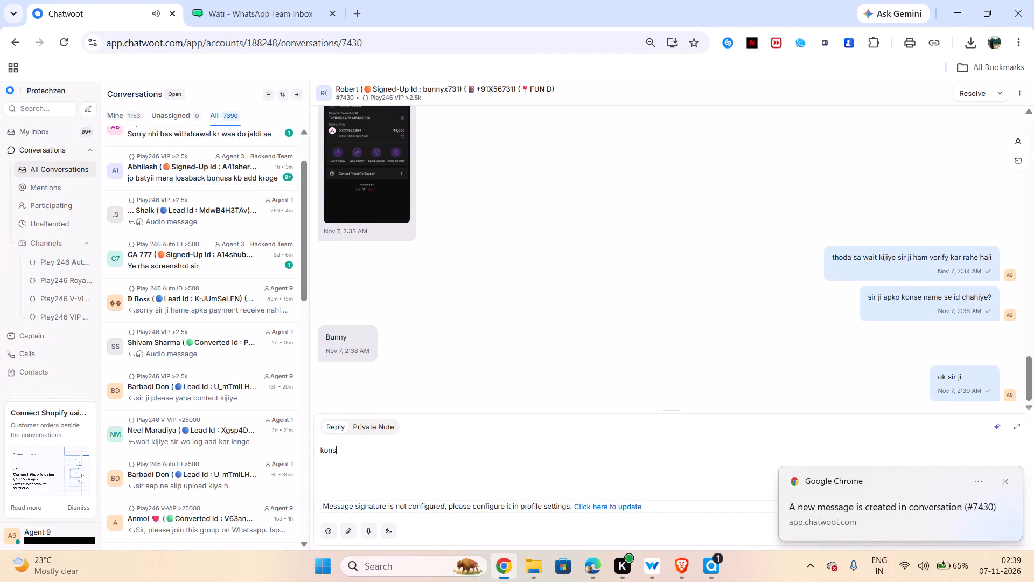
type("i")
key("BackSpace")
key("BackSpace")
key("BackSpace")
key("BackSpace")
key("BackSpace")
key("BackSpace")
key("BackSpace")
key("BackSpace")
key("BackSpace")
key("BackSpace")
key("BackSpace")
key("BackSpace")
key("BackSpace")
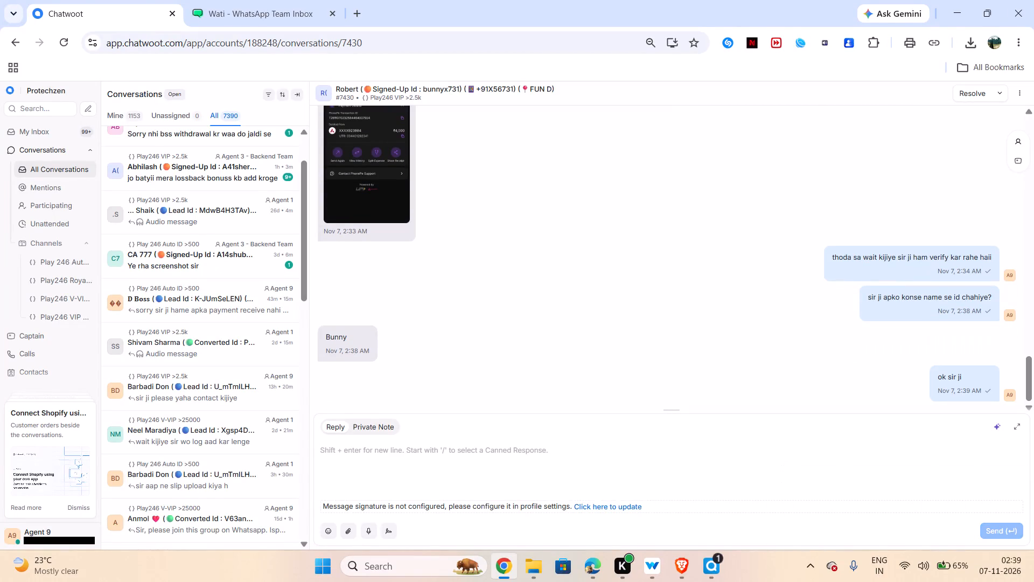
scroll(520, 445, "up", 4)
scroll(580, 316, "up", 5)
scroll(773, 268, "up", 5)
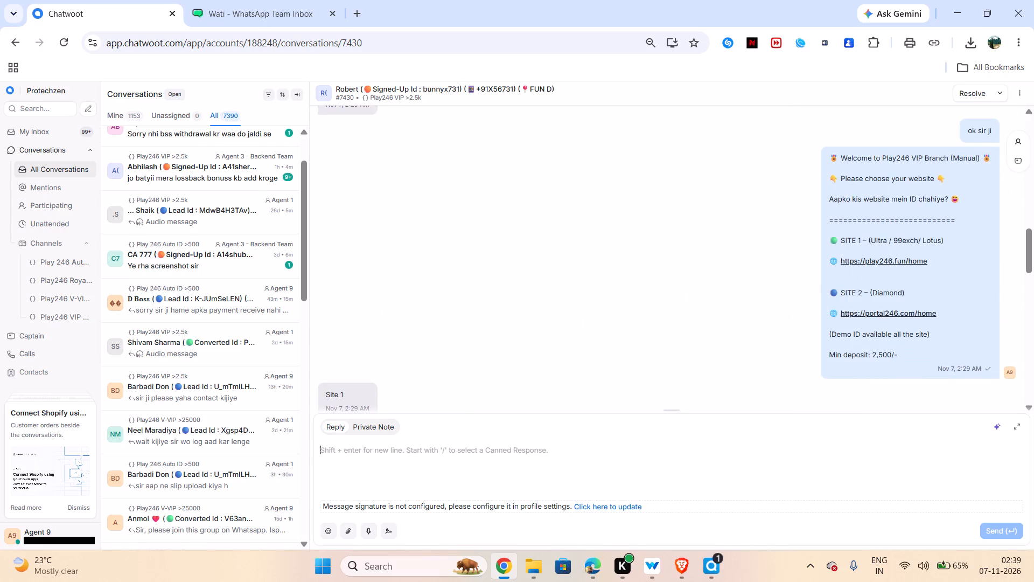
left_click_drag(829, 314, 941, 313)
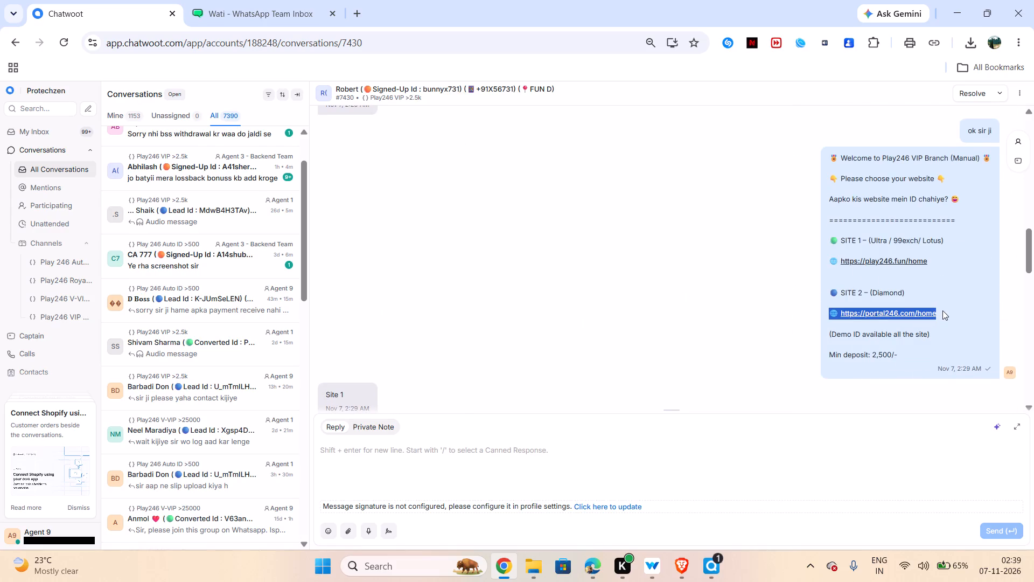
key("ctrl+c")
left_click(646, 467)
key("ctrl+v")
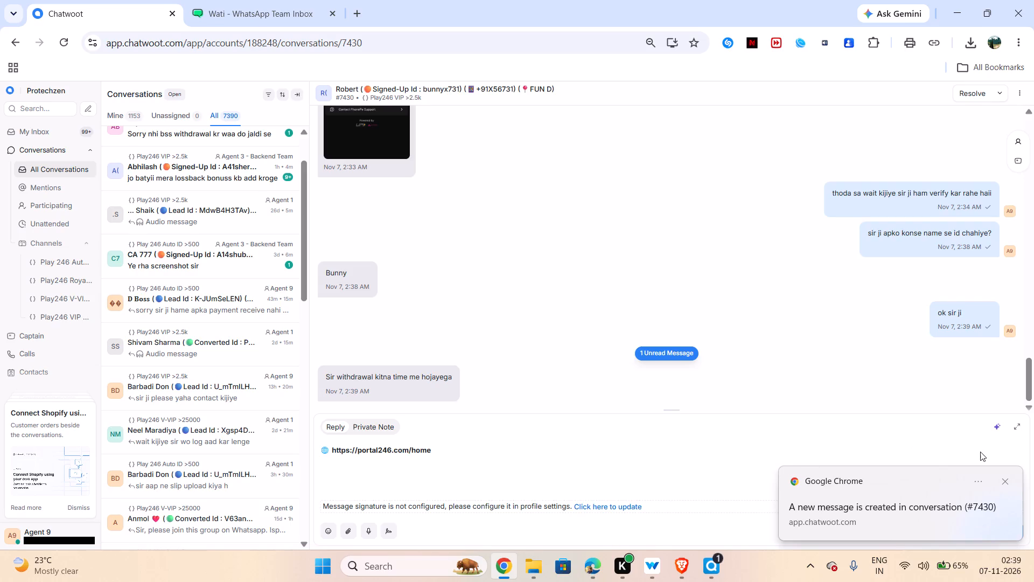
left_click(1005, 482)
left_click(1000, 531)
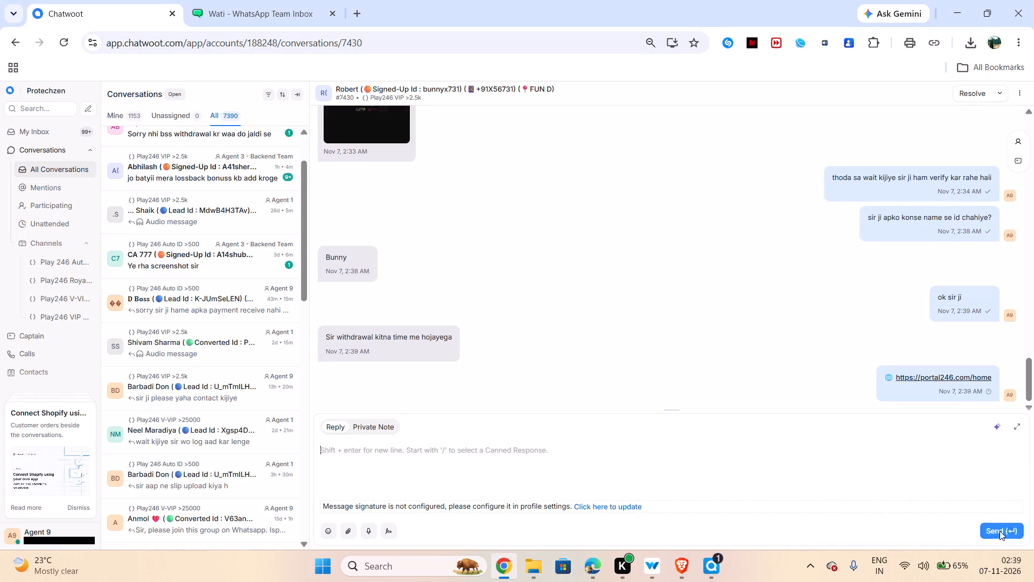
Answer the withdrawal-time question with the two-line reply "first time 30min ke andar sirji" and "uske baad apko fast service milegi".
scroll(809, 354, "down", 3)
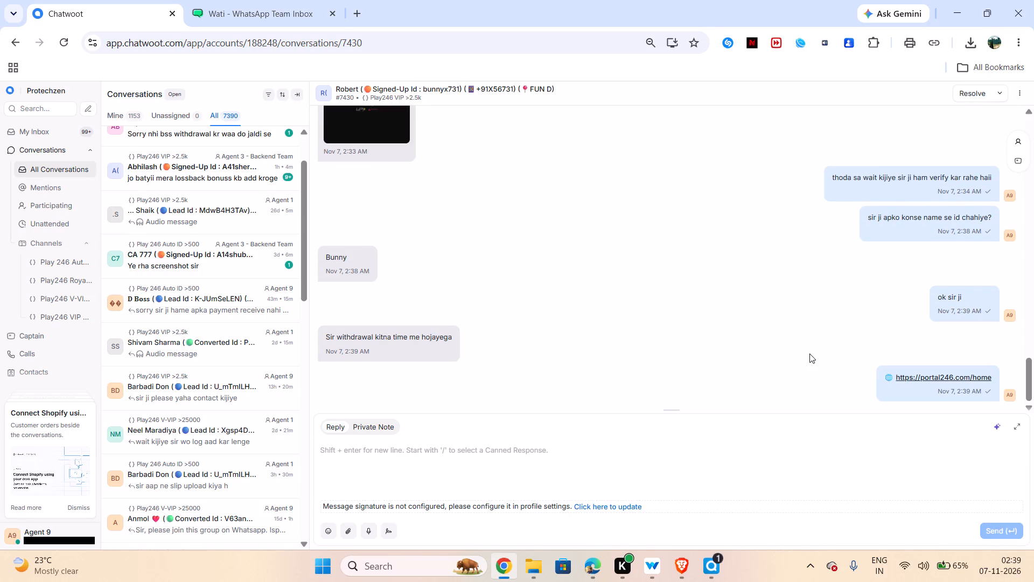
left_click(521, 474)
type("first time")
key("space")
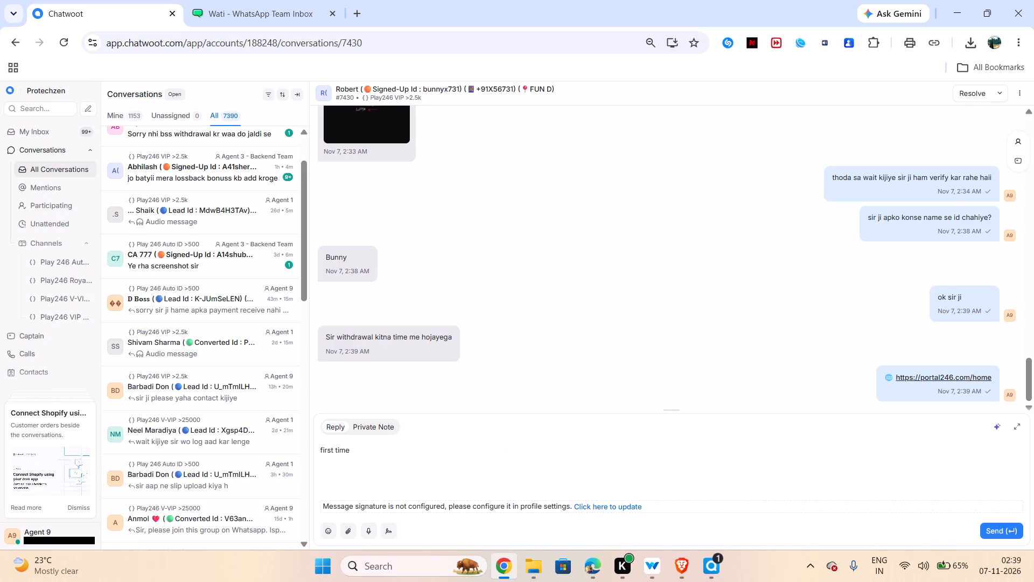
type("30min ke anda")
key("space")
key("BackSpace")
type("r sirji")
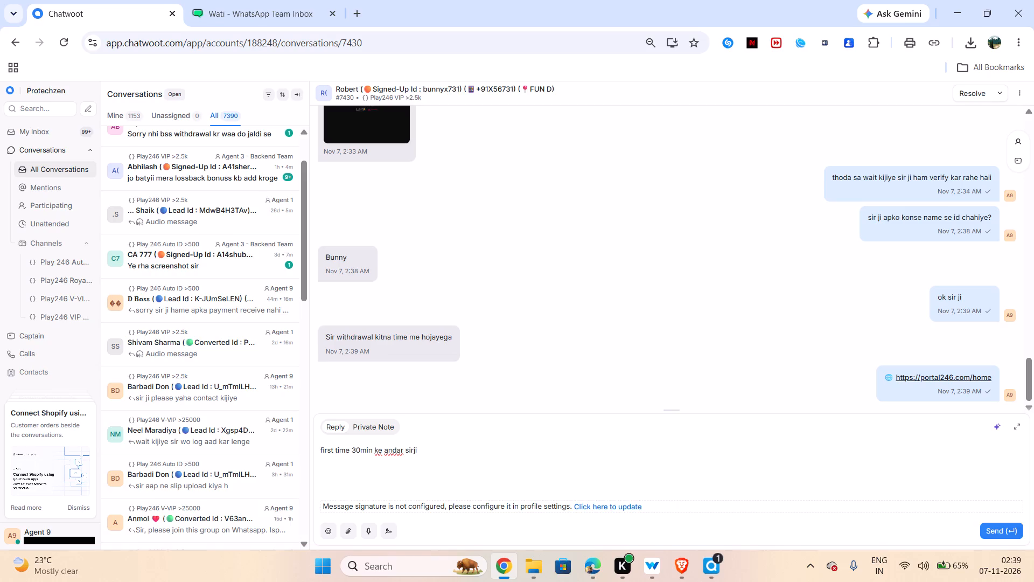
key("shift+Return")
type("uske baad a")
type("pko g")
key("BackSpace")
type("fast service milego")
key("BackSpace")
key("i")
key("Return")
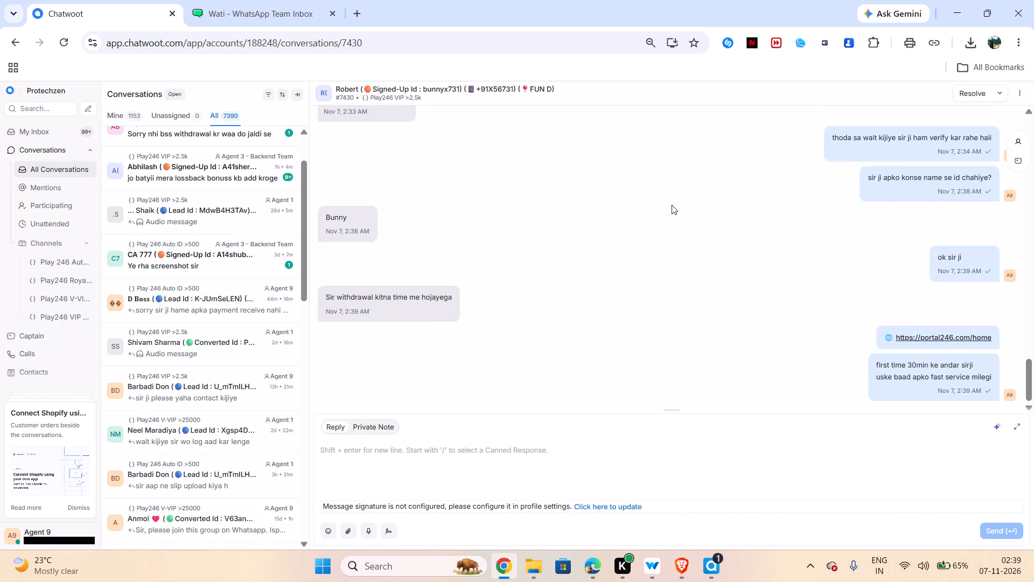
right_click(881, 337)
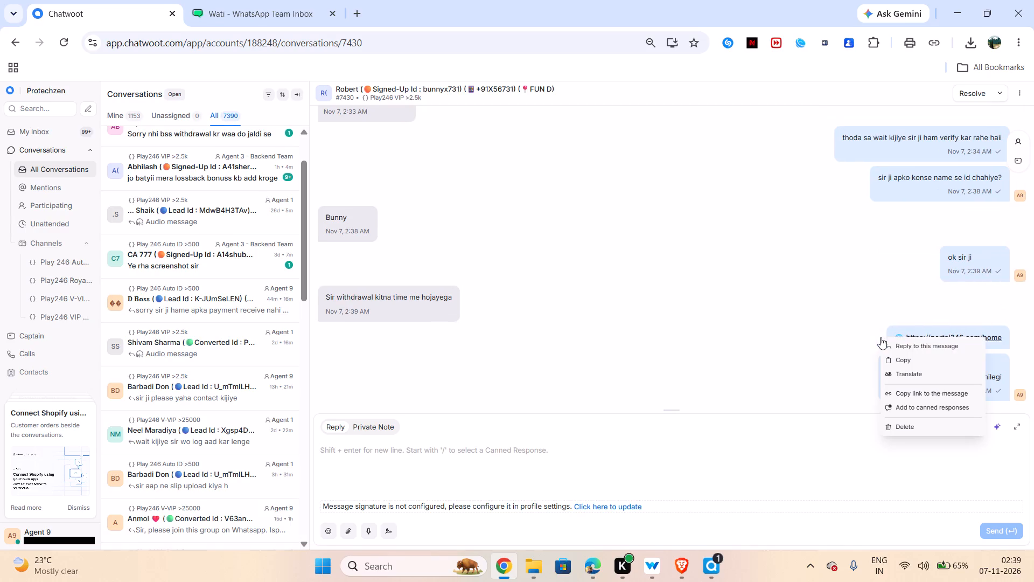
left_click(896, 346)
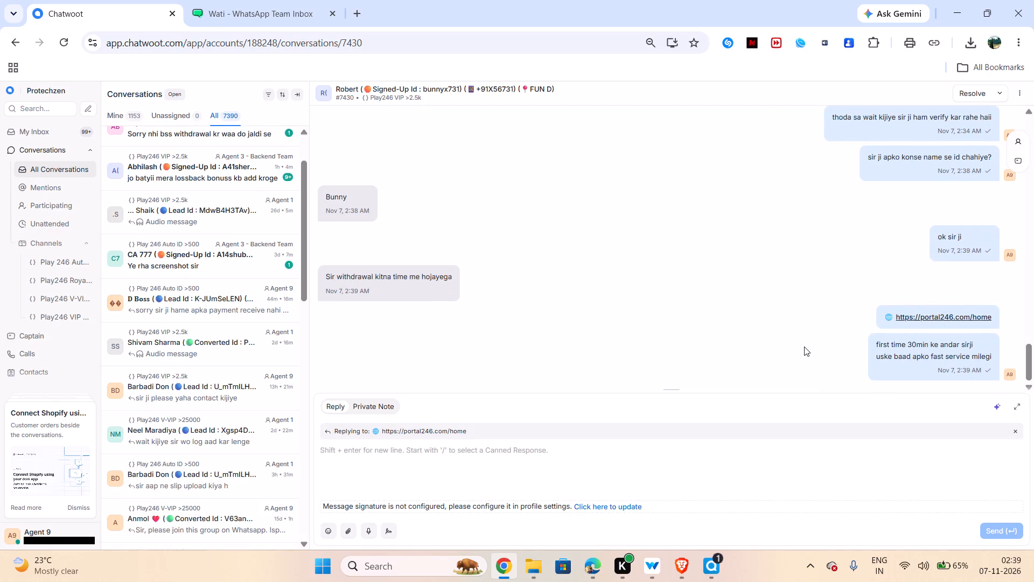
type("isme banadu sr")
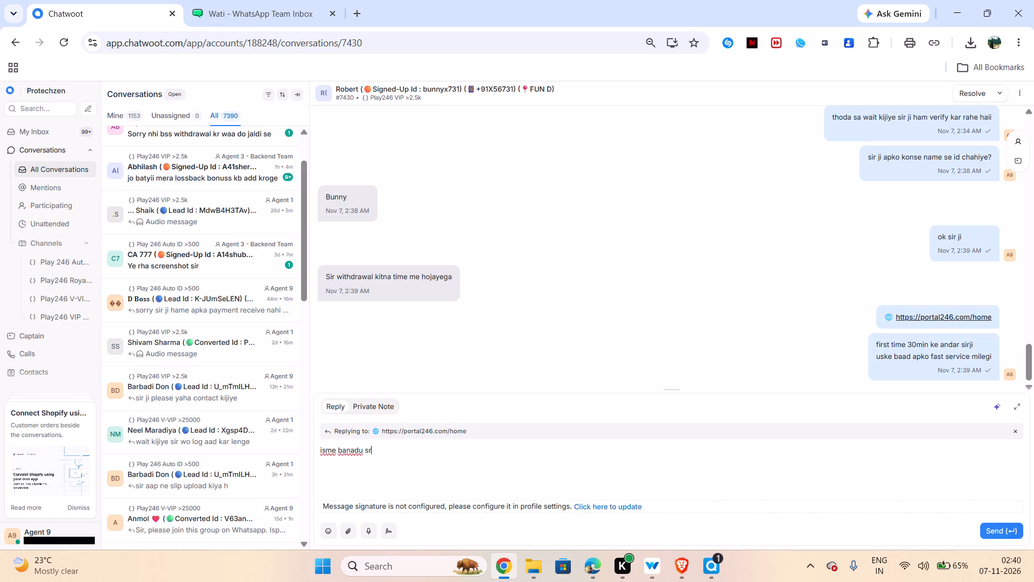
key("BackSpace")
type("ir ji")
key("shift+question")
key("Return")
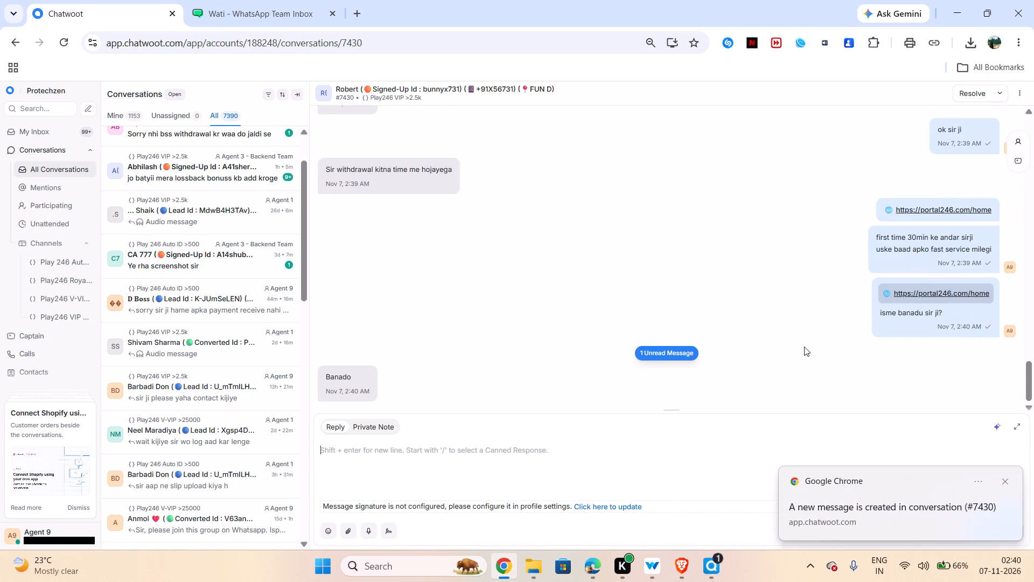
Reply "ok sir ji" to the customer's "Banado" message.
left_click(696, 483)
type("ok sir ji")
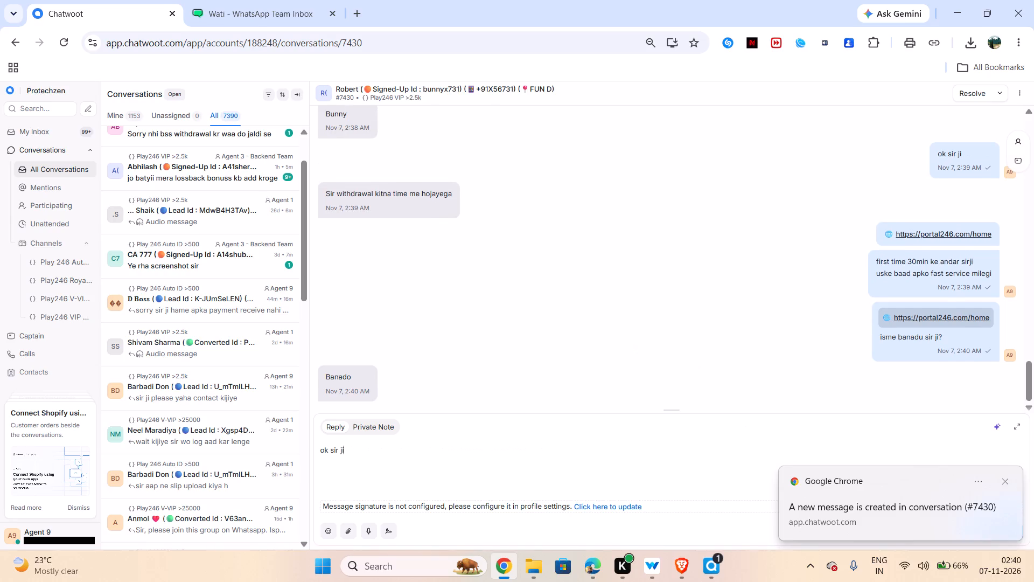
key("Return")
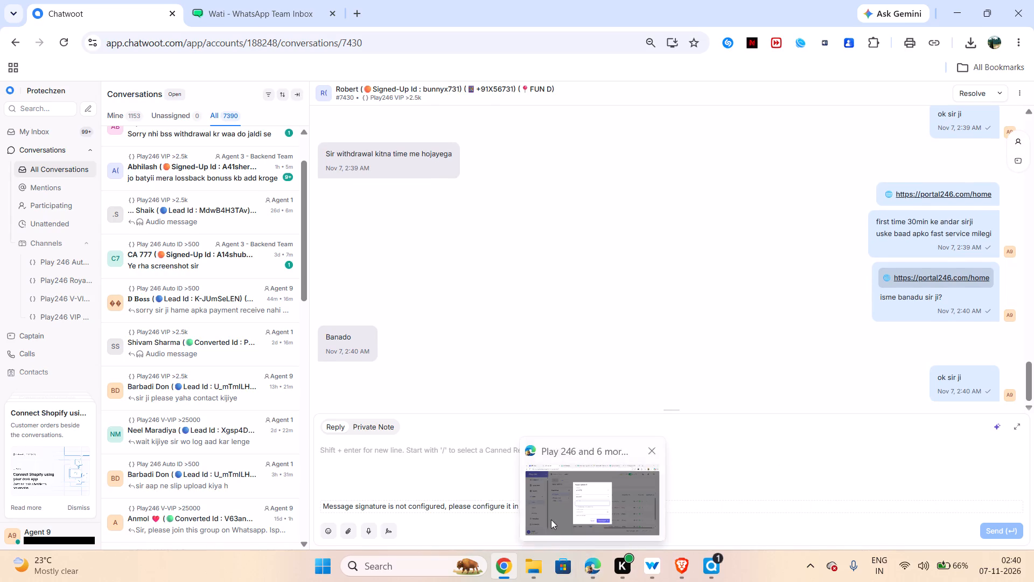
Switch to the CRM in Microsoft Edge, enter the full name bunny in the open website ID request and send it.
left_click(551, 518)
left_click(482, 310)
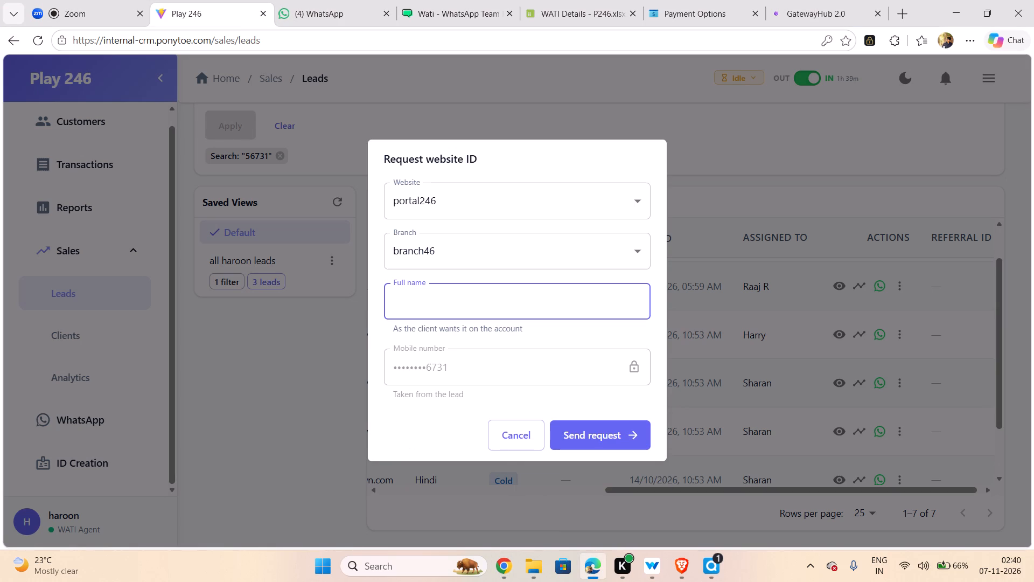
type("bunny")
key("Return")
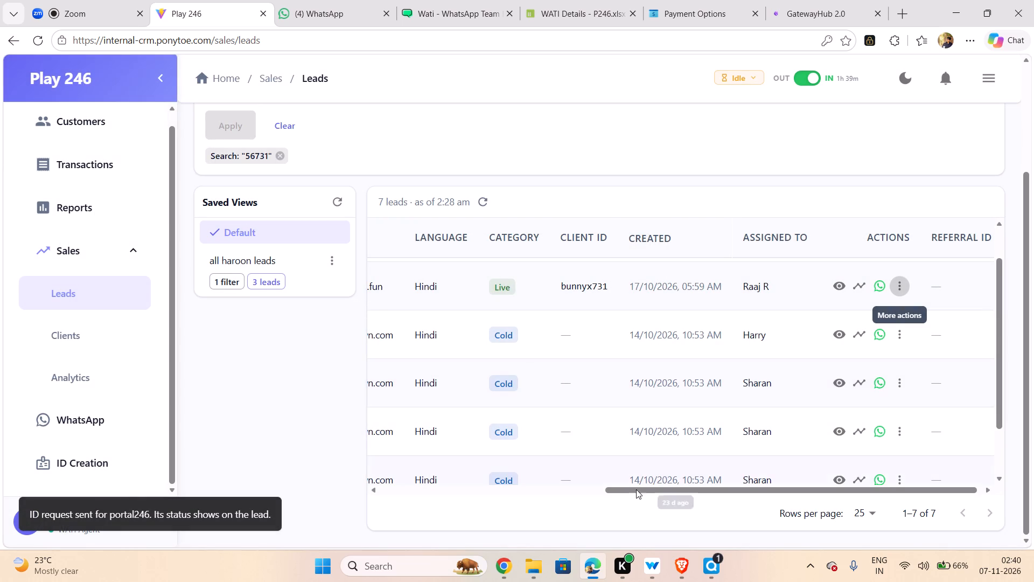
Check the status of the new portal246 request in the leads list and on the ID Creation page.
left_click_drag(635, 493, 411, 476)
scroll(554, 368, "down", 4)
scroll(547, 368, "up", 3)
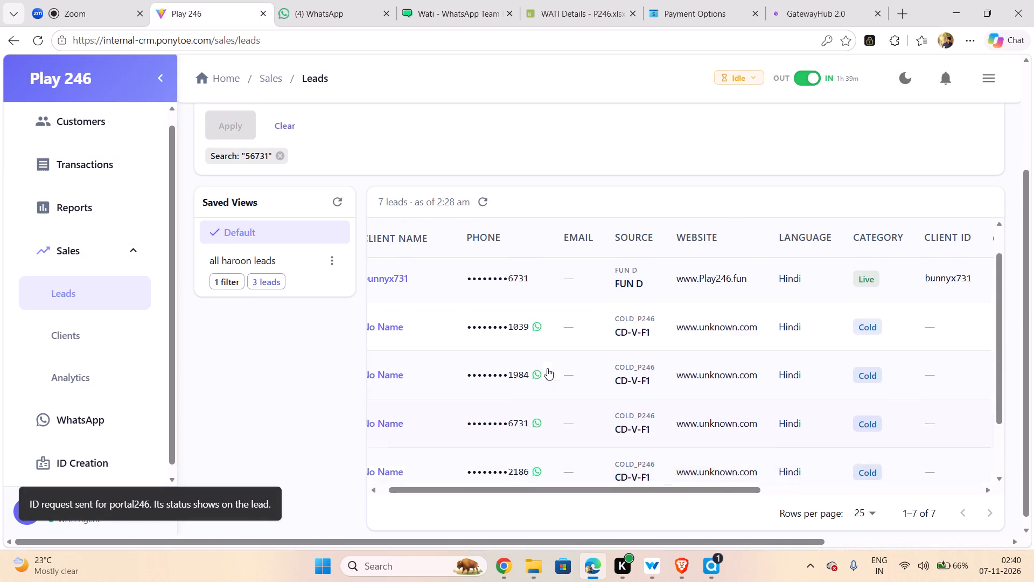
left_click_drag(550, 487, 446, 480)
scroll(94, 342, "down", 5)
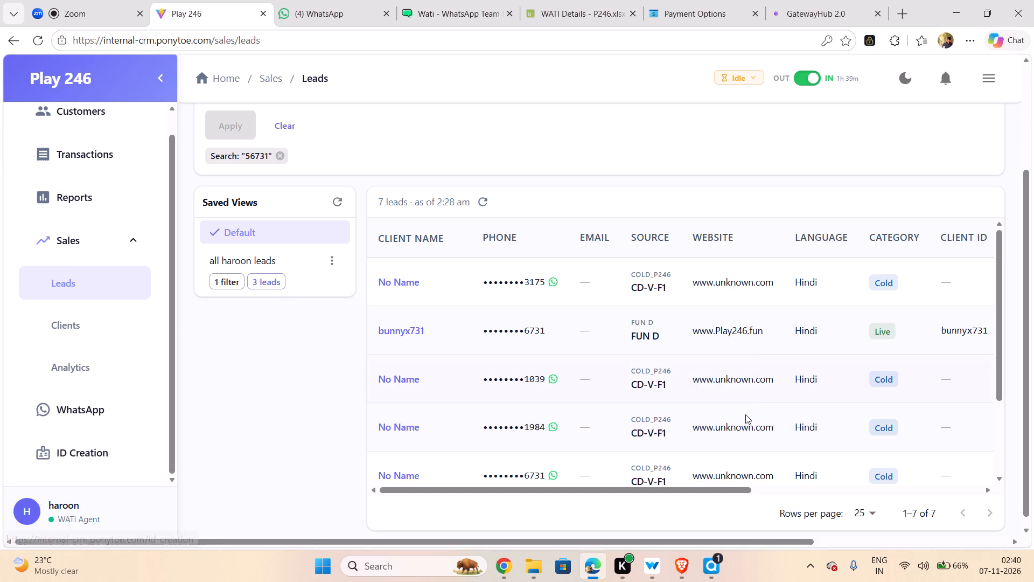
left_click_drag(676, 489, 847, 490)
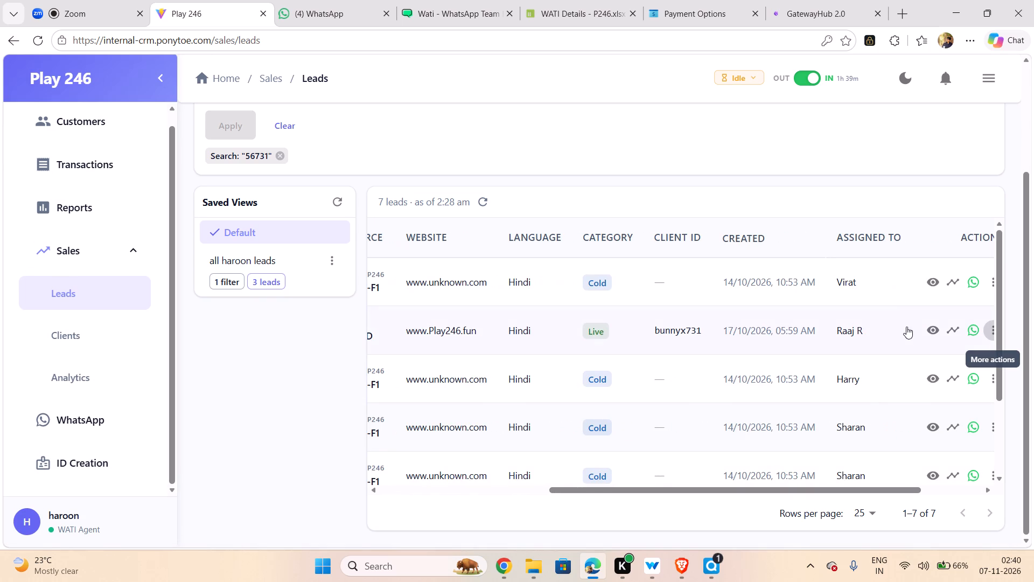
left_click(106, 467)
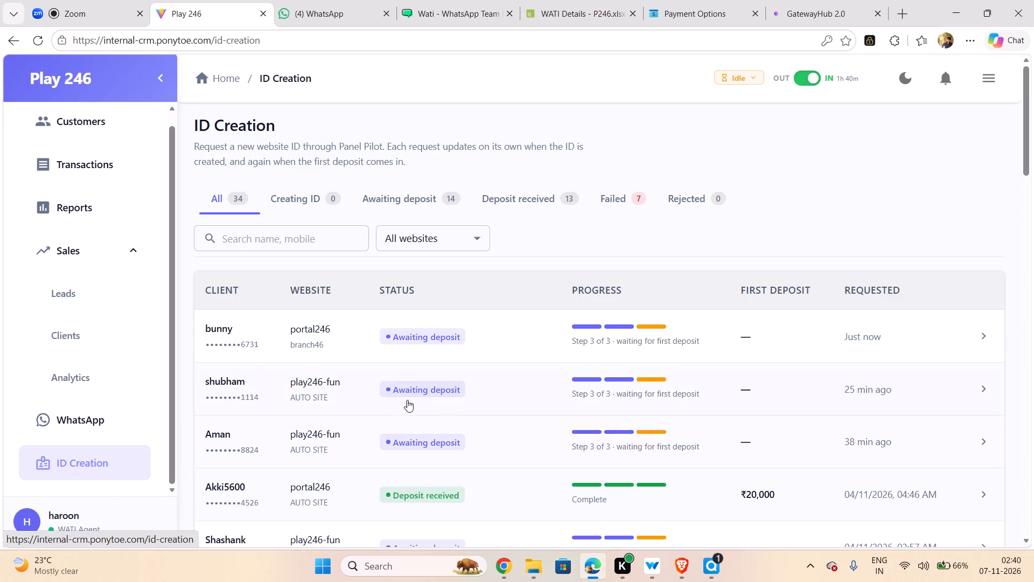
left_click(96, 278)
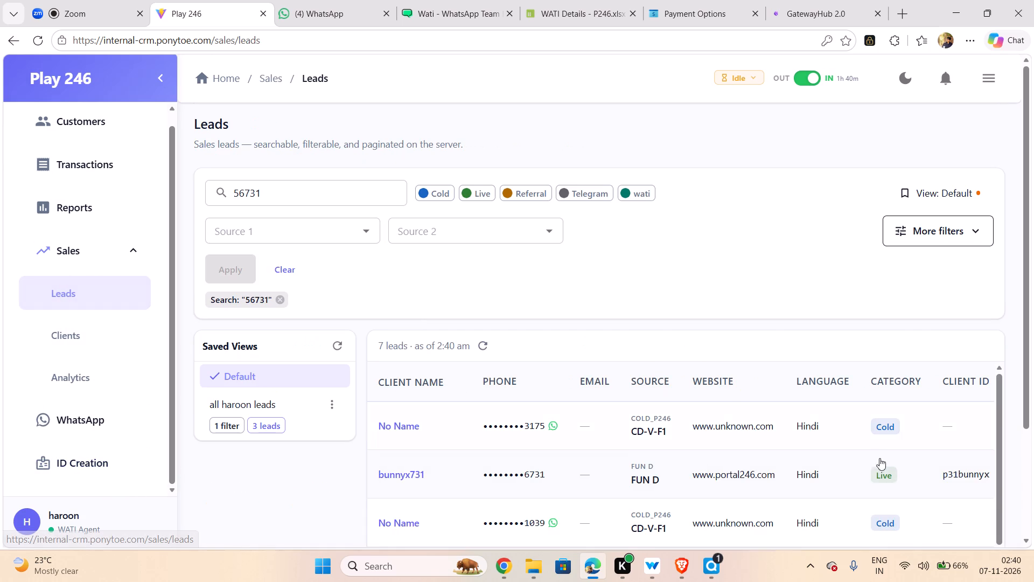
scroll(833, 447, "down", 2)
scroll(835, 439, "up", 2)
scroll(399, 311, "down", 2)
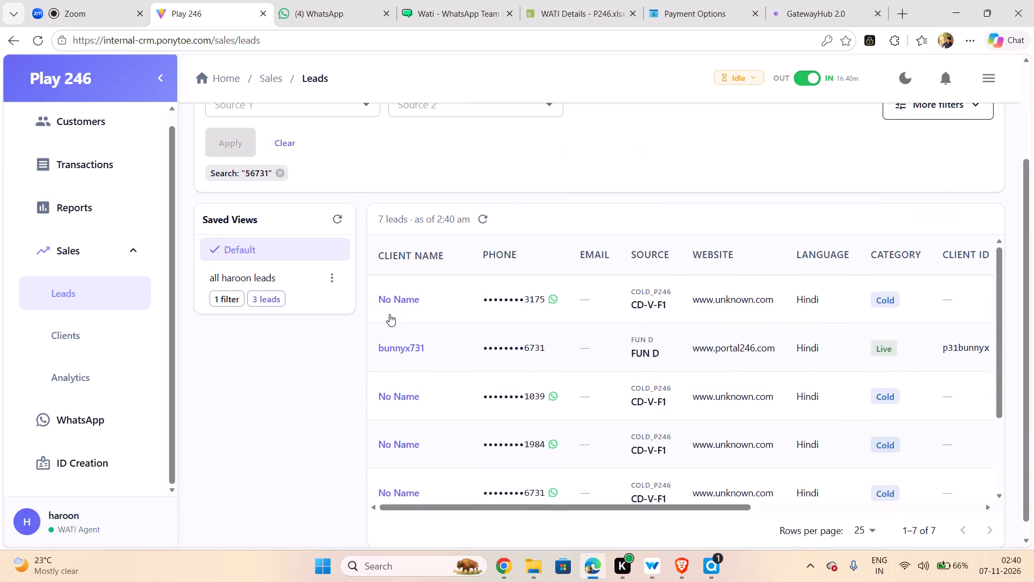
left_click_drag(583, 501, 773, 510)
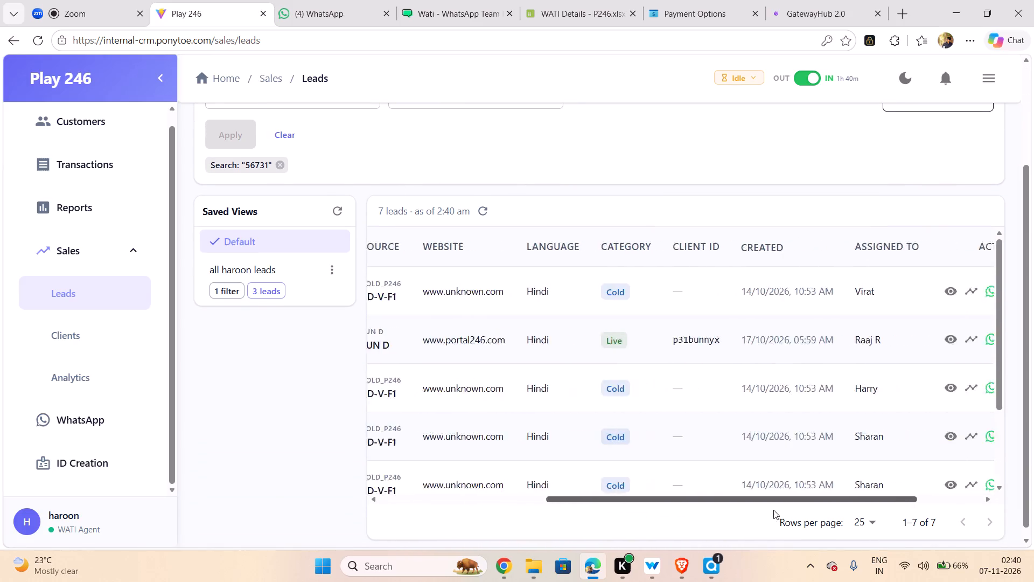
left_click_drag(773, 510, 799, 510)
left_click(853, 338)
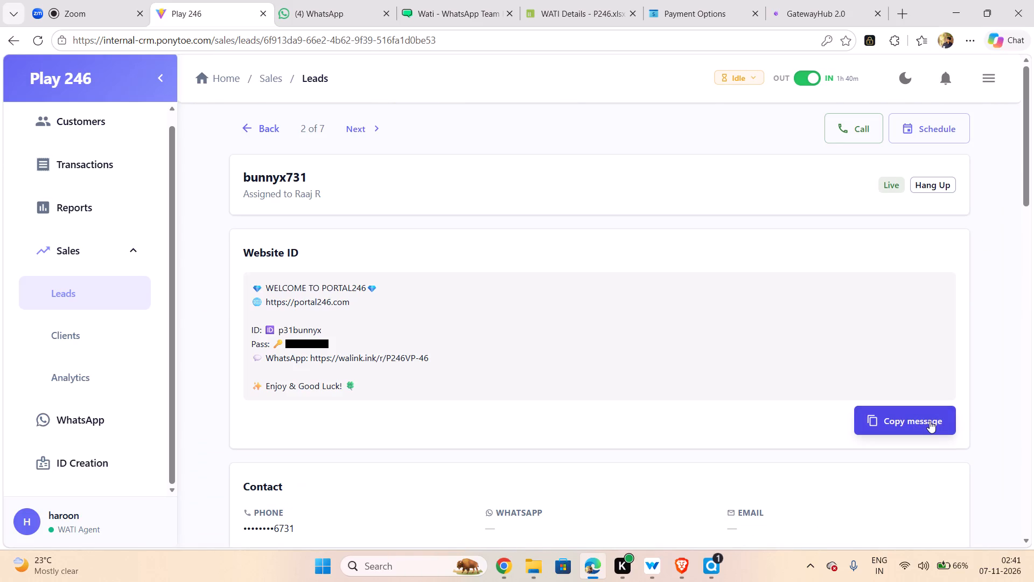
left_click(930, 421)
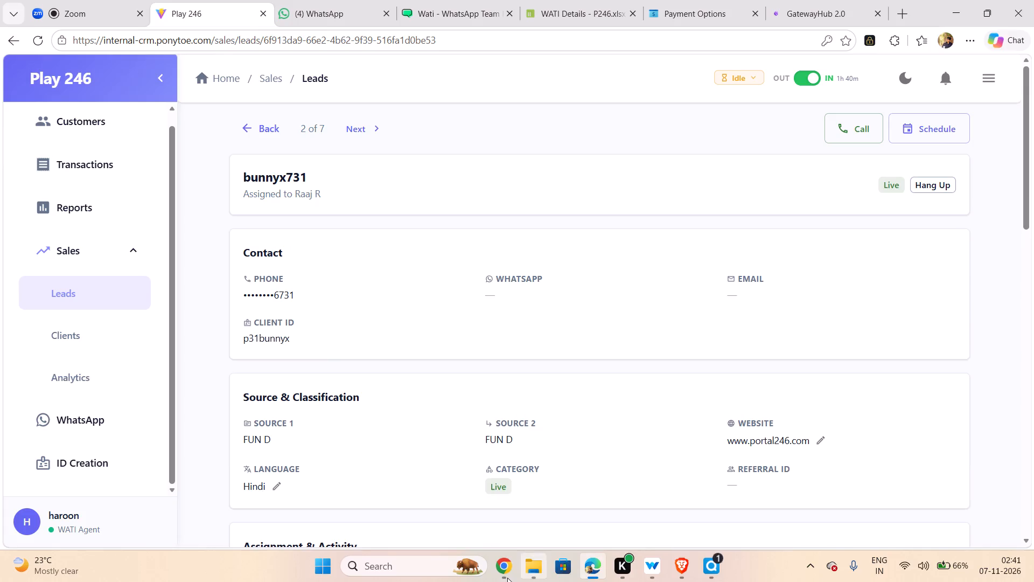
left_click(504, 575)
scroll(536, 389, "down", 4)
left_click(529, 447)
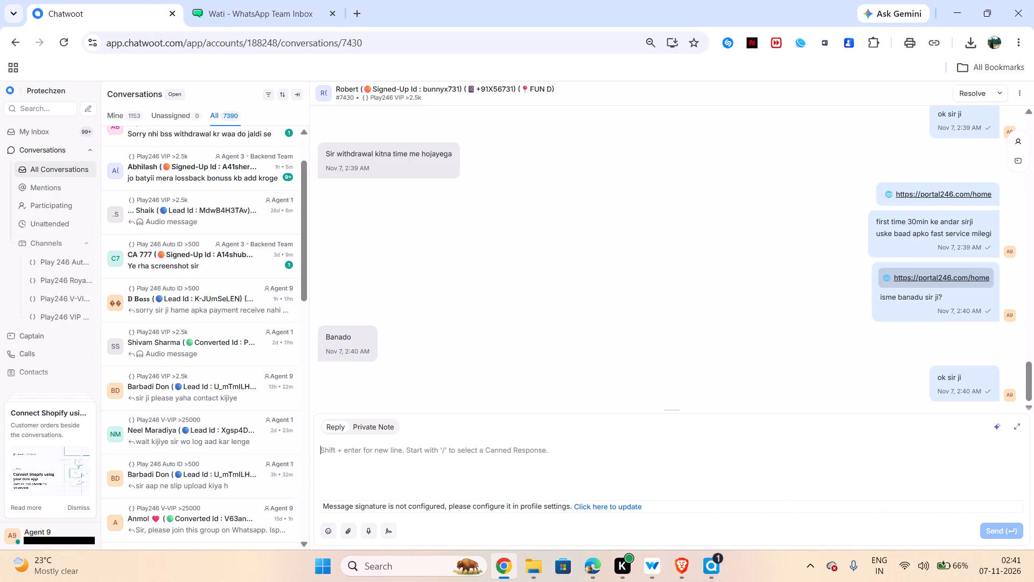
key("ctrl+v")
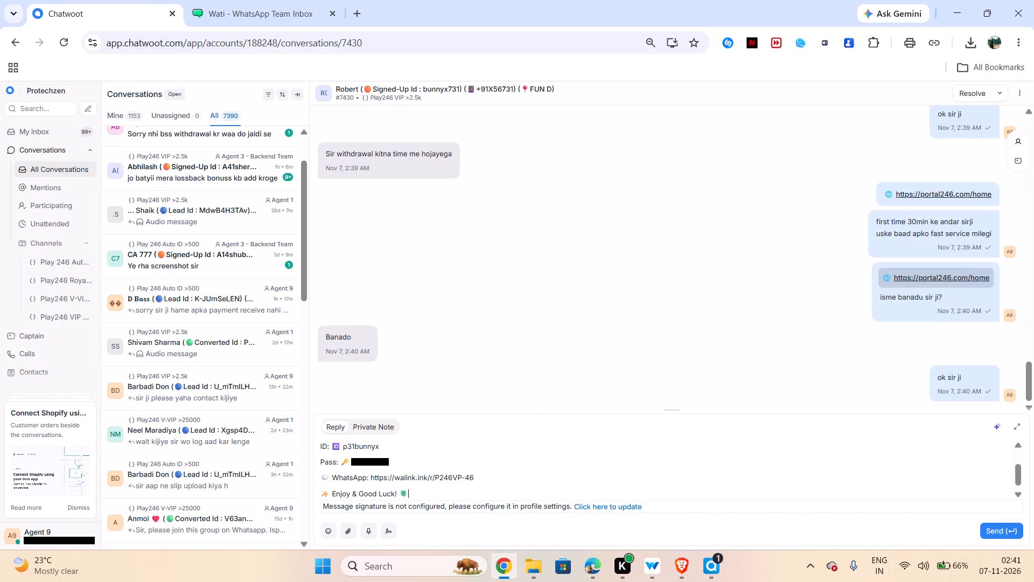
left_click(985, 531)
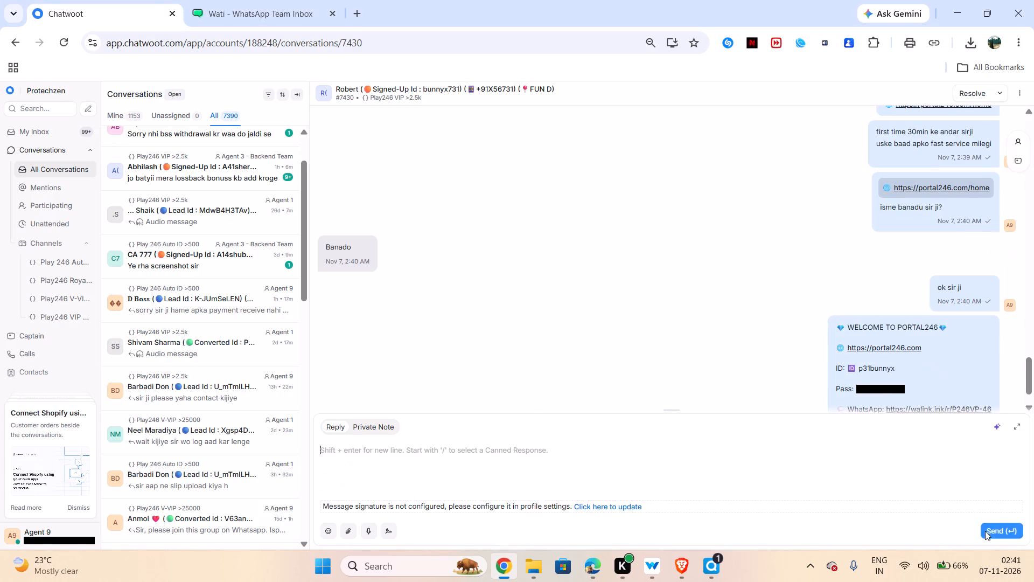
scroll(709, 369, "down", 5)
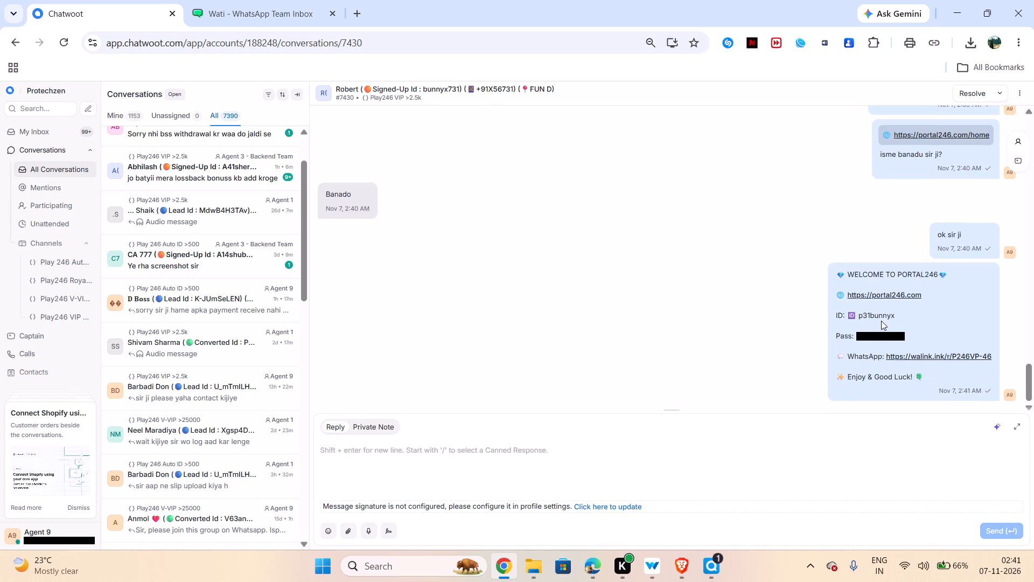
double_click(880, 317)
key("ctrl+c")
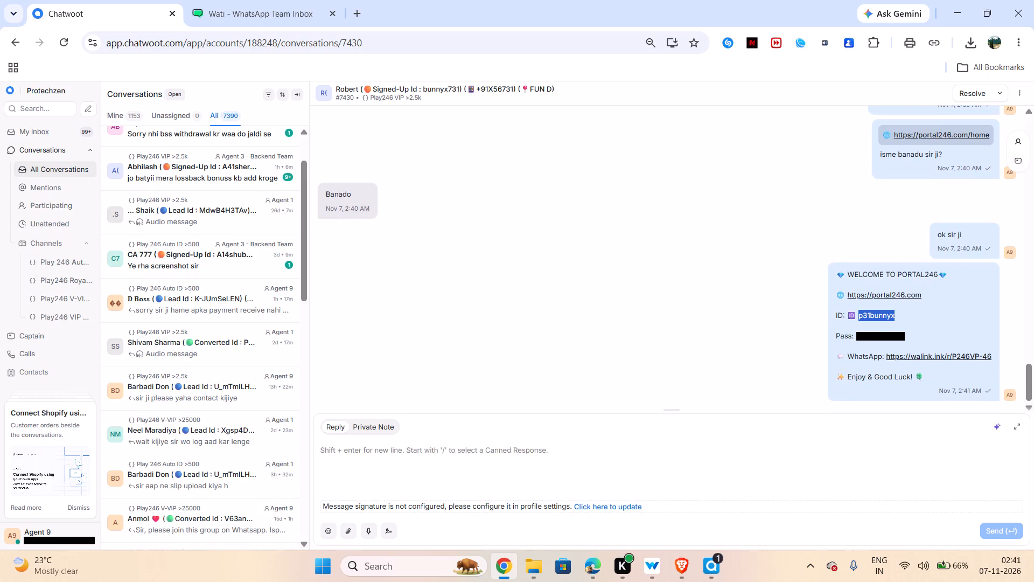
left_click(702, 565)
scroll(598, 421, "down", 4)
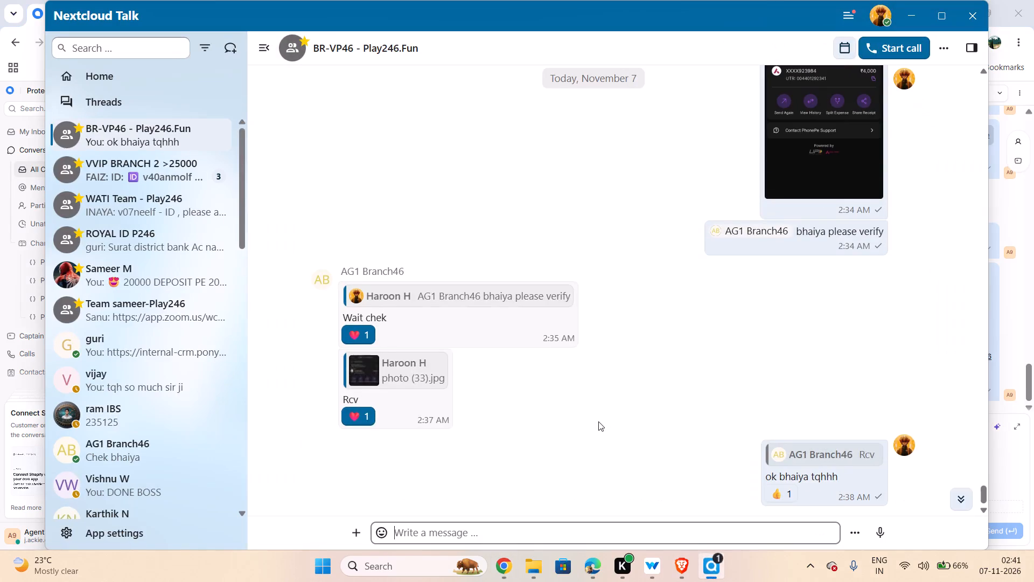
scroll(597, 418, "down", 3)
left_click(539, 528)
key("ctrl+v")
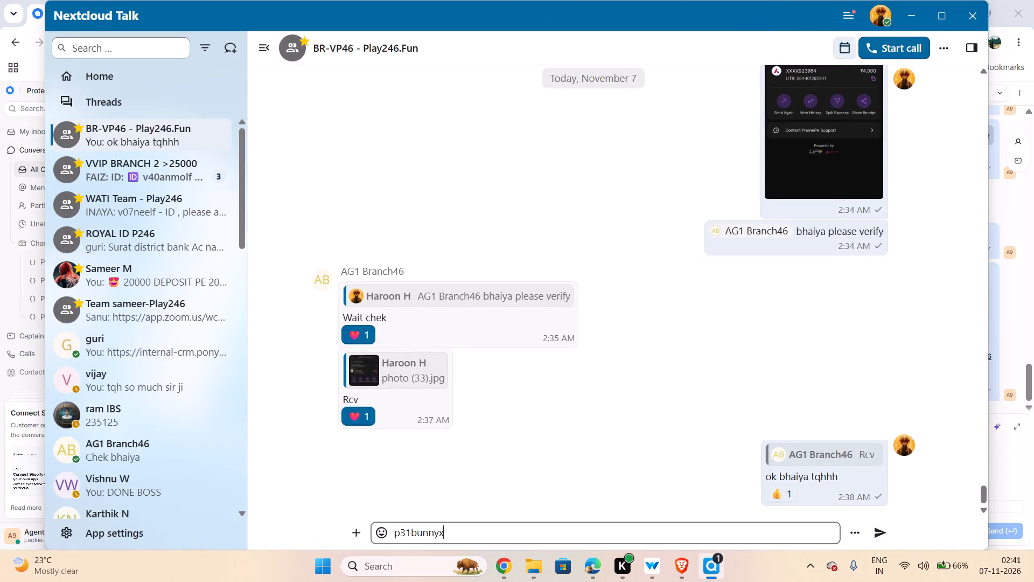
key("space")
scroll(759, 240, "up", 1)
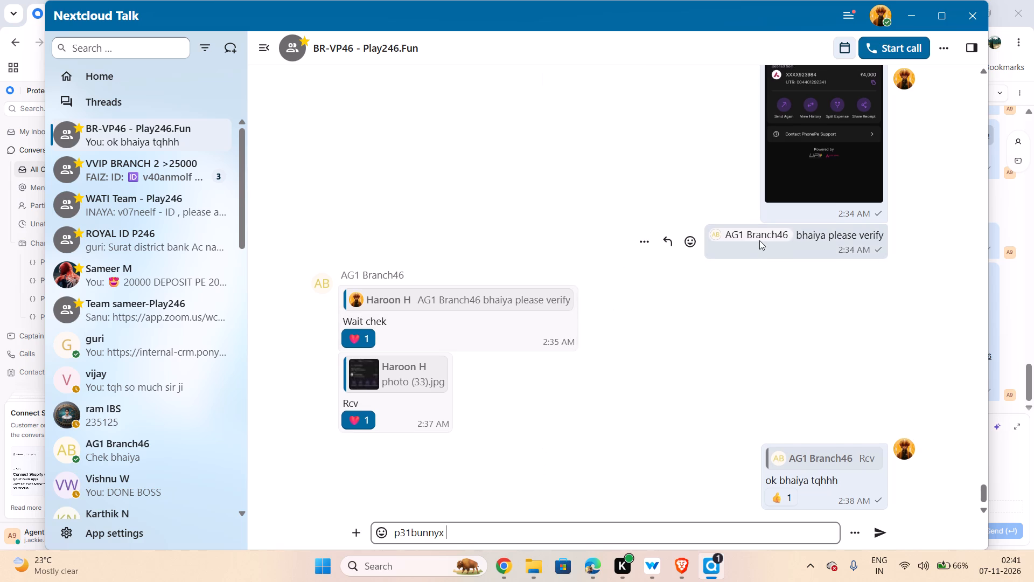
scroll(759, 240, "up", 1)
scroll(759, 240, "down", 6)
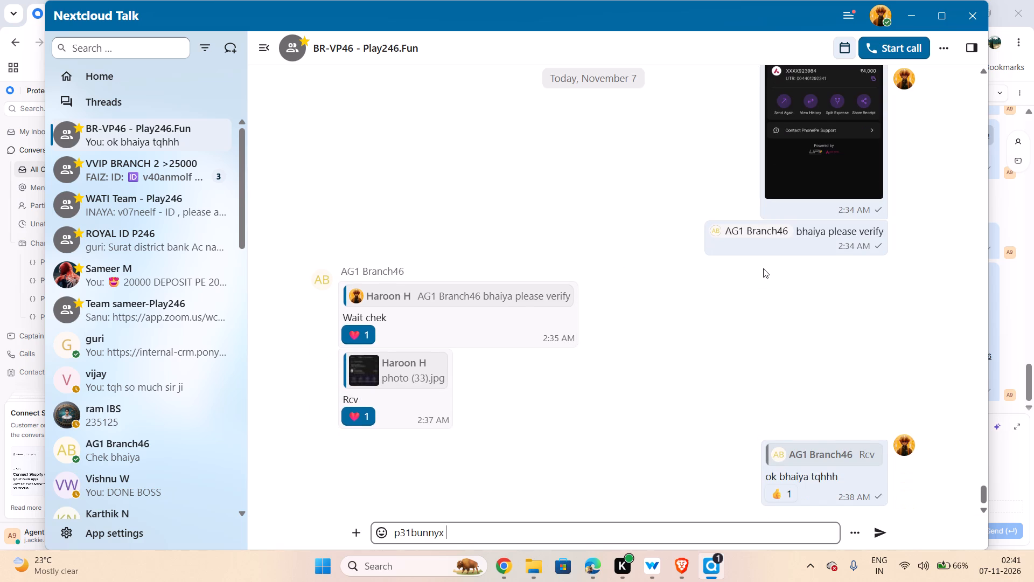
type("bhaiya a")
type("dd")
key("space")
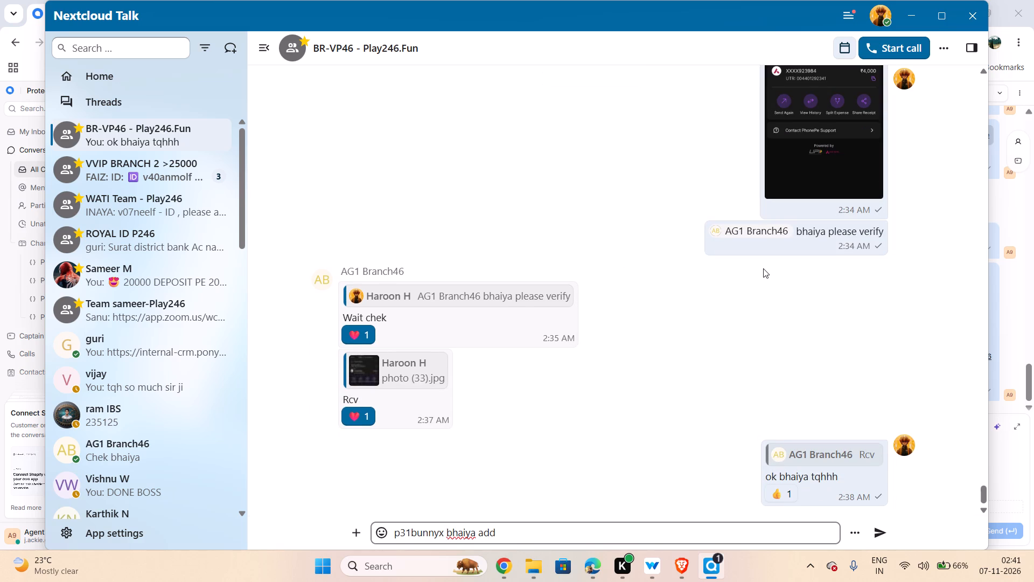
type("4000")
key("space")
key("shift+at")
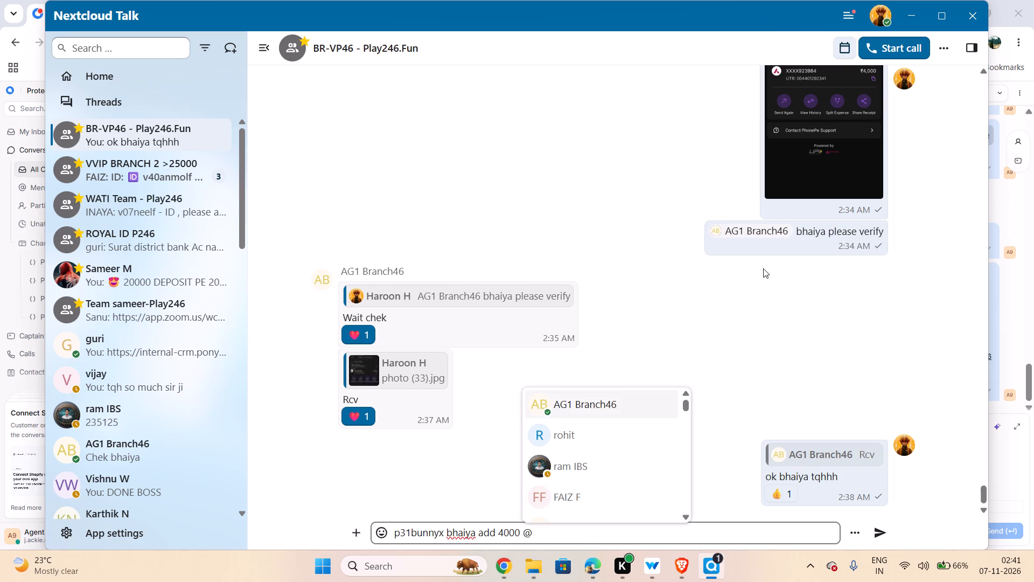
left_click(620, 410)
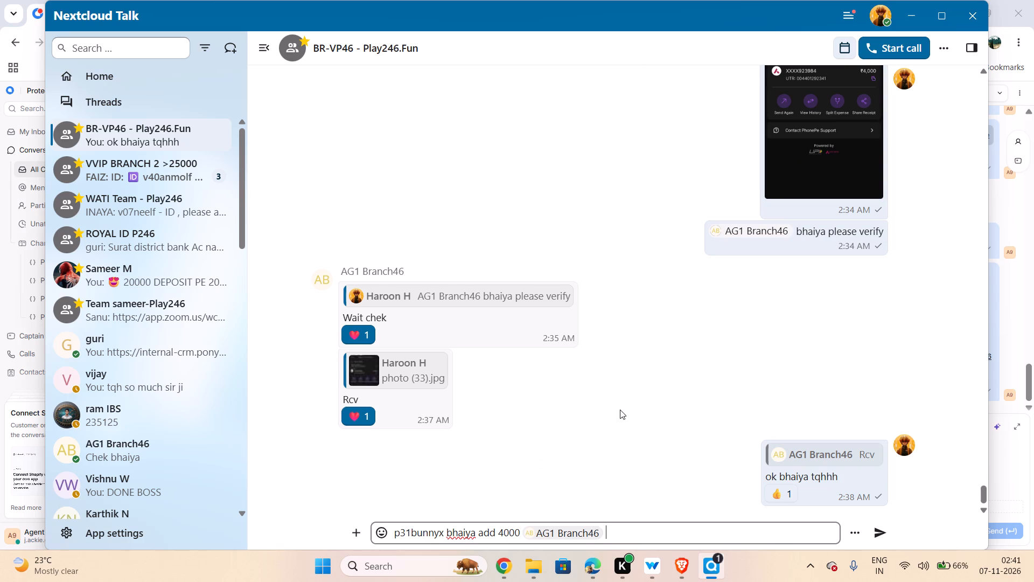
Look through the group's earlier payment verification and deposit request messages, including how previous add requests were worded.
scroll(627, 280, "up", 3)
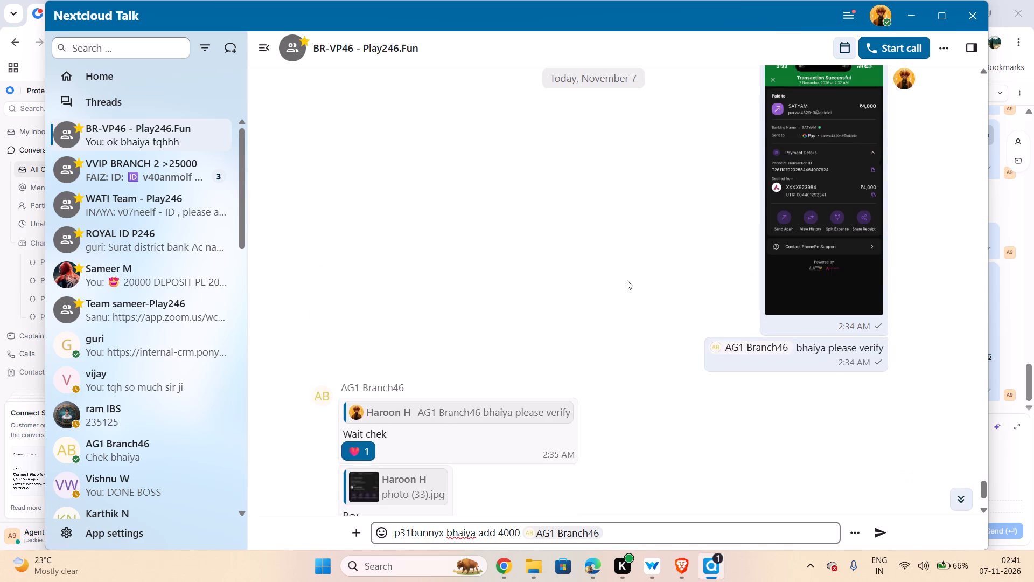
scroll(627, 280, "up", 5)
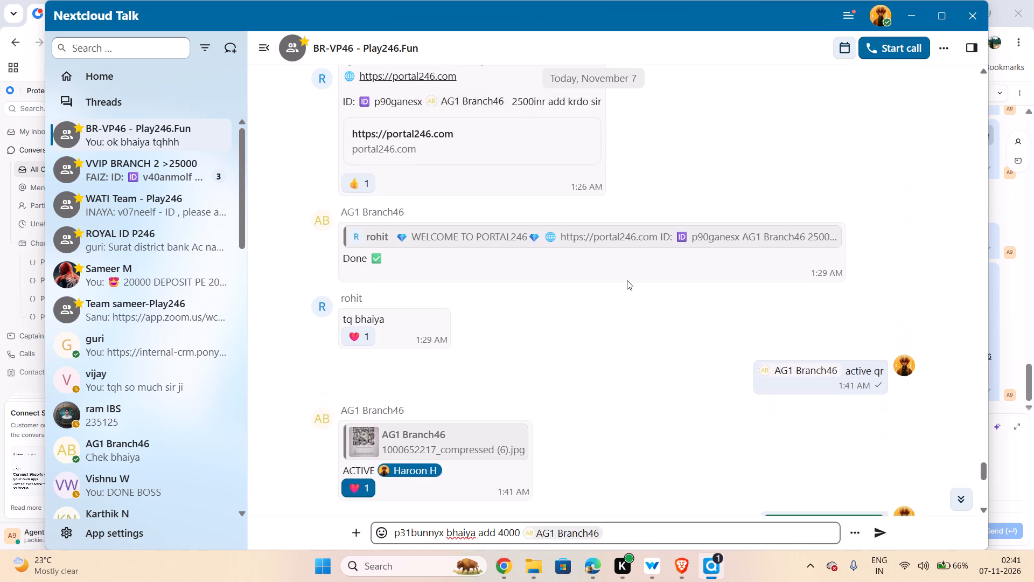
scroll(627, 280, "up", 5)
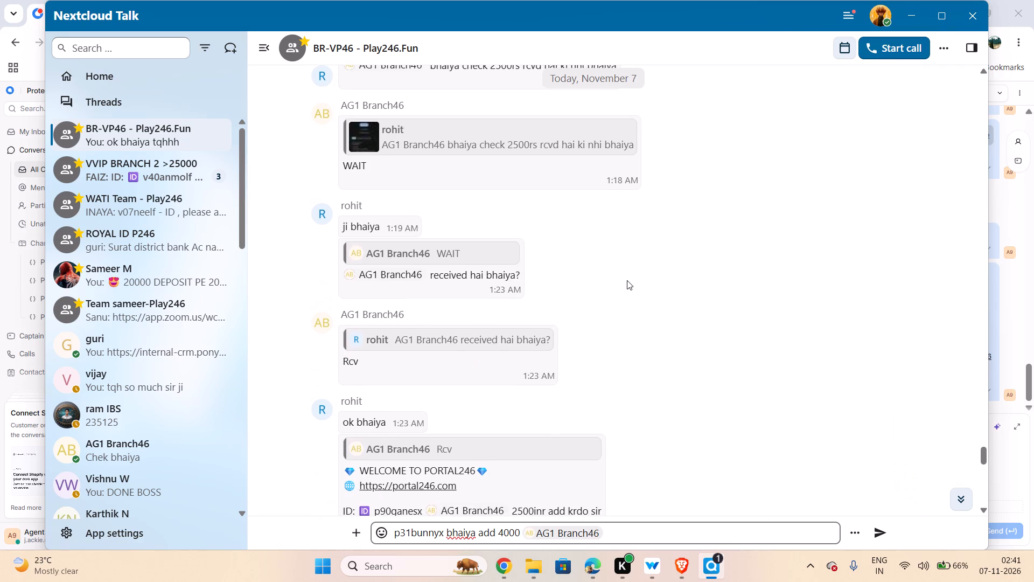
scroll(627, 280, "up", 3)
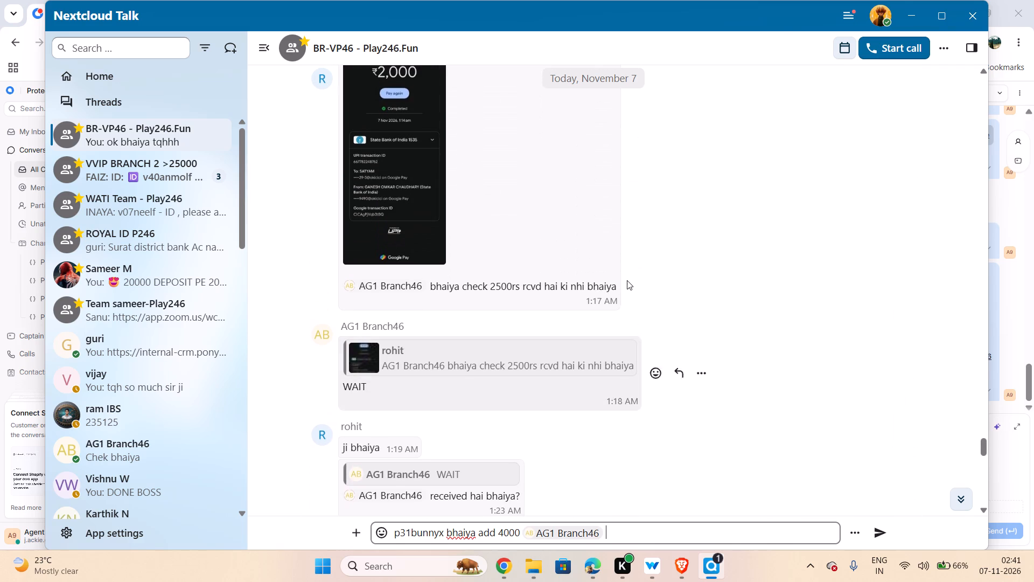
scroll(627, 280, "up", 3)
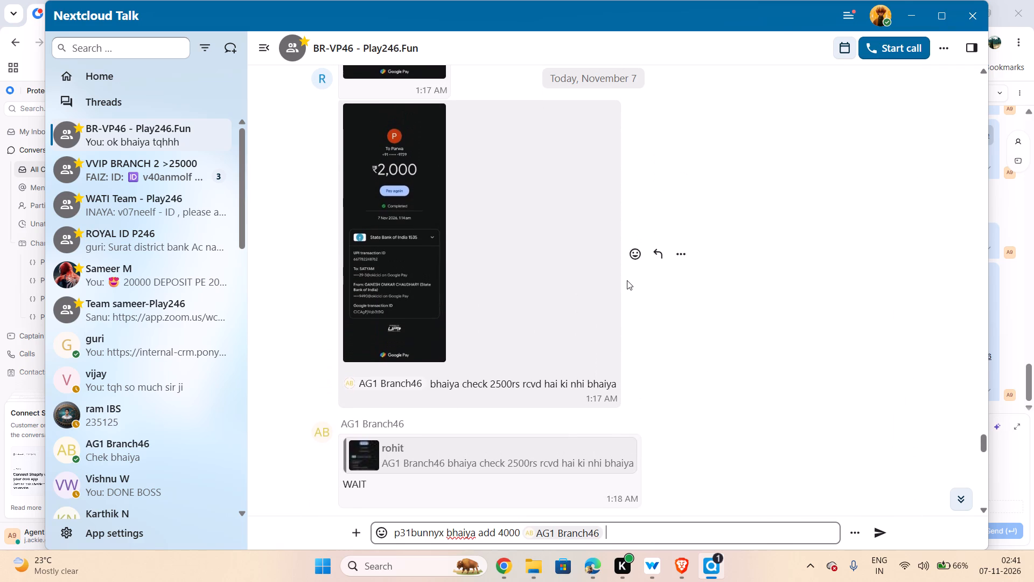
scroll(627, 280, "up", 1)
scroll(627, 280, "down", 3)
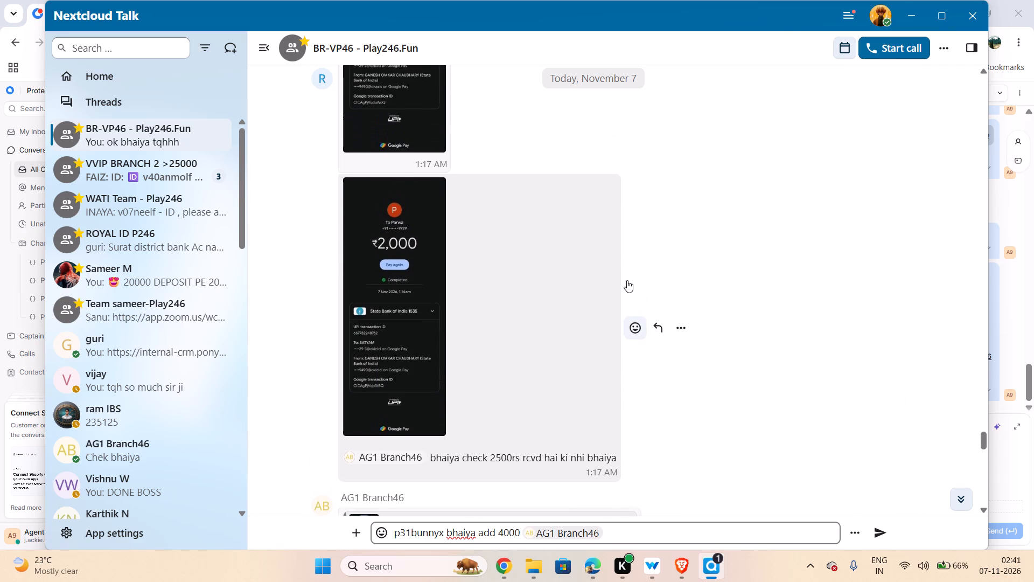
scroll(627, 280, "down", 2)
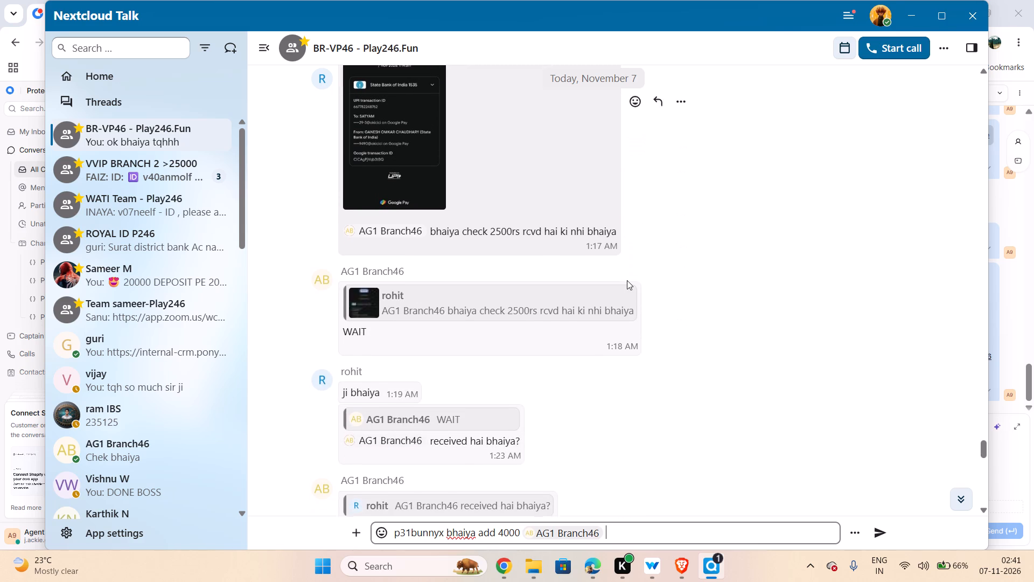
scroll(627, 280, "down", 2)
key("Return")
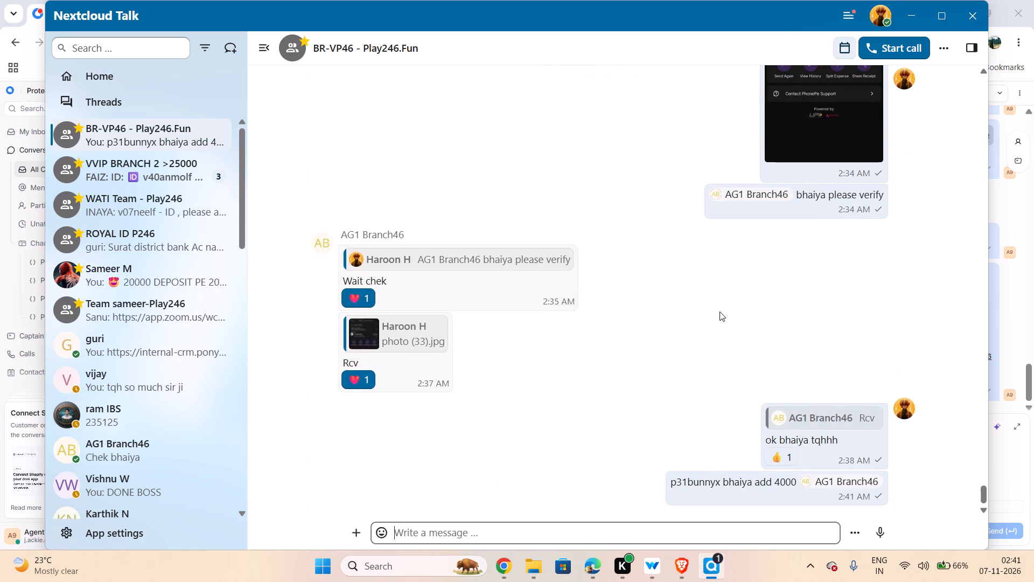
scroll(635, 399, "down", 3)
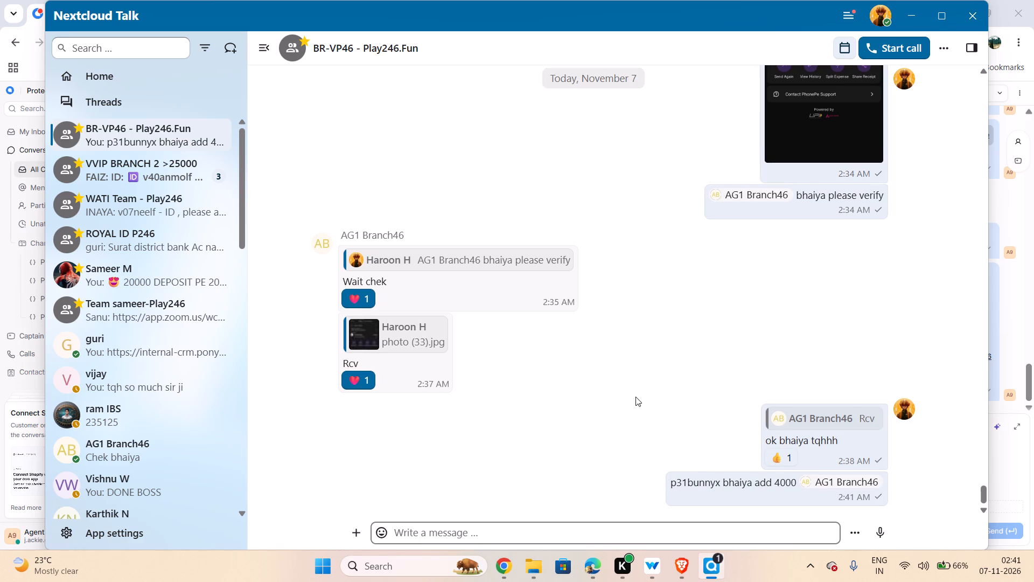
scroll(635, 397, "down", 2)
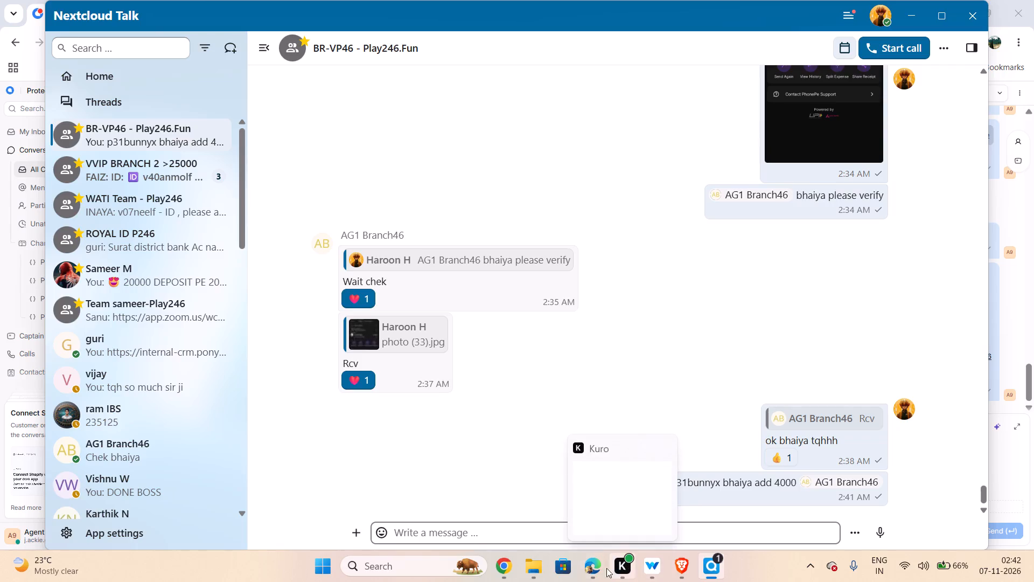
left_click(506, 562)
scroll(537, 366, "down", 4)
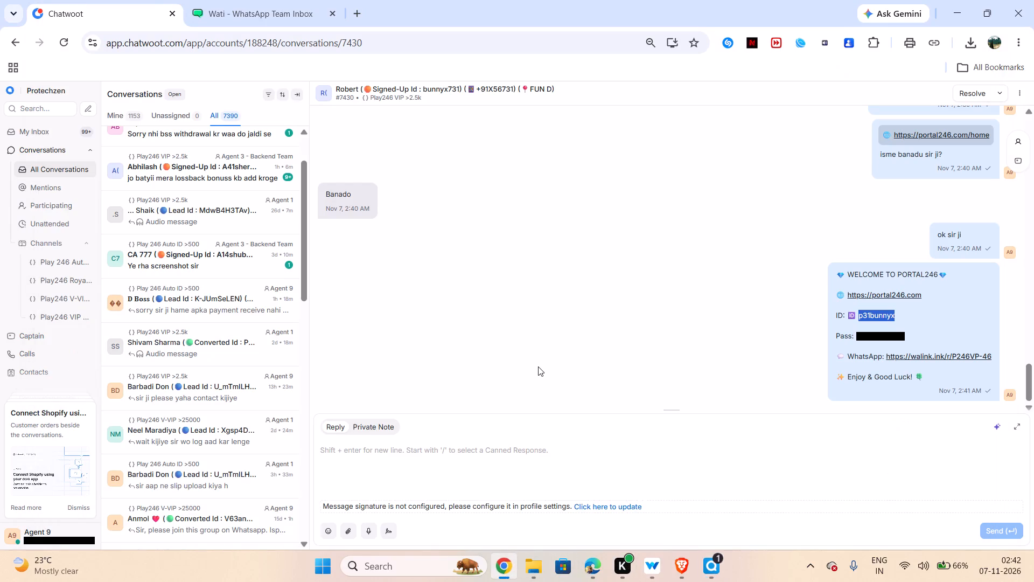
scroll(538, 366, "down", 2)
left_click(695, 372)
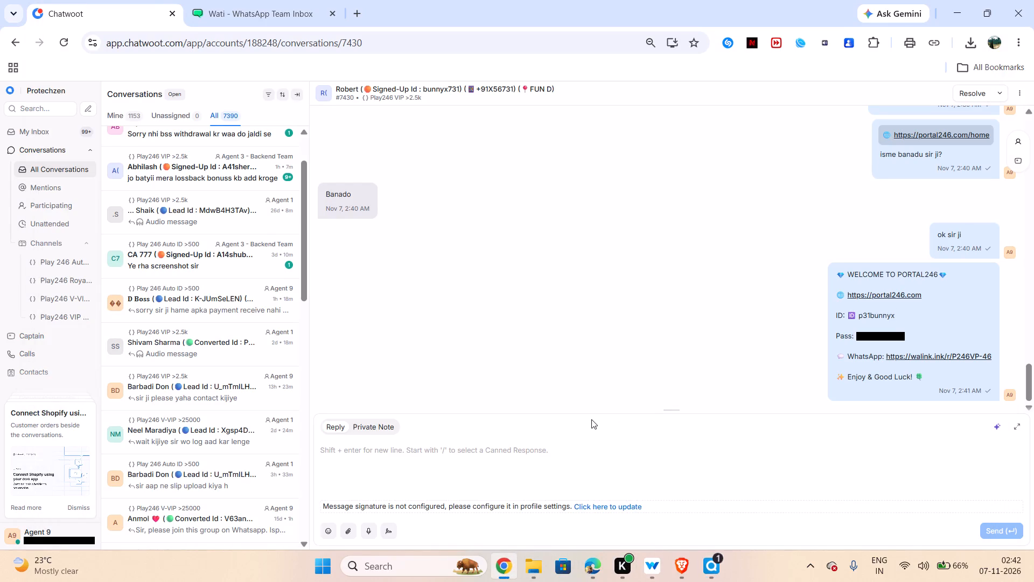
scroll(221, 295, "up", 1)
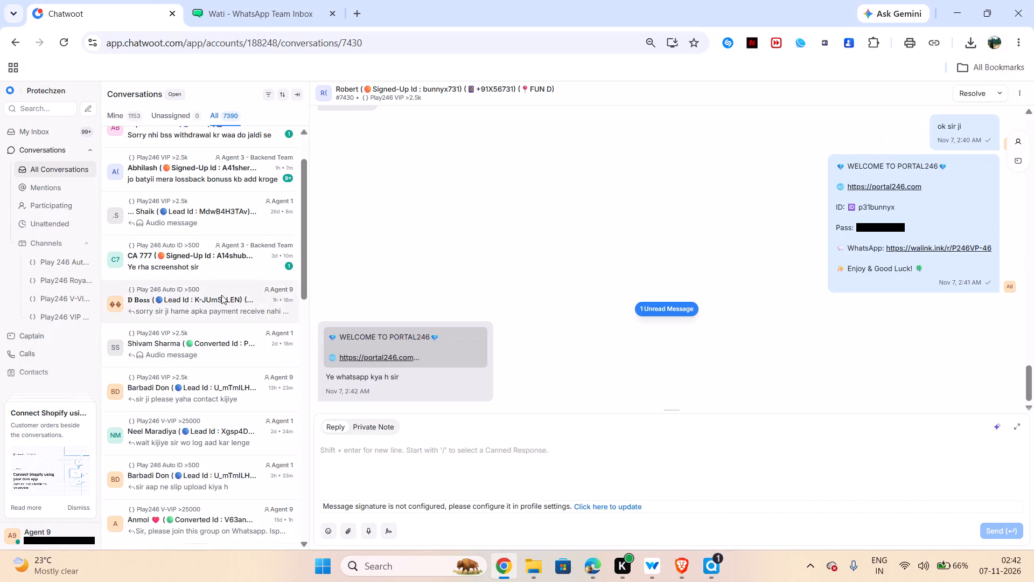
scroll(221, 295, "up", 1)
scroll(431, 327, "down", 3)
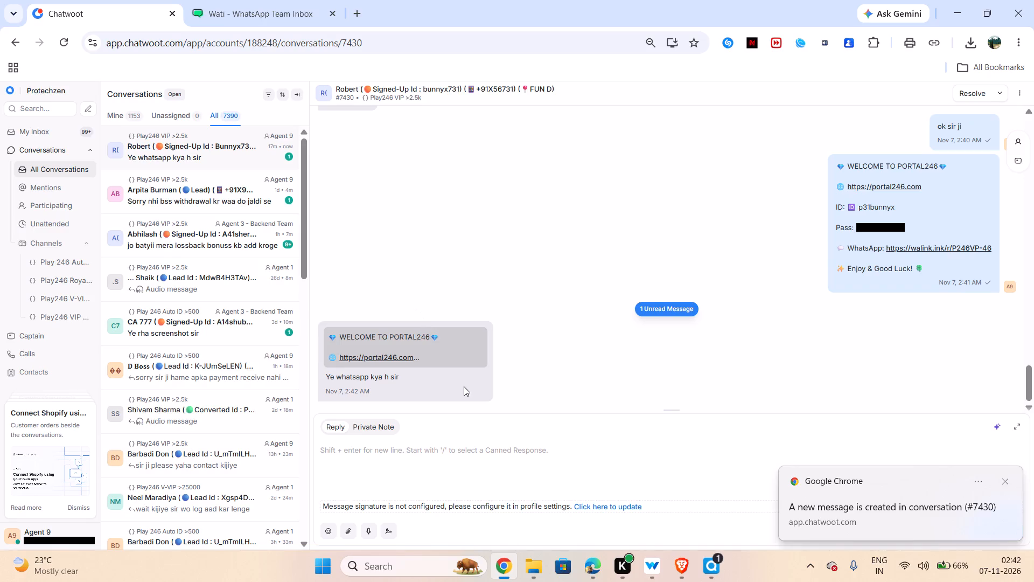
left_click(489, 453)
type("sir ji future e")
key("BackSpace")
type("me dp")
key("BackSpace")
type("eposit and")
key("space")
type("with")
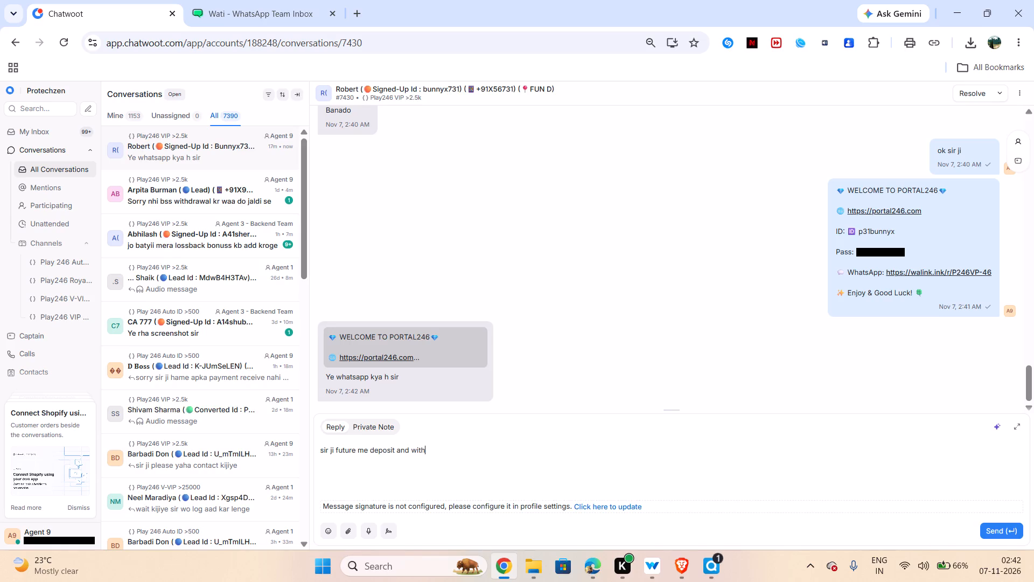
type("drawak")
key("space")
key("BackSpace")
key("BackSpace")
type("l l")
key("BackSpace")
type("ke liye a")
key("space")
key("BackSpace")
type("p")
key("space")
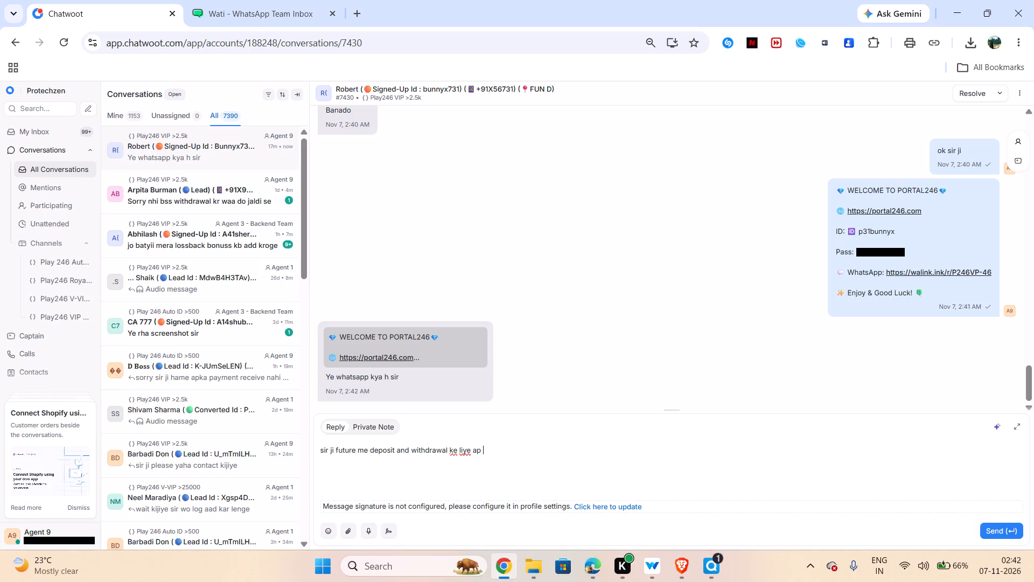
type("di k")
key("BackSpace")
type("gayi")
key("space")
type("link par c")
type("ontact kar sakte hai")
key("Return")
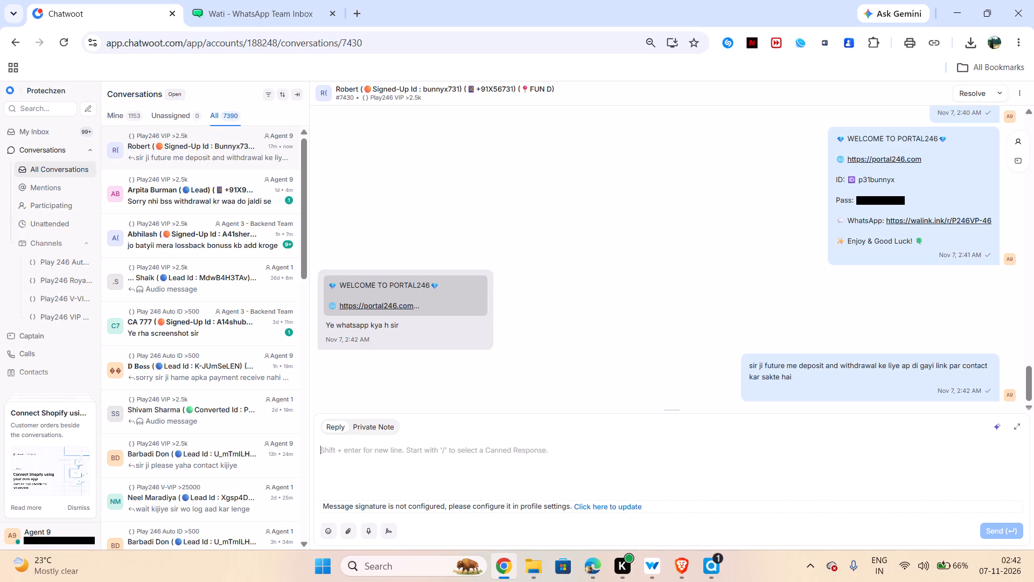
left_click(245, 199)
scroll(549, 312, "down", 1)
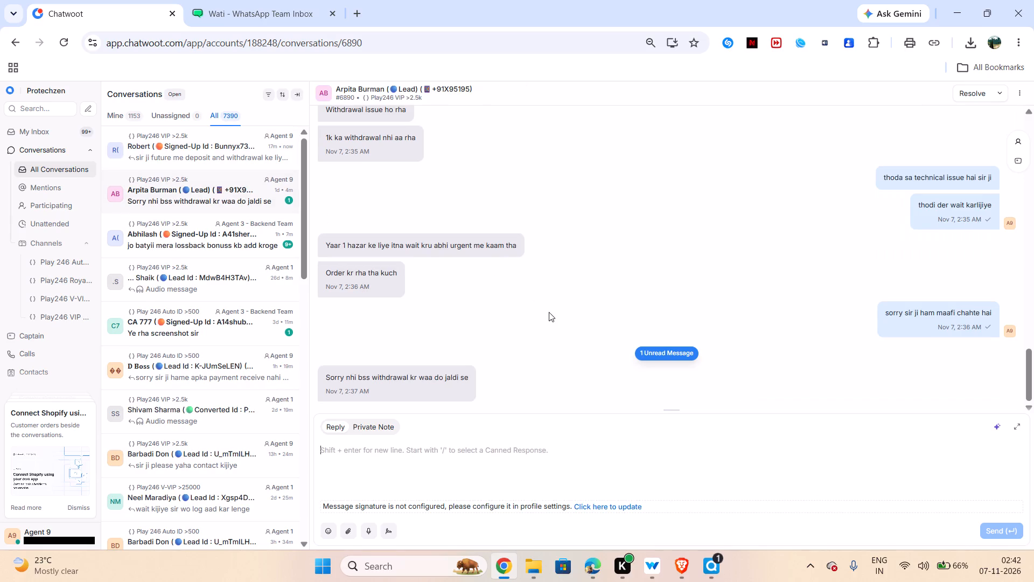
scroll(549, 312, "down", 1)
left_click(520, 465)
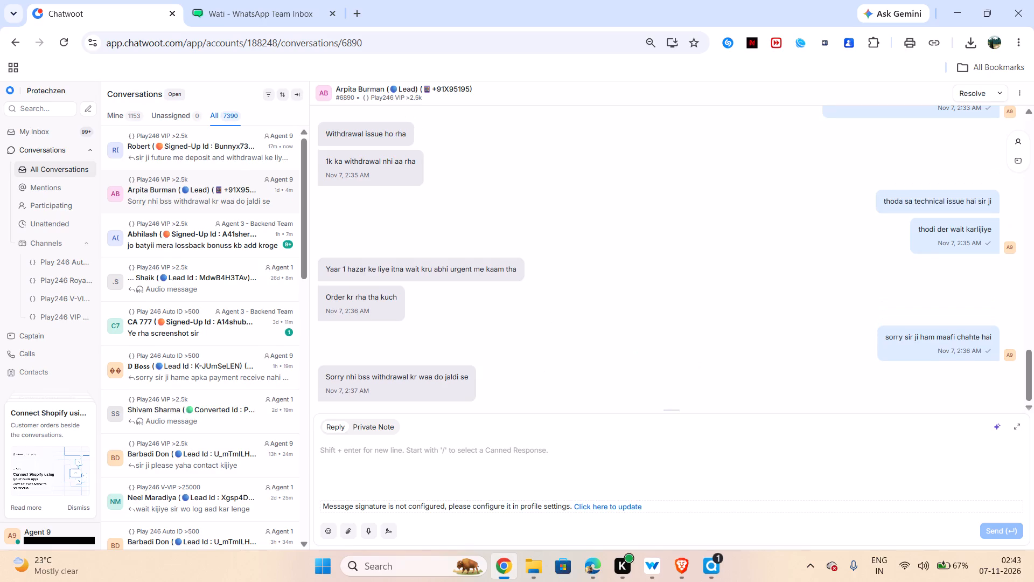
scroll(589, 224, "up", 9)
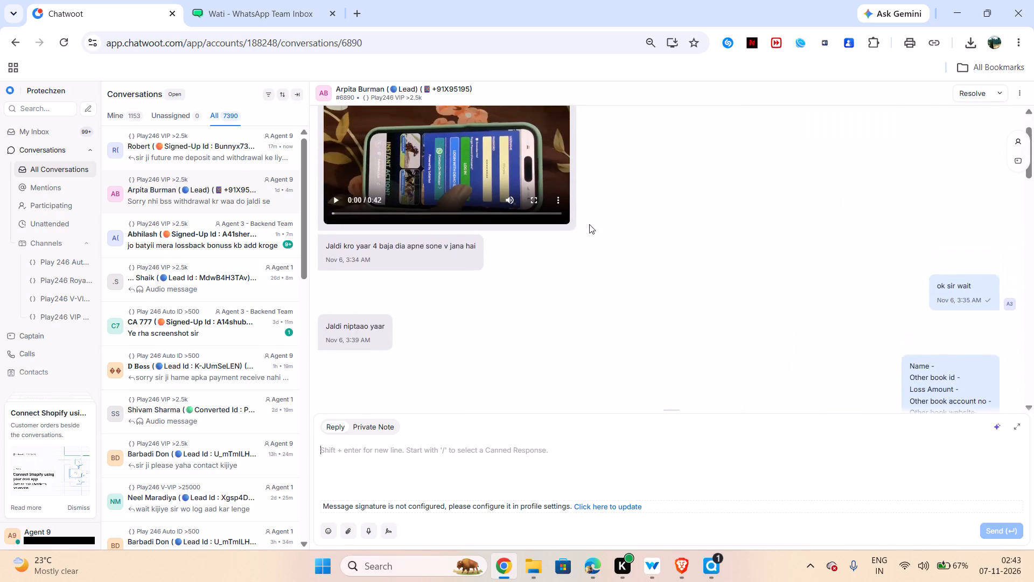
scroll(589, 224, "up", 1)
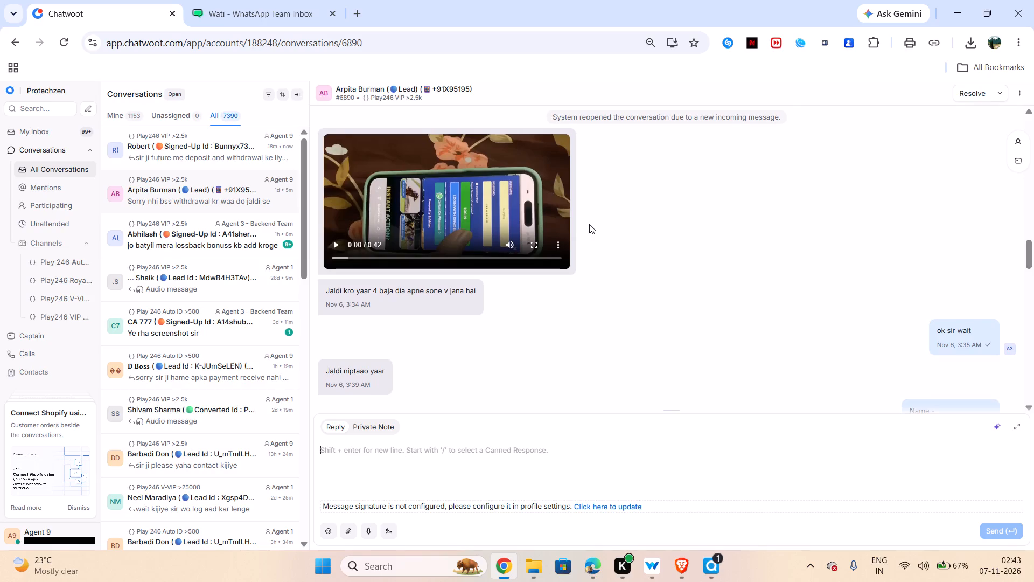
scroll(589, 224, "down", 2)
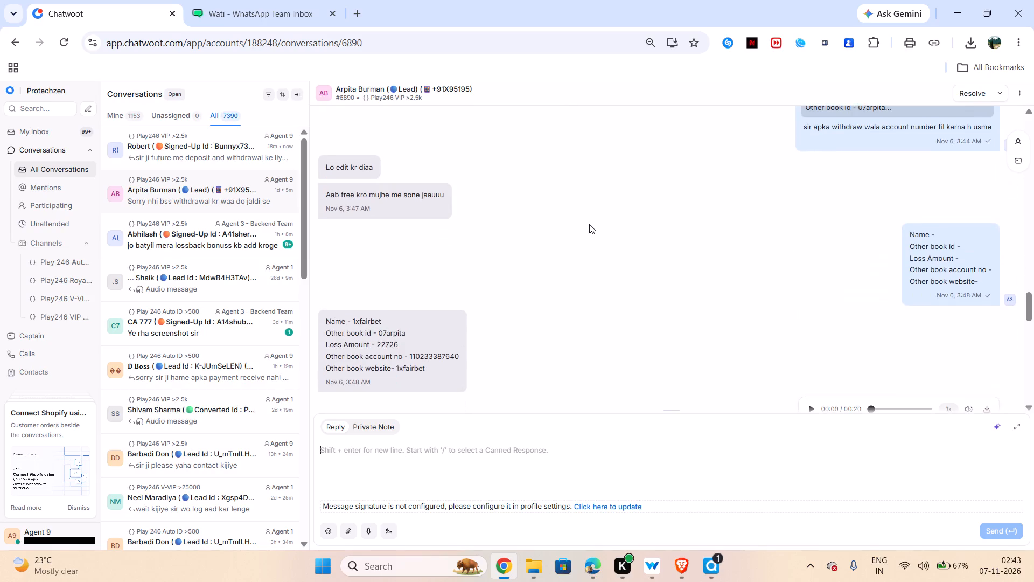
scroll(589, 224, "down", 5)
scroll(589, 224, "up", 3)
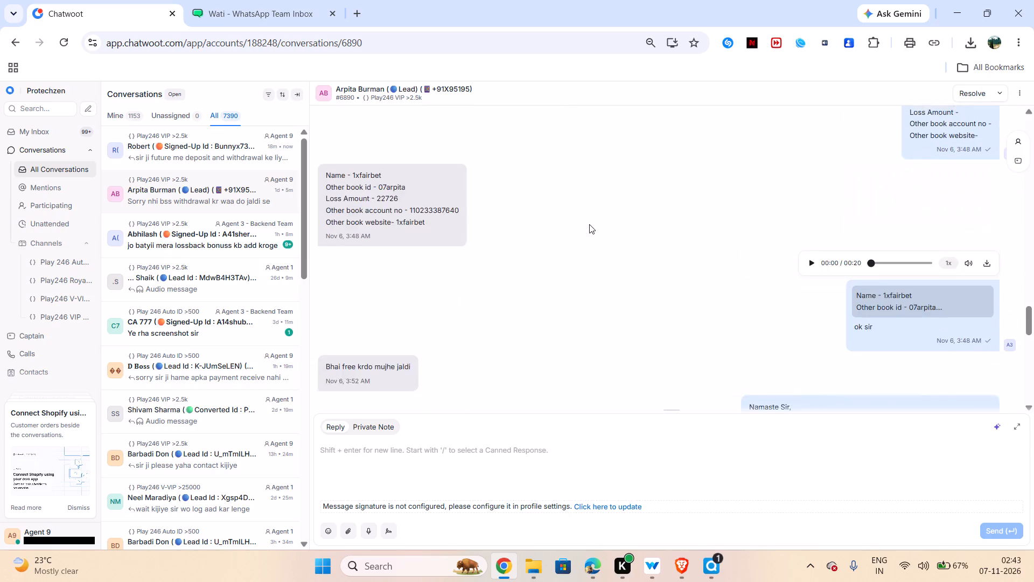
scroll(589, 224, "up", 8)
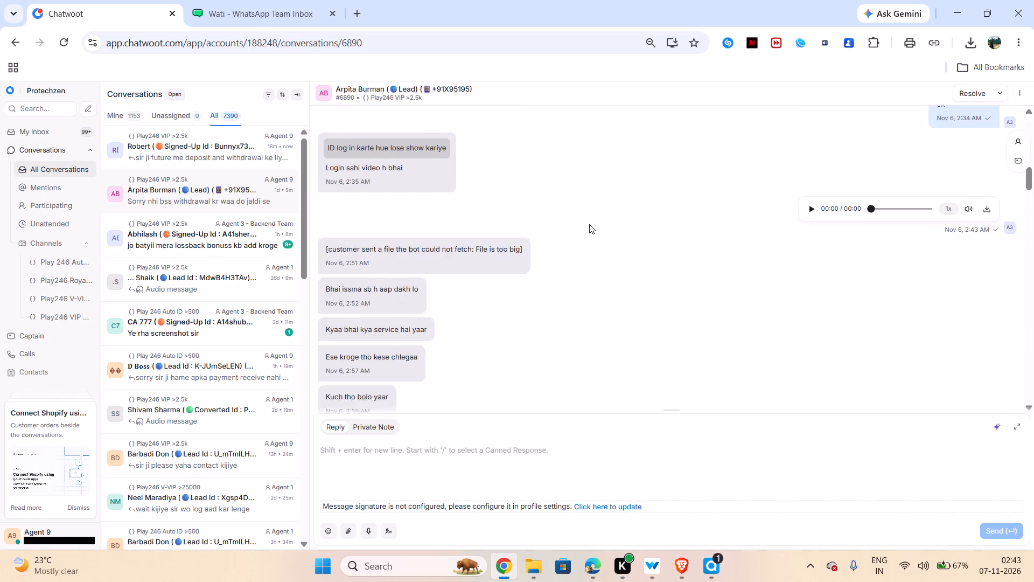
scroll(589, 224, "up", 3)
scroll(589, 224, "down", 1)
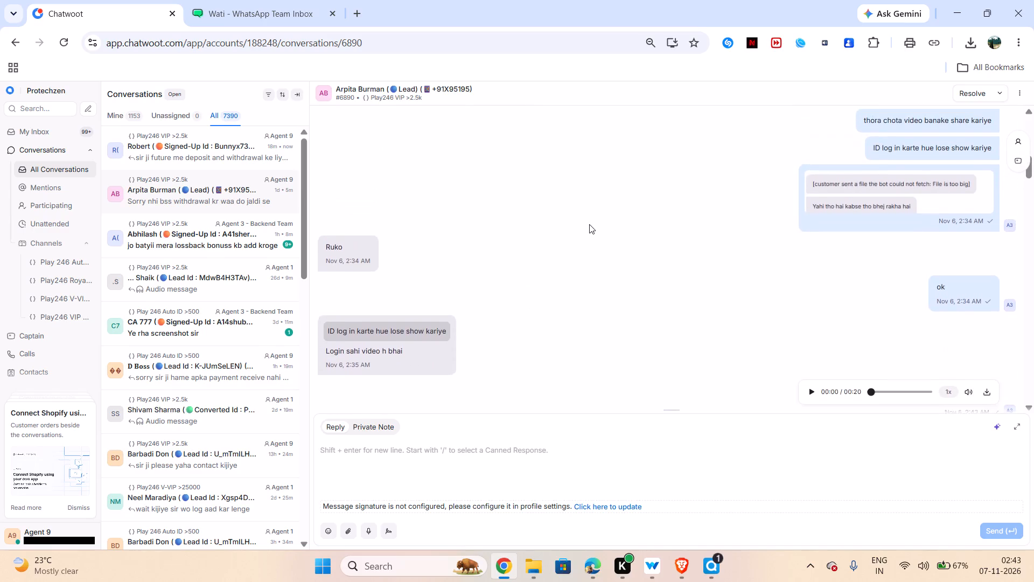
scroll(589, 224, "down", 10)
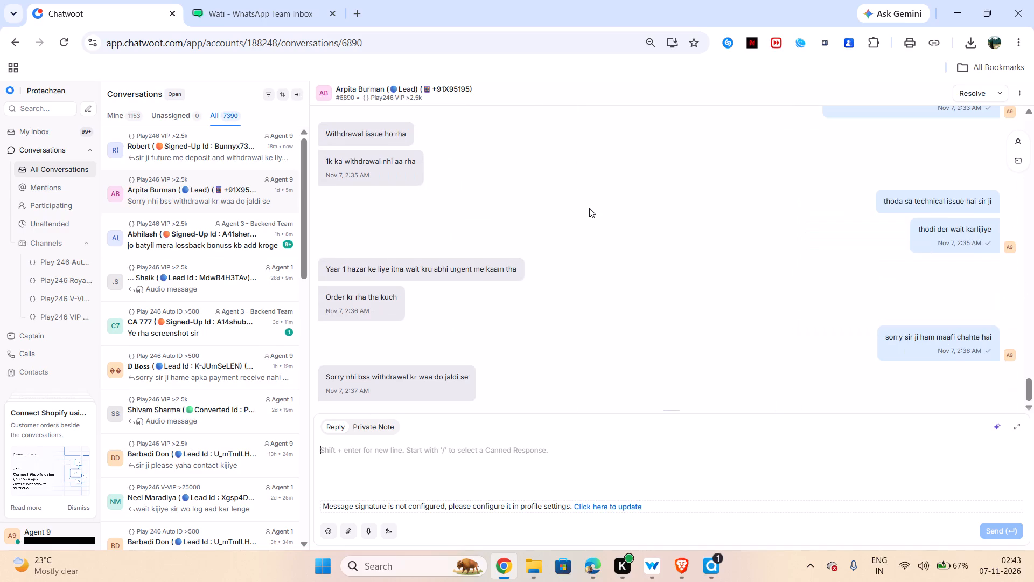
left_click(382, 468)
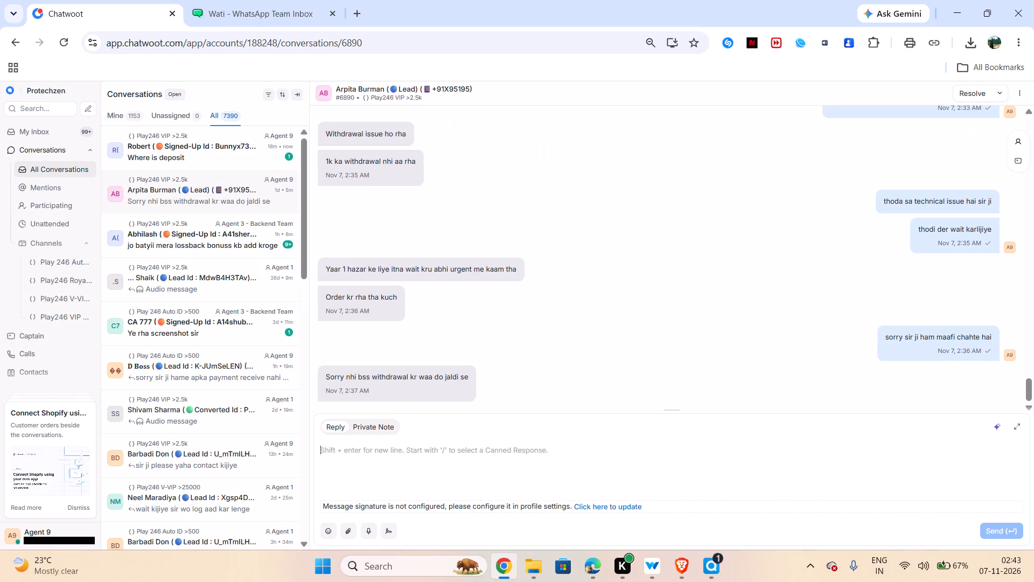
type("sr ji")
key("BackSpace")
key("BackSpace")
key("BackSpace")
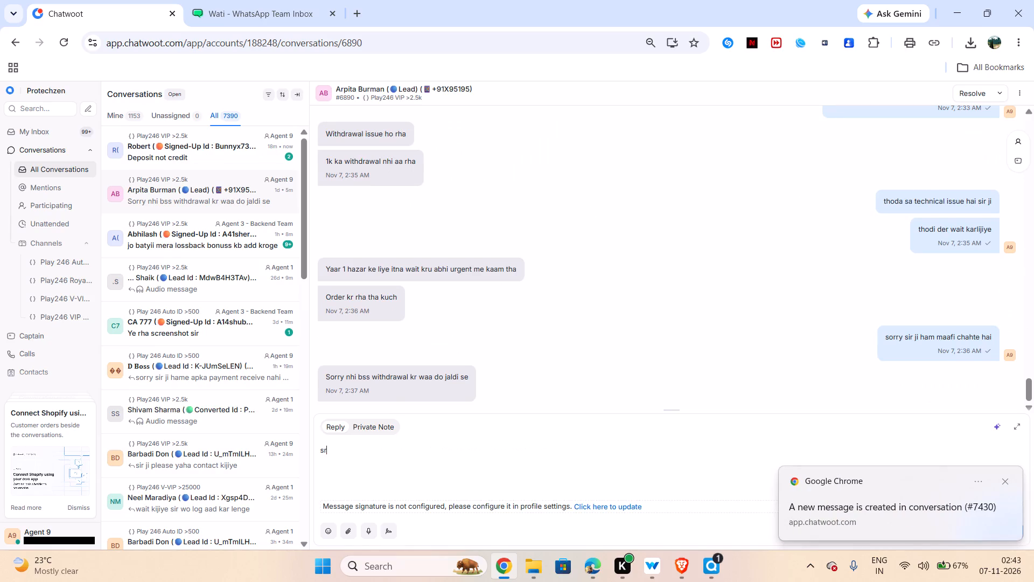
key("BackSpace")
type("ir ji apka vip id hai")
key("BackSpace")
key("BackSpace")
key("BackSpace")
key("BackSpace")
key("BackSpace")
key("BackSpace")
key("BackSpace")
key("BackSpace")
key("BackSpace")
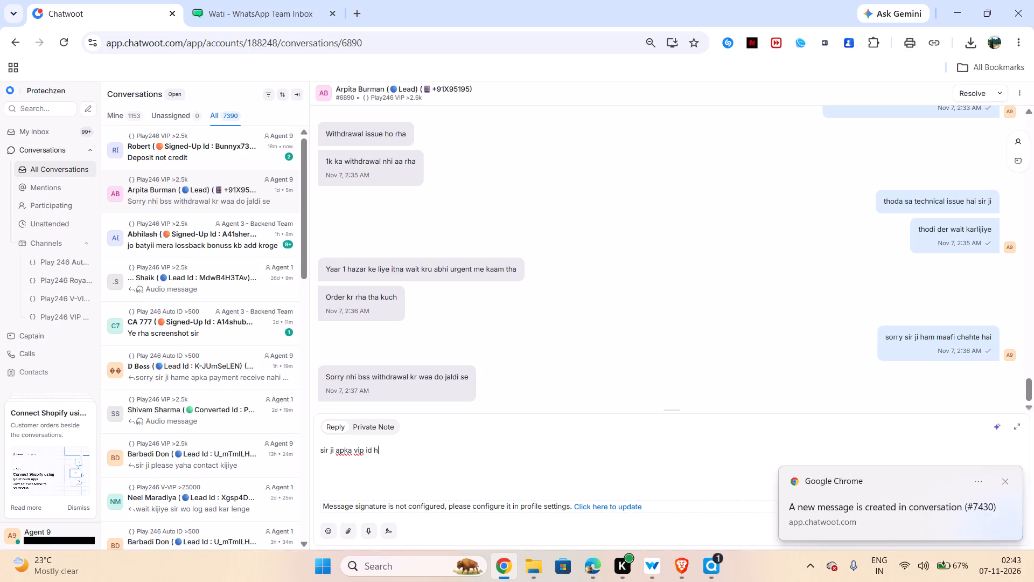
key("BackSpace")
type("auto id hai")
key("shift+question")
key("Return")
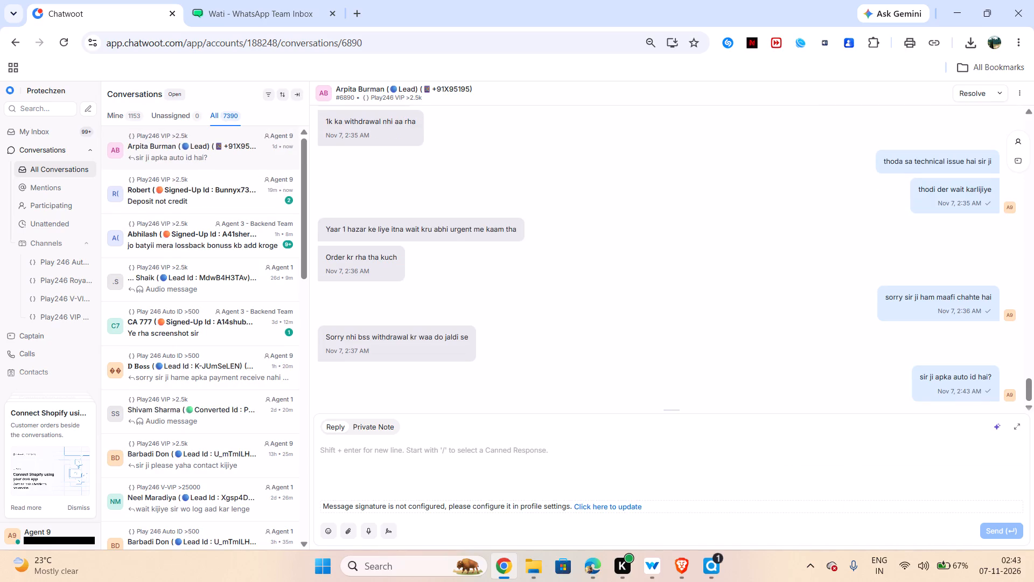
left_click(198, 210)
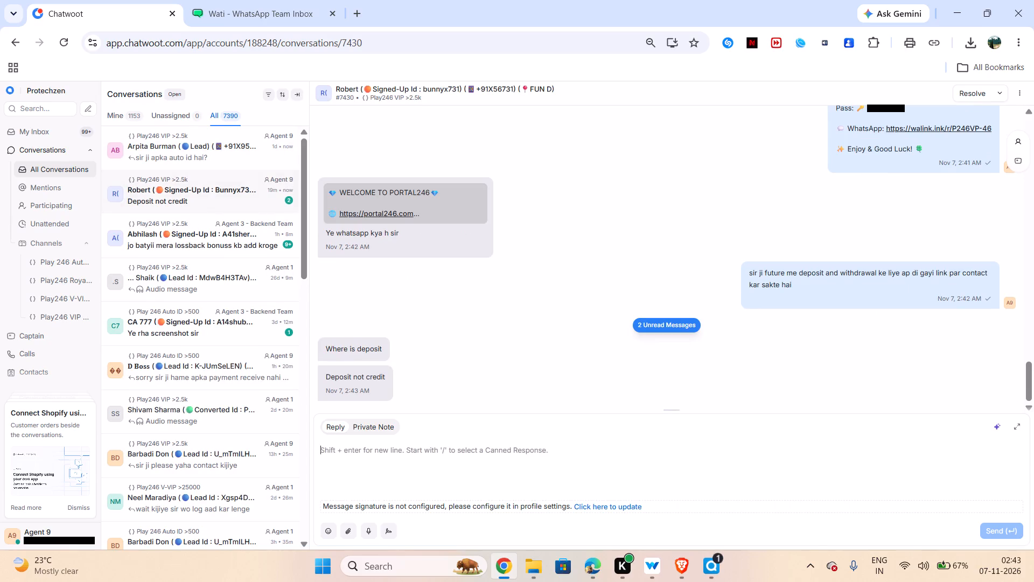
left_click(417, 472)
key("t")
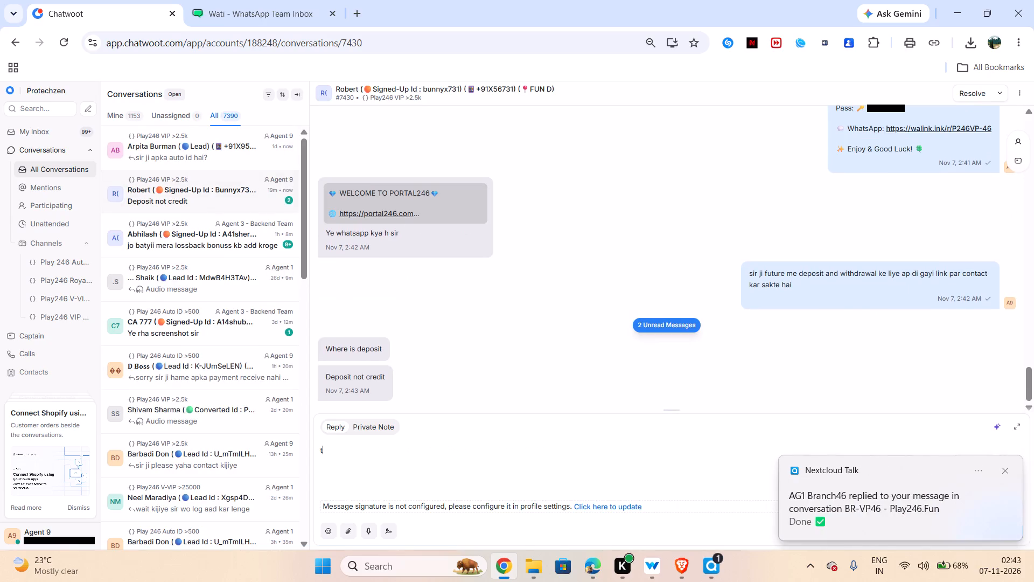
key("BackSpace")
key("BackSpace")
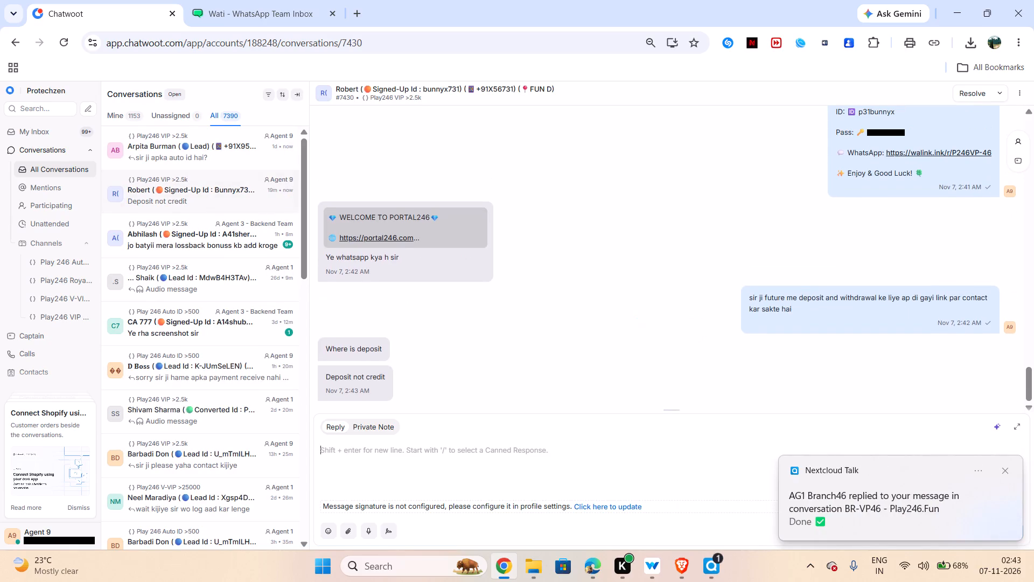
type("dubara")
key("space")
type("refreh")
key("BackSpace")
type("sh karke dekhiye sir ji")
key("Return")
type("apki id me coin add hogaya huai")
key("BackSpace")
key("BackSpace")
key("BackSpace")
type("aii")
key("Return")
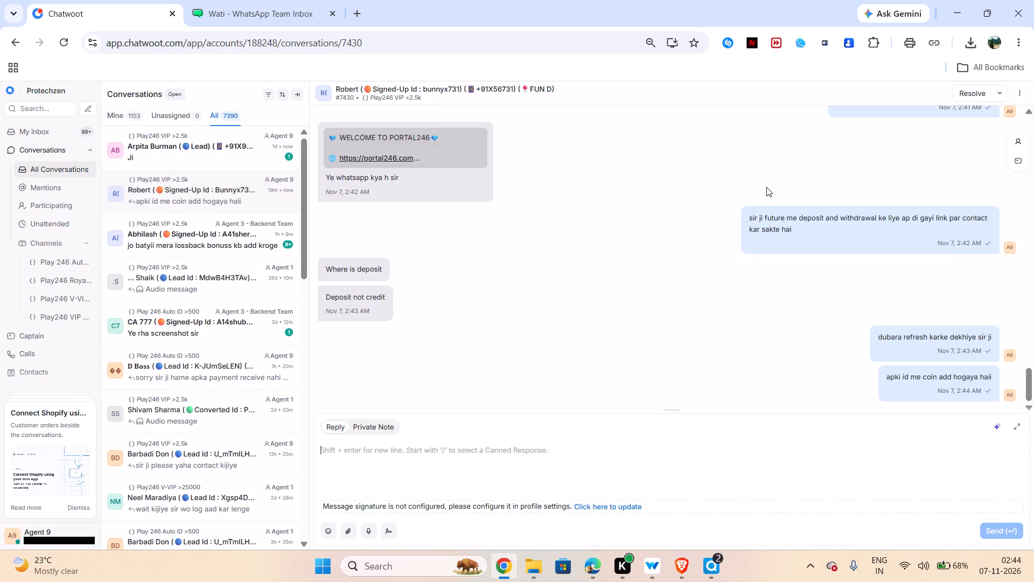
Send in #7430 the copied line "future me deposit and withdrawal ke liye ap di gayi link par contact kar sakte hai" with the WhatsApp link from the welcome message.
left_click_drag(764, 214, 797, 229)
key("ctrl+c")
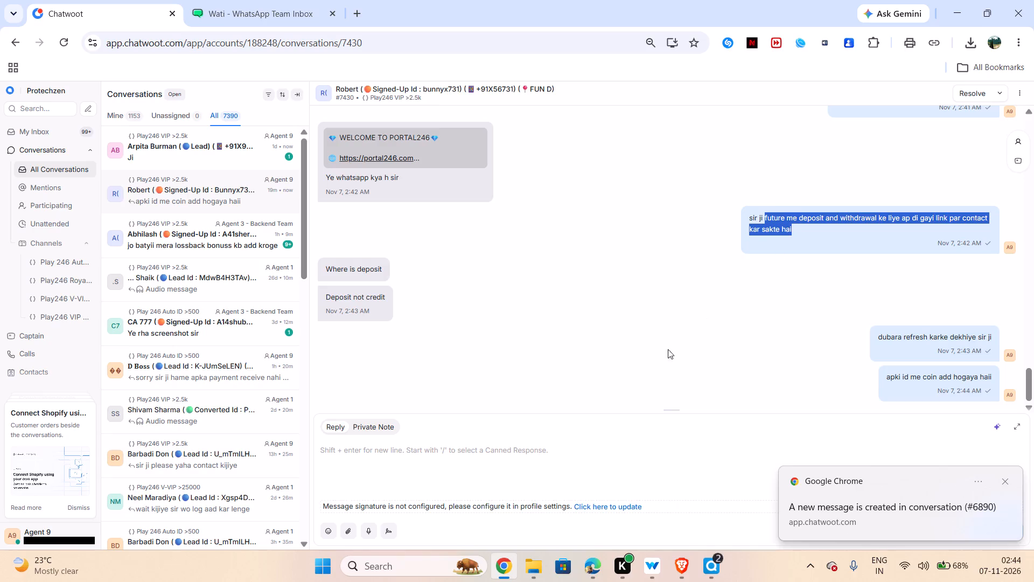
left_click(563, 466)
key("ctrl+v")
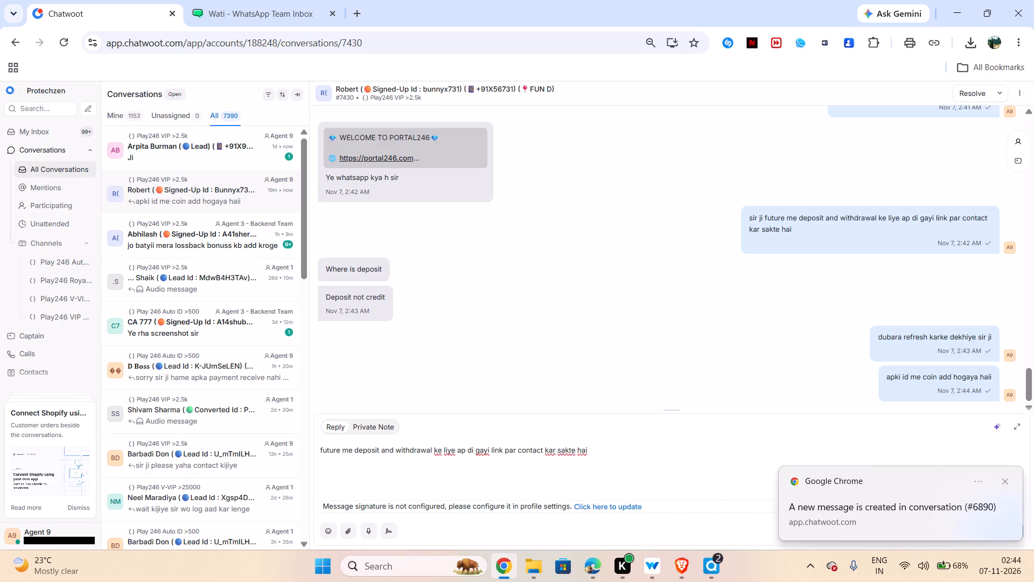
key("shift+Return")
scroll(598, 364, "up", 4)
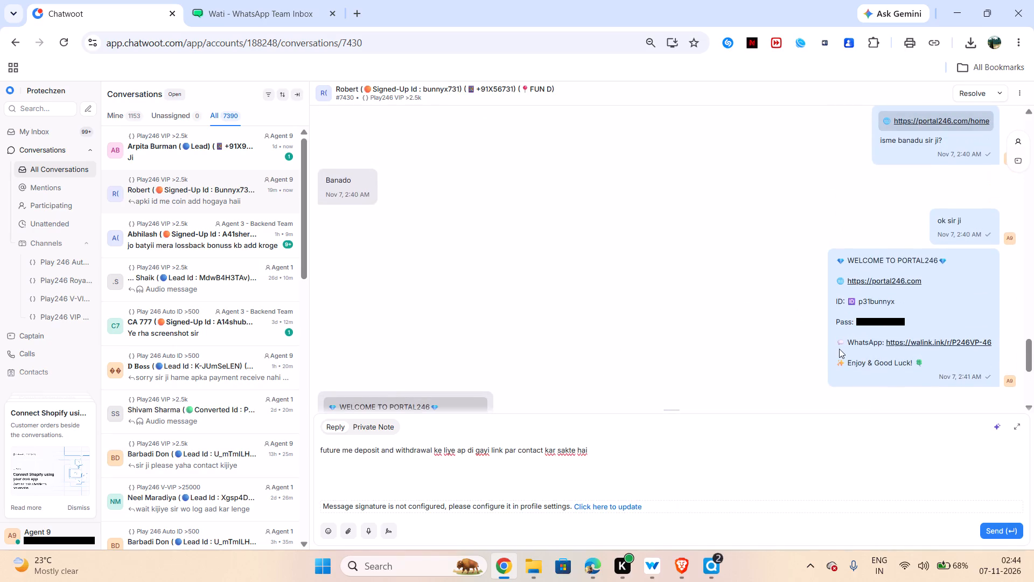
left_click_drag(837, 342, 994, 343)
key("ctrl+c")
left_click(462, 474)
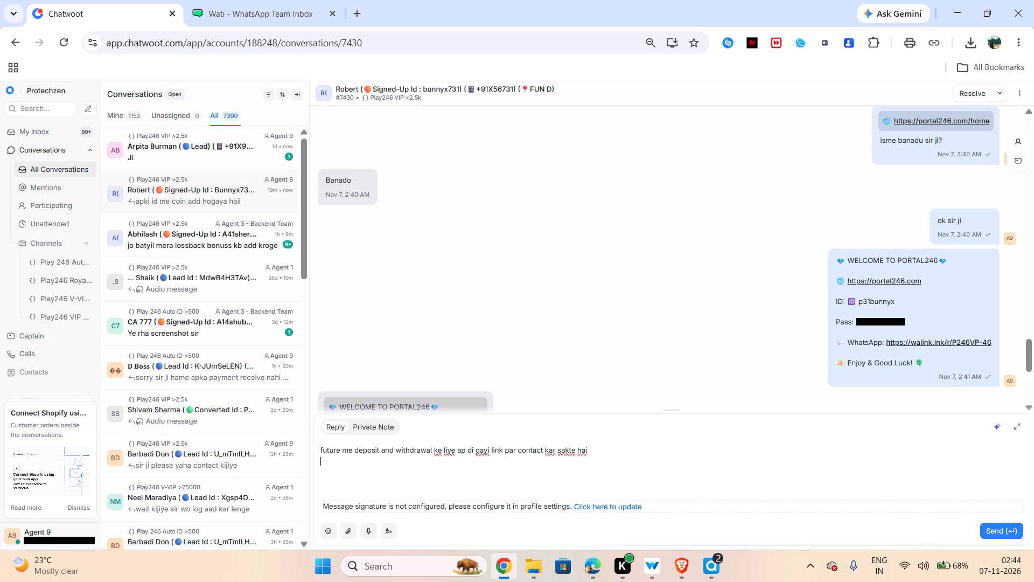
key("ctrl+v")
key("Return")
scroll(578, 360, "down", 2)
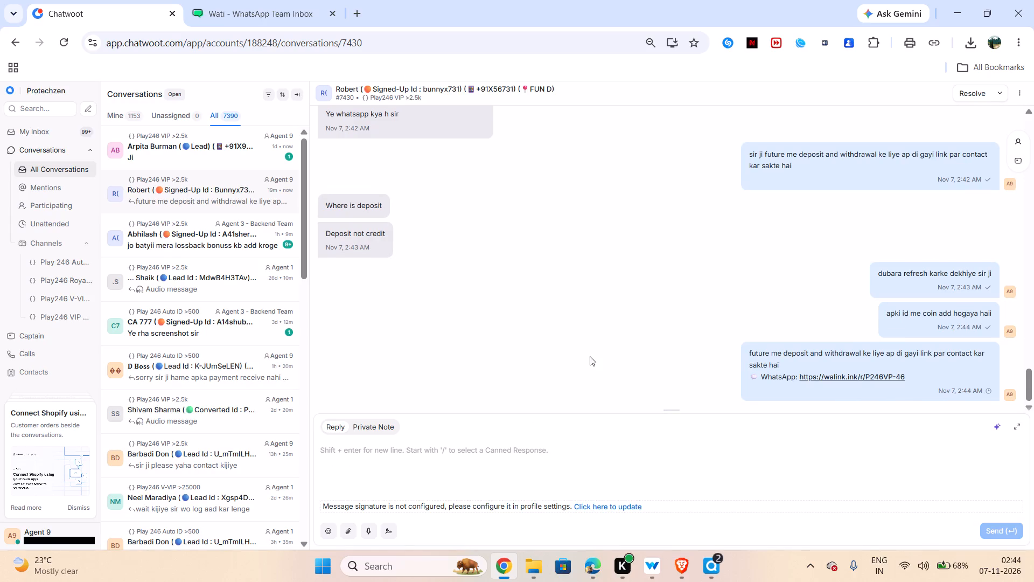
scroll(590, 356, "down", 1)
left_click(606, 449)
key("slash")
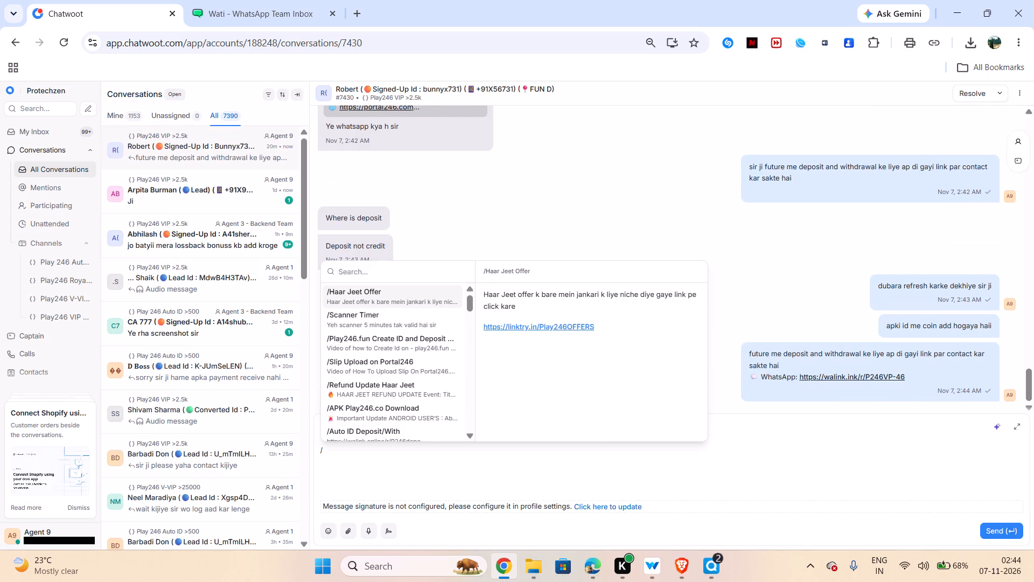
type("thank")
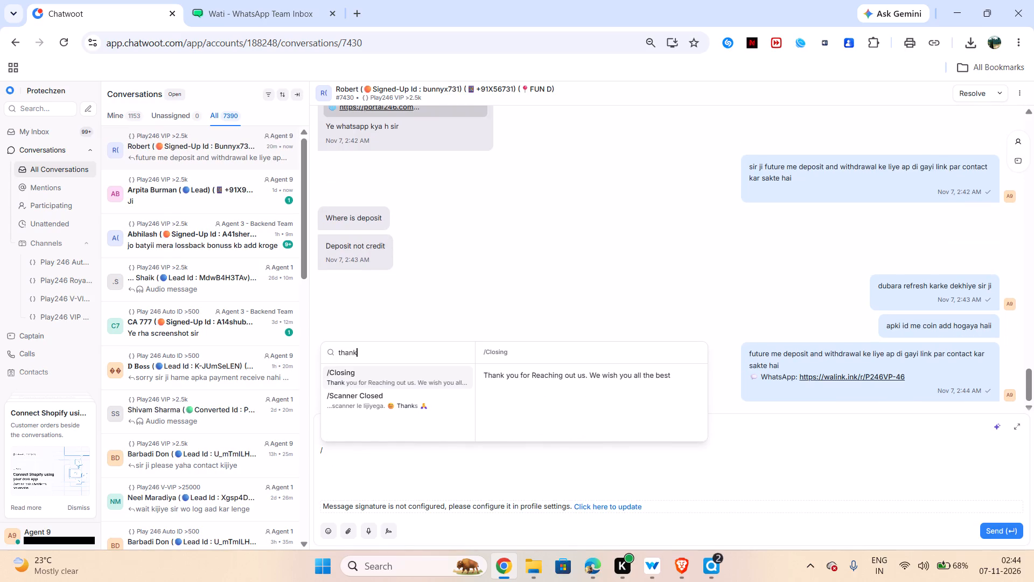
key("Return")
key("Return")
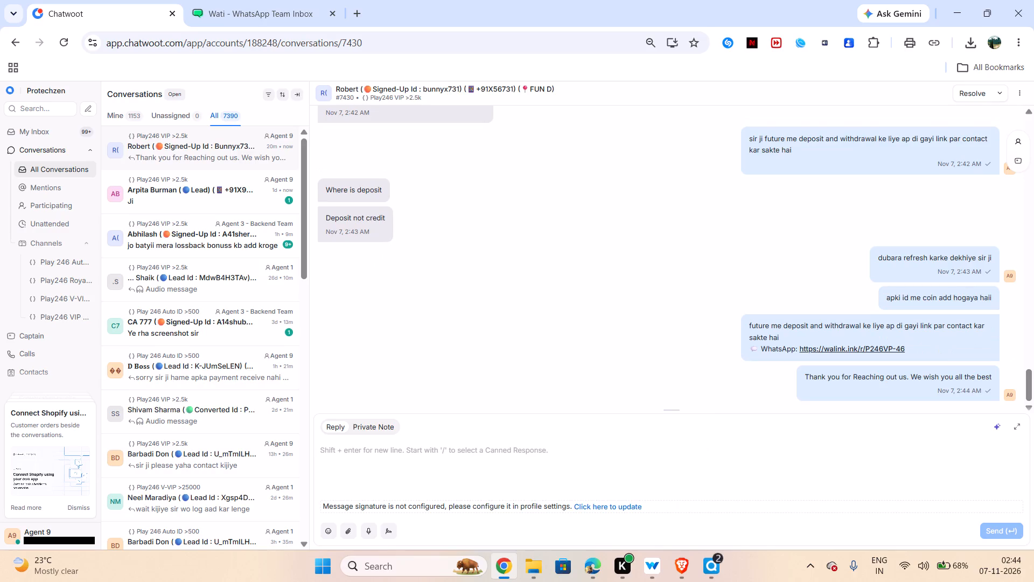
left_click(224, 191)
scroll(540, 390, "down", 3)
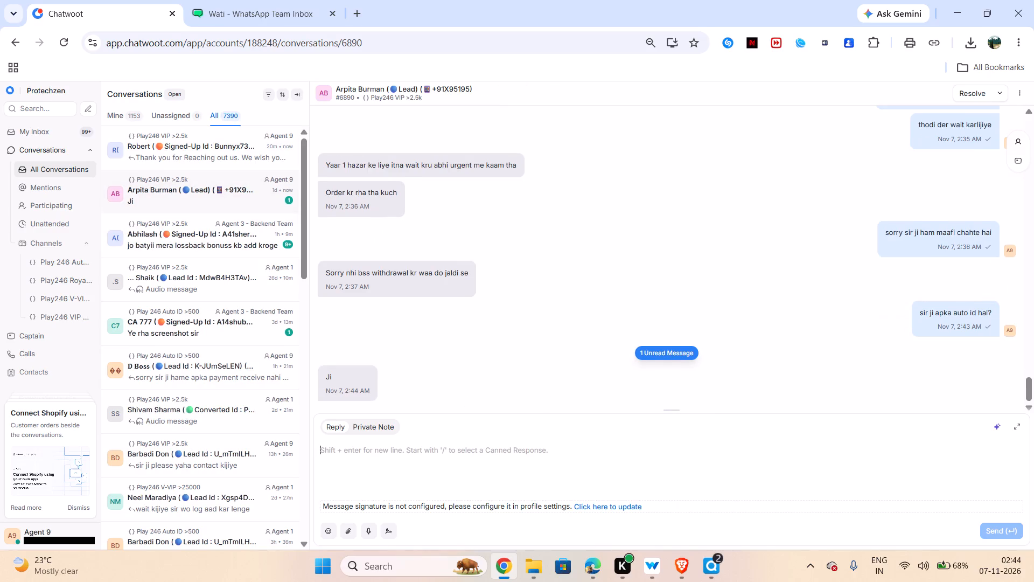
left_click(527, 463)
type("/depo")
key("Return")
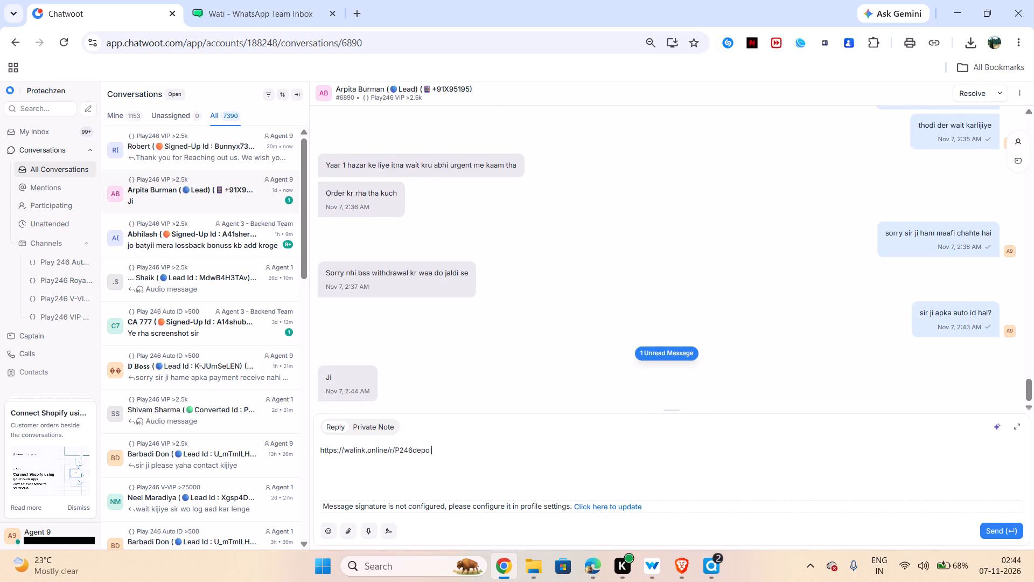
key("Return")
type("please yaha contact kijiye sir")
key("Return")
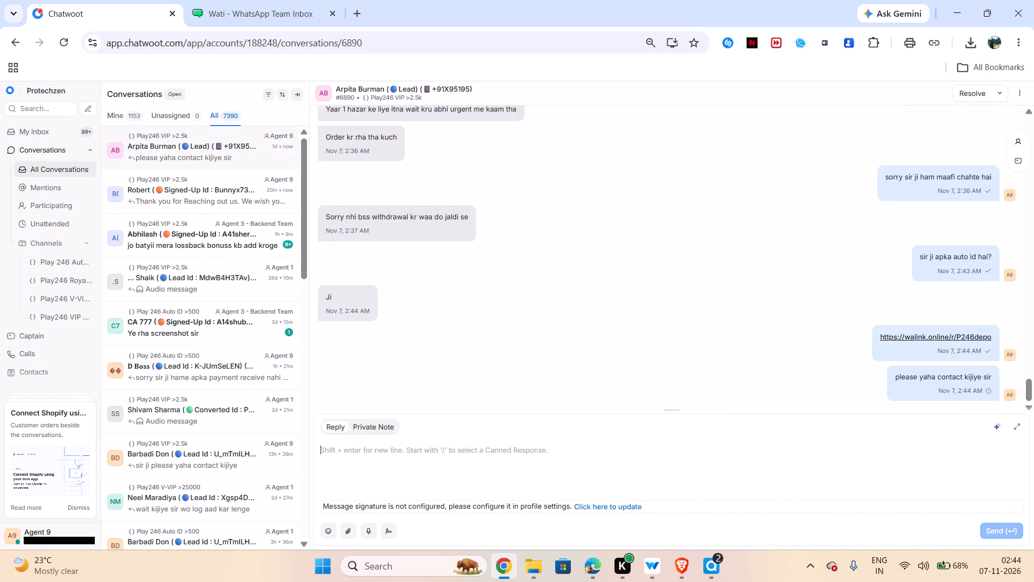
Switch to Nextcloud Talk and add a heart reaction to AG1 Branch46's "Done" reply in the BR-VP46 - Play246.Fun group.
left_click(714, 573)
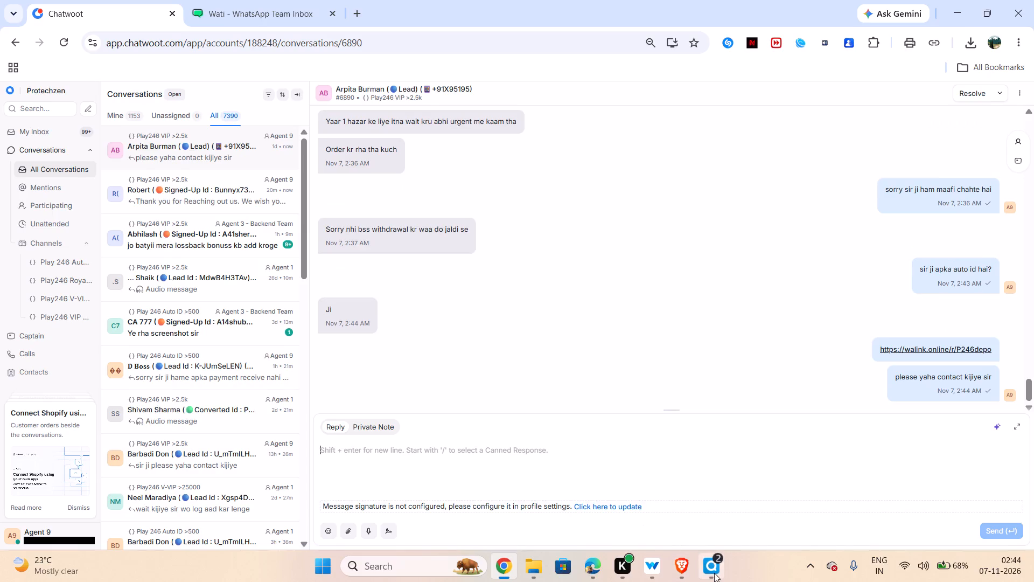
left_click_drag(714, 573, 712, 567)
scroll(664, 375, "down", 8)
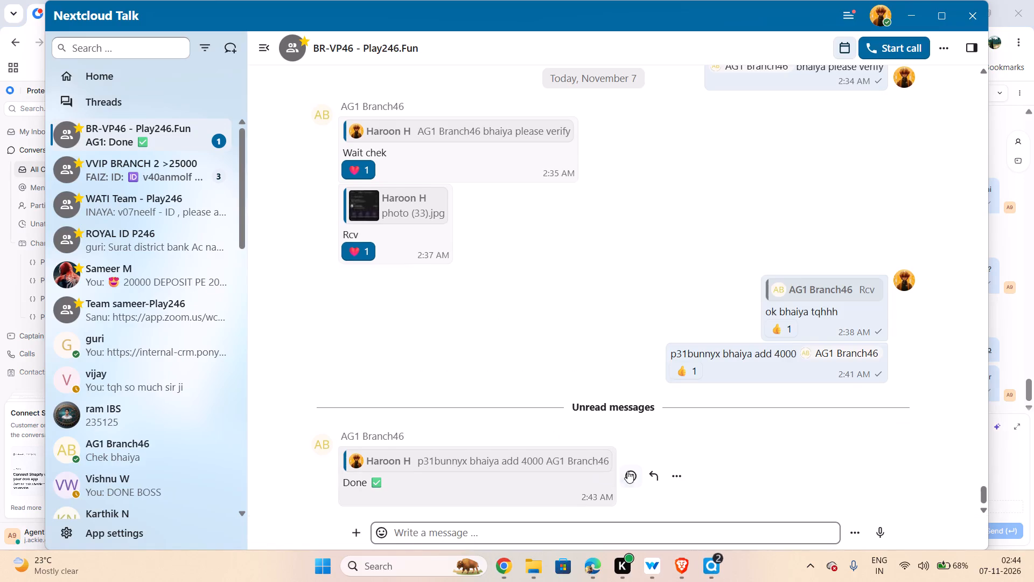
left_click(628, 471)
left_click(562, 472)
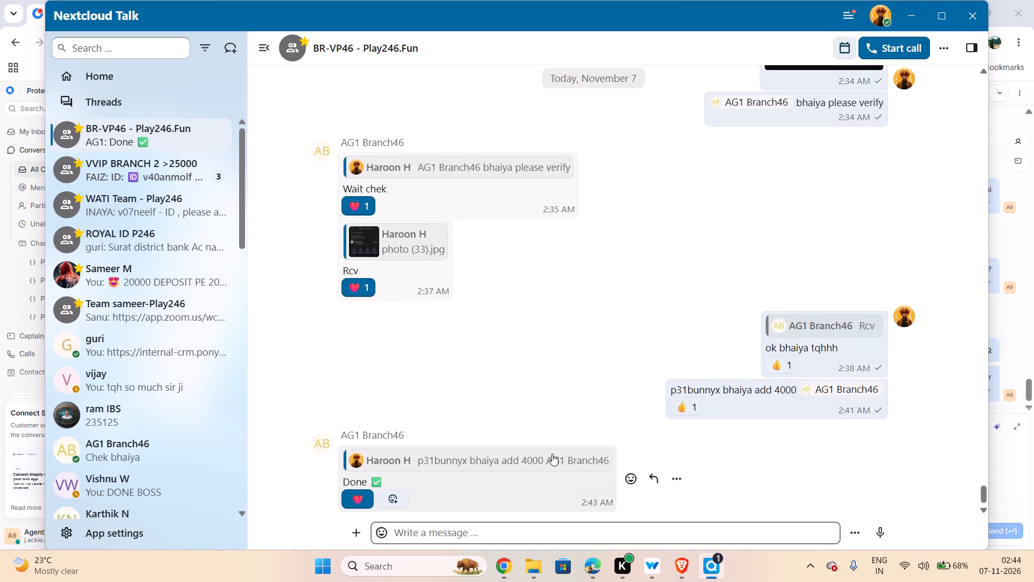
scroll(551, 440, "down", 5)
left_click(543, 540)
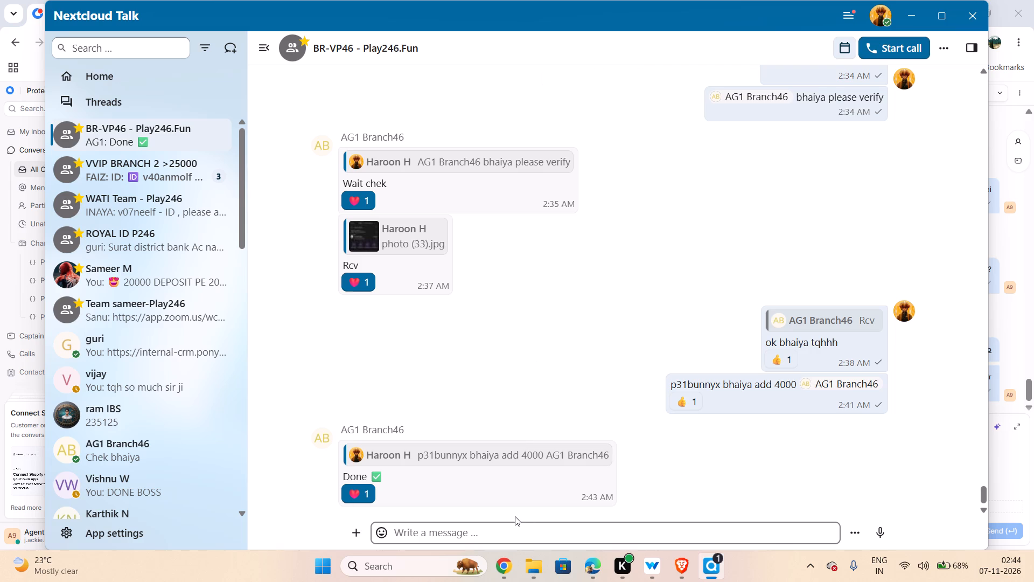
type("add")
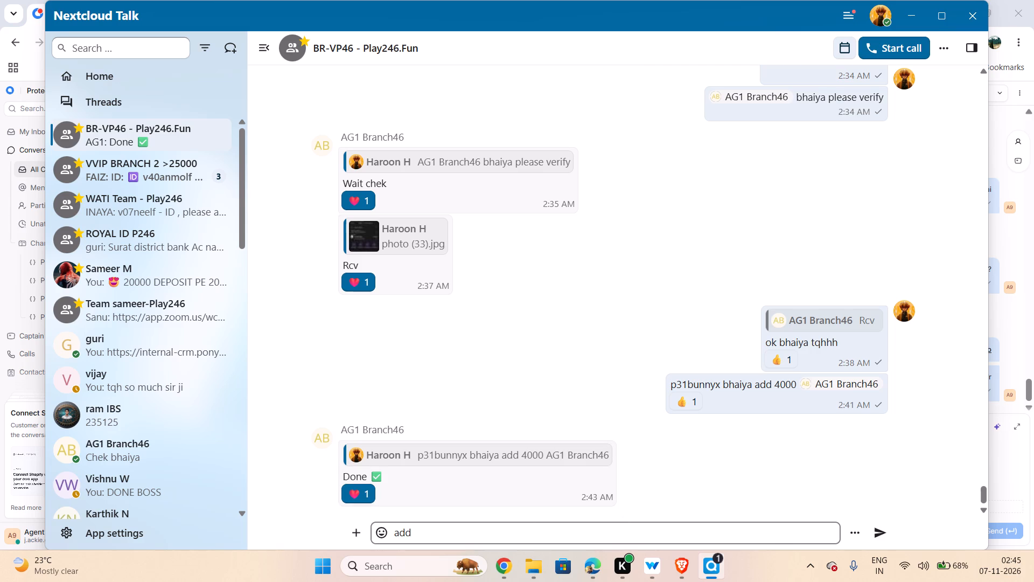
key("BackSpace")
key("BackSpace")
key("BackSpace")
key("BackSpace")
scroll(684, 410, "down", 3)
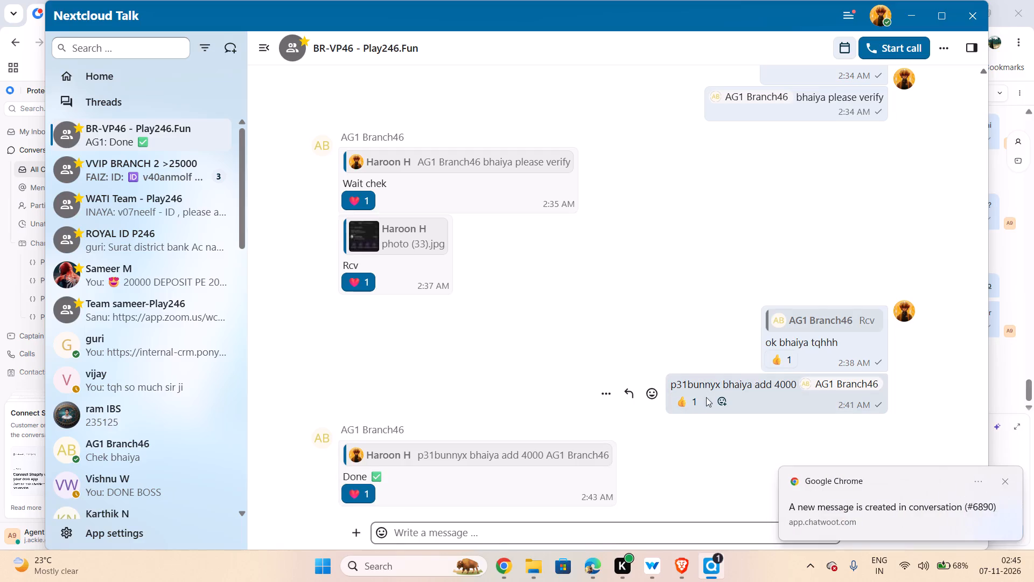
left_click(498, 570)
scroll(467, 426, "down", 2)
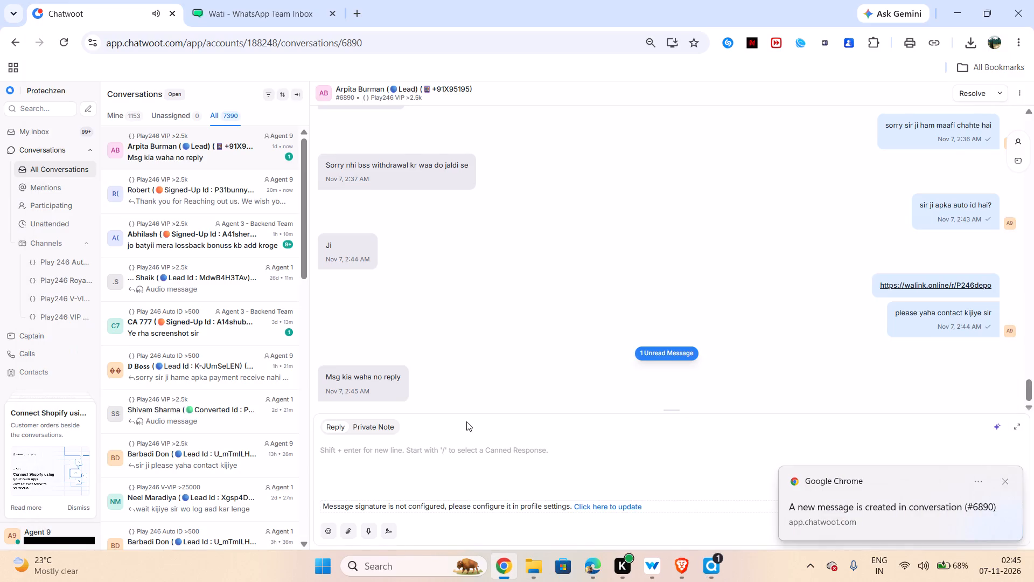
scroll(466, 421, "down", 2)
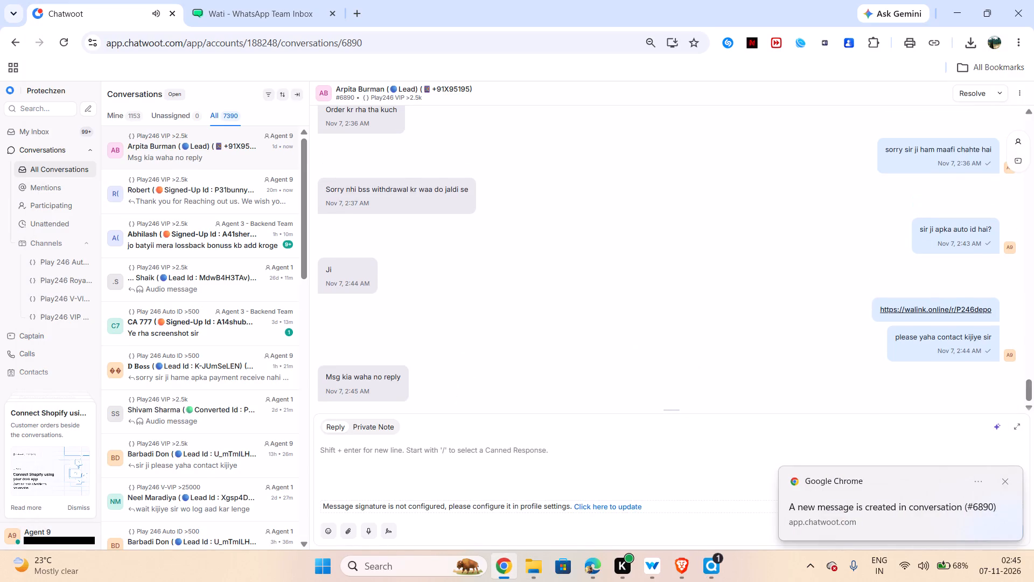
left_click(447, 453)
type("thoda sa wait kal")
key("BackSpace")
key("r")
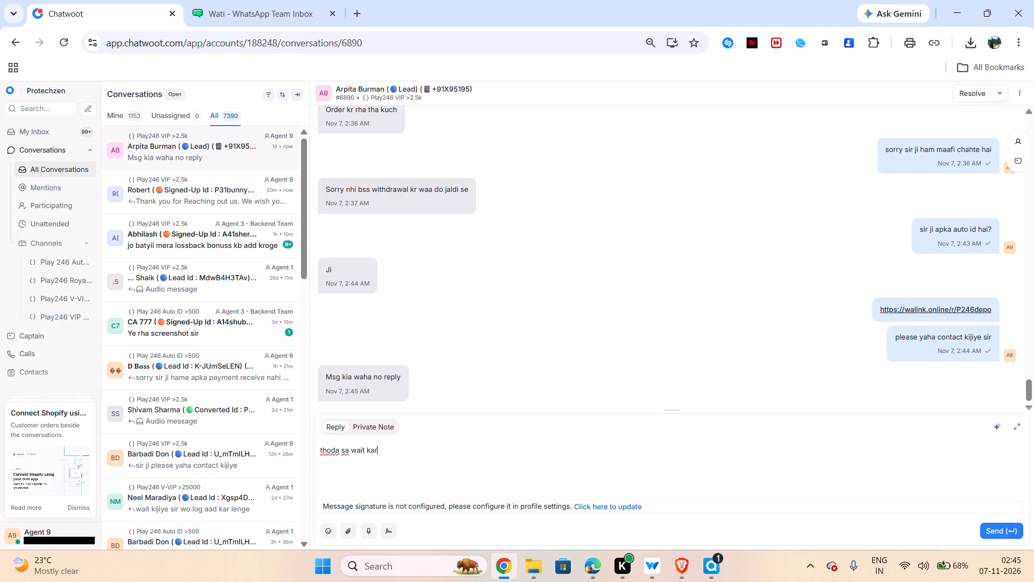
type("lijiye sir")
key("Return")
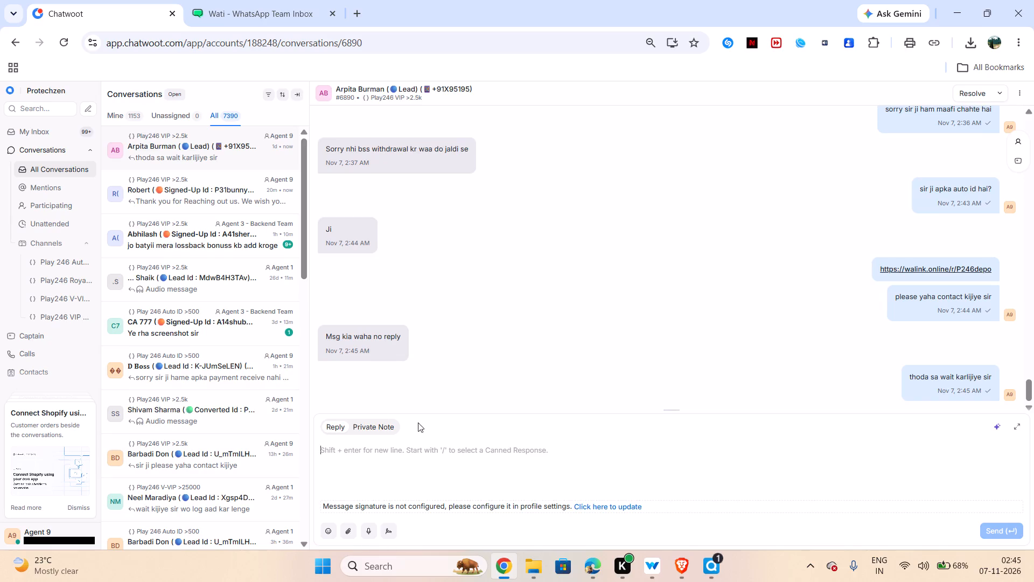
left_click(586, 569)
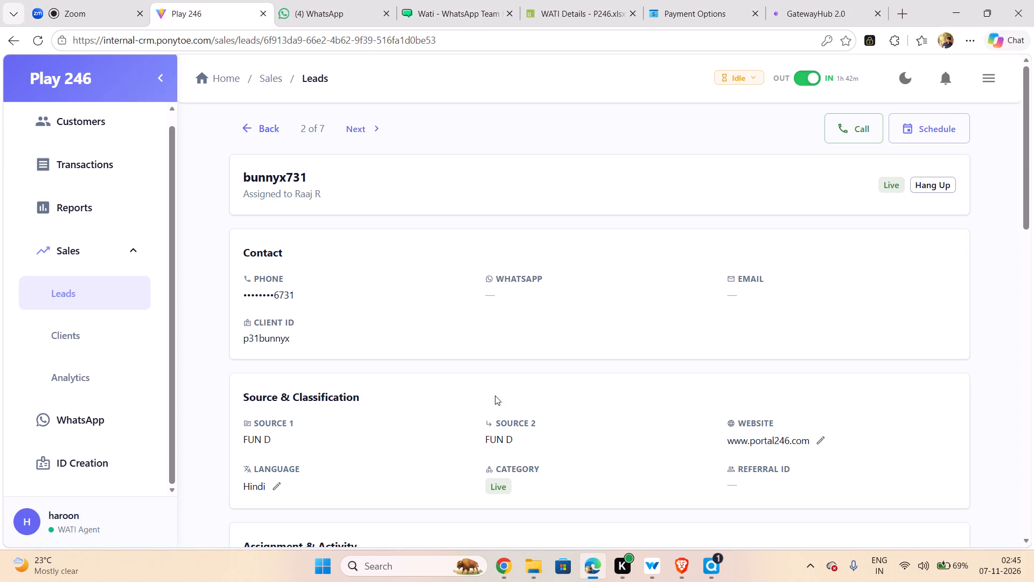
scroll(616, 323, "down", 2)
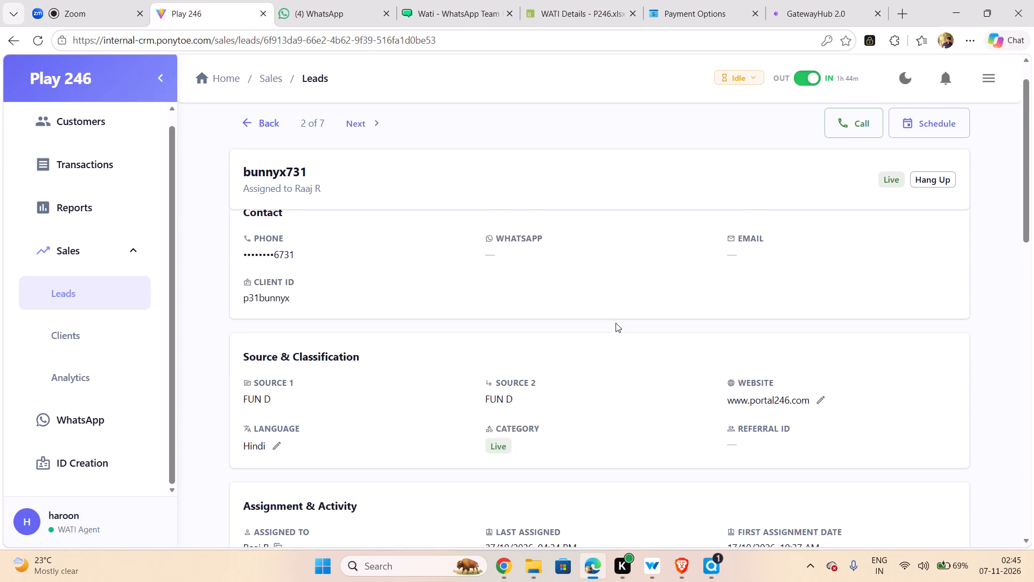
scroll(616, 323, "down", 1)
left_click(530, 431)
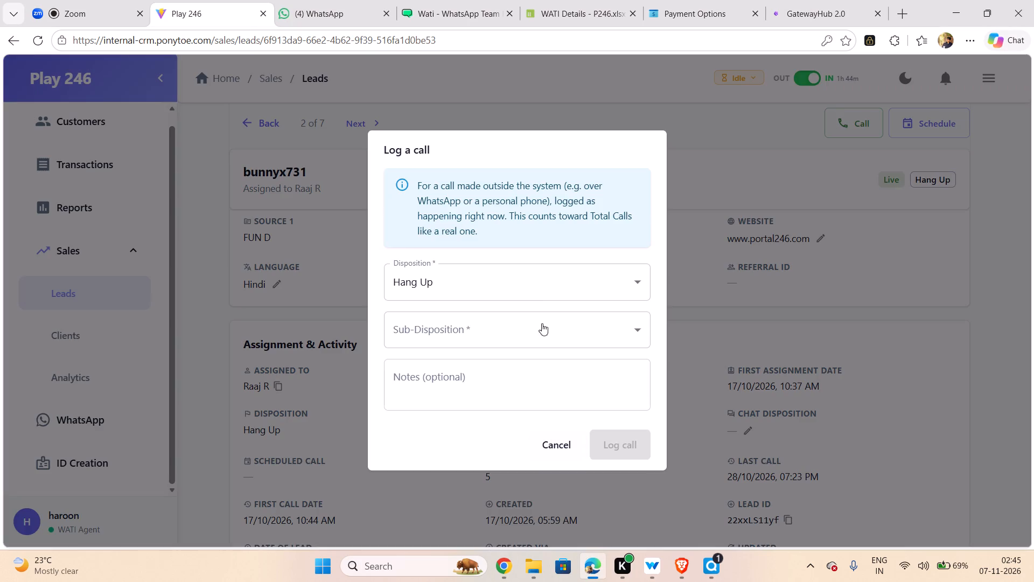
left_click(539, 291)
left_click(528, 183)
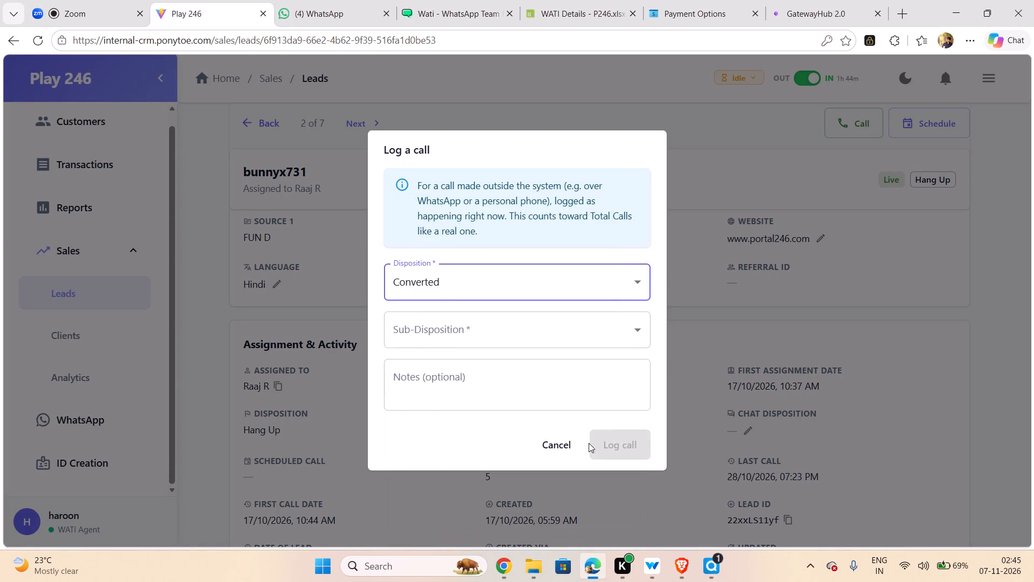
left_click(544, 336)
left_click(499, 183)
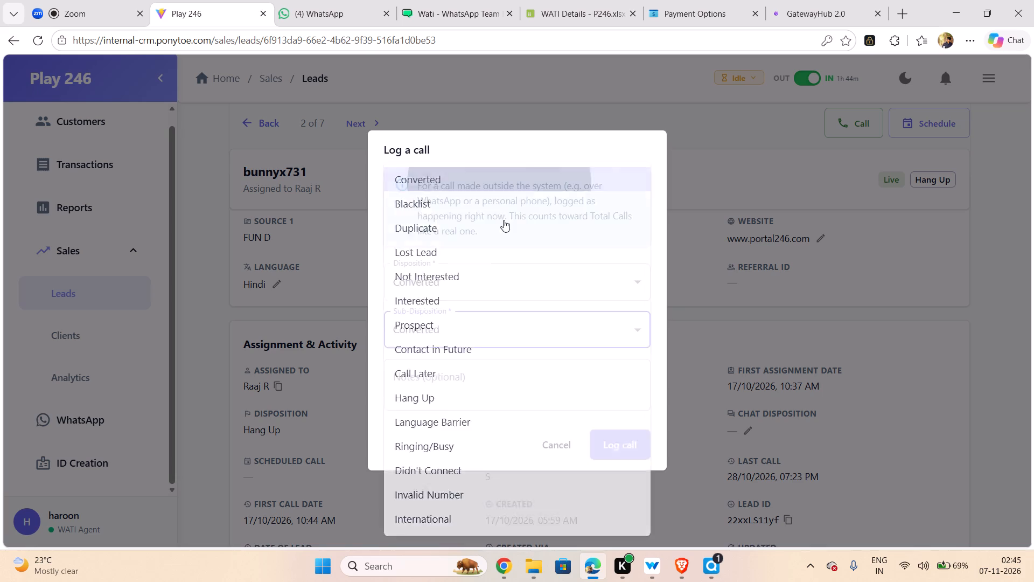
left_click(597, 441)
left_click(745, 433)
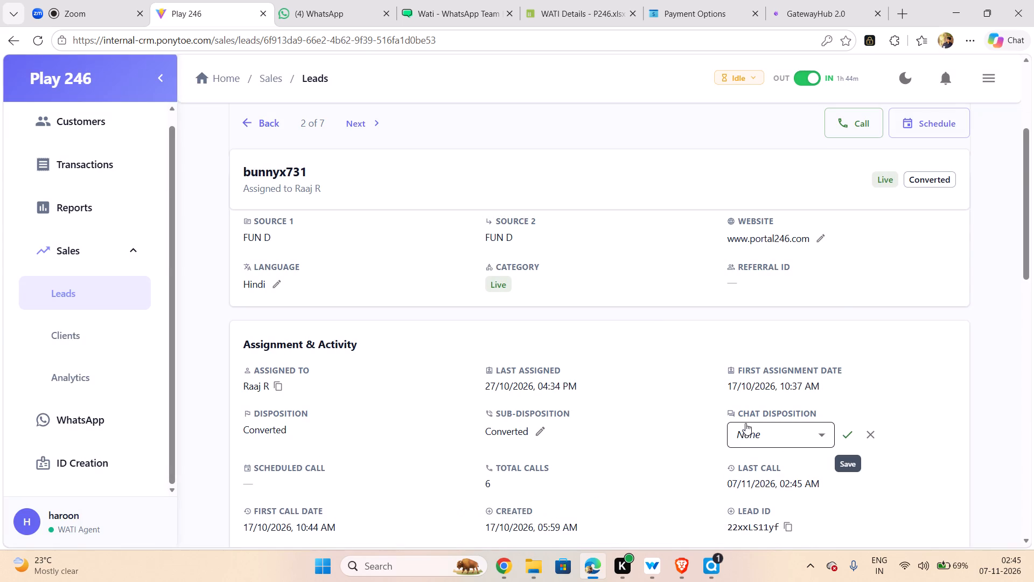
left_click(746, 427)
left_click(758, 325)
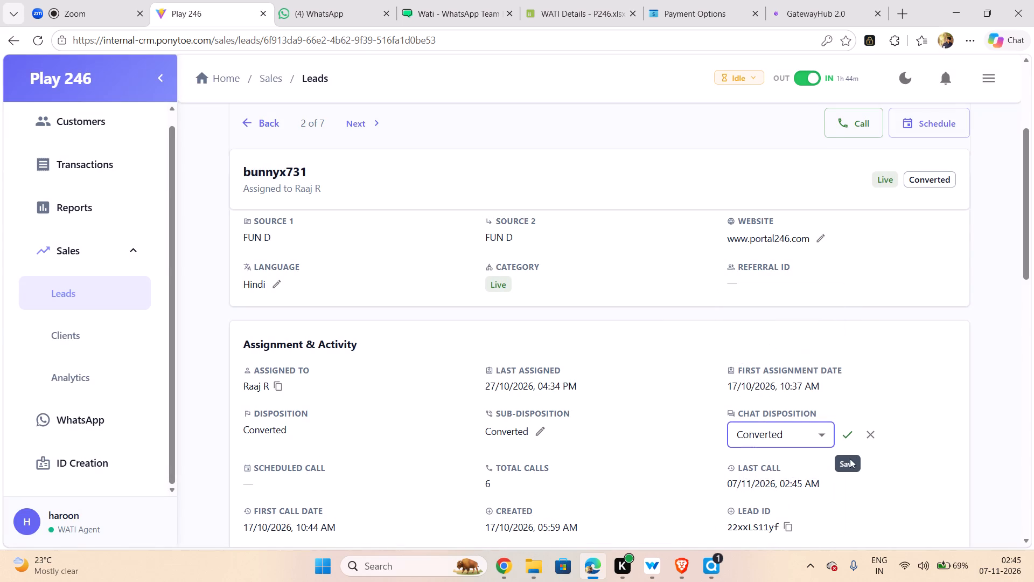
left_click(842, 438)
scroll(760, 427, "down", 9)
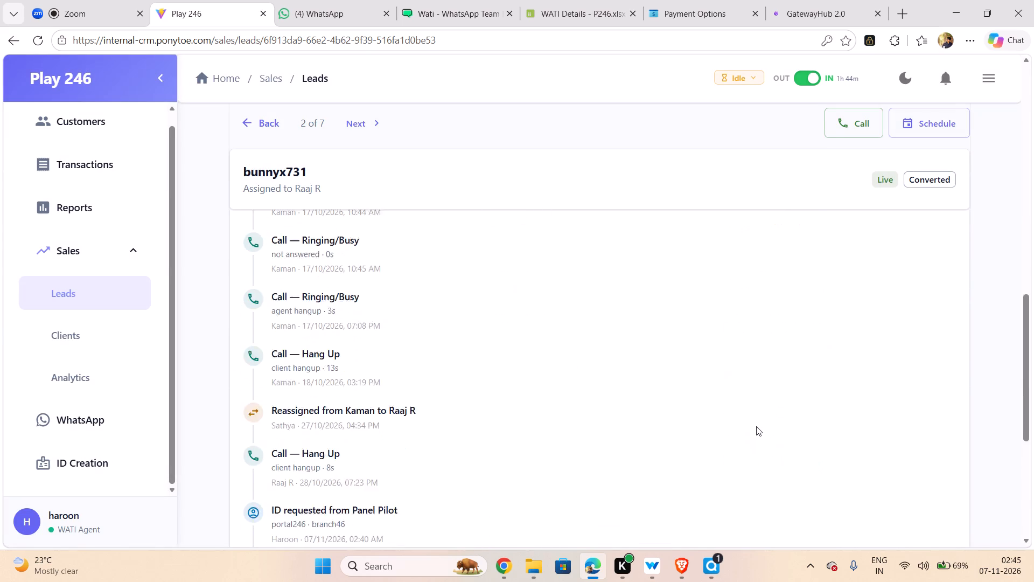
scroll(613, 411, "down", 5)
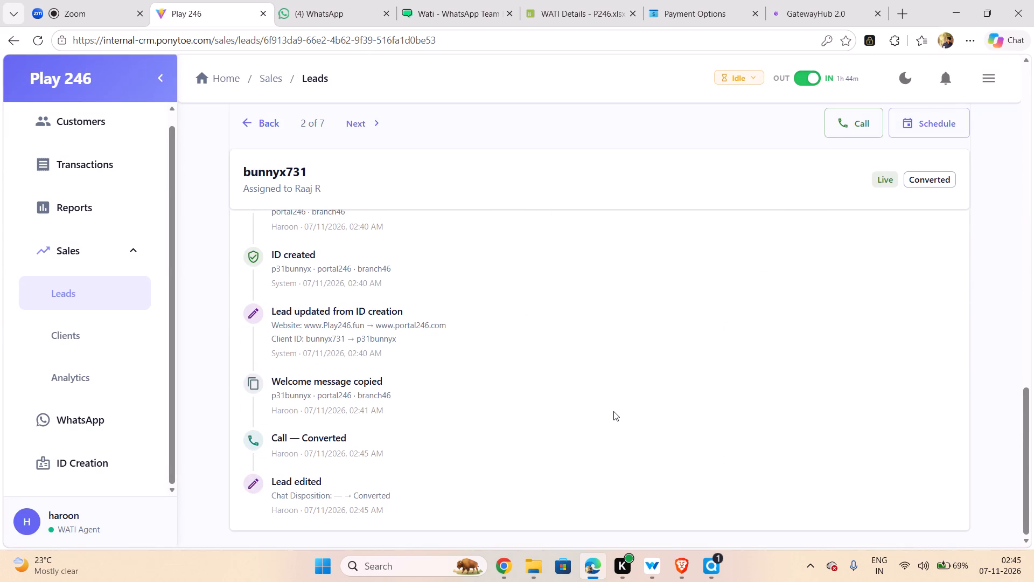
scroll(613, 411, "down", 3)
scroll(613, 411, "up", 2)
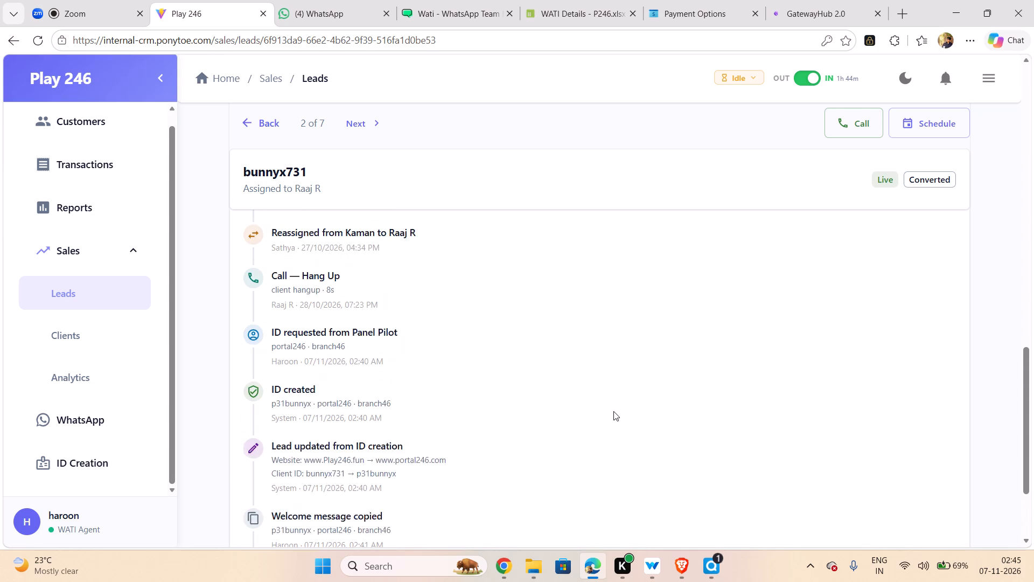
scroll(613, 411, "up", 12)
scroll(679, 405, "down", 1)
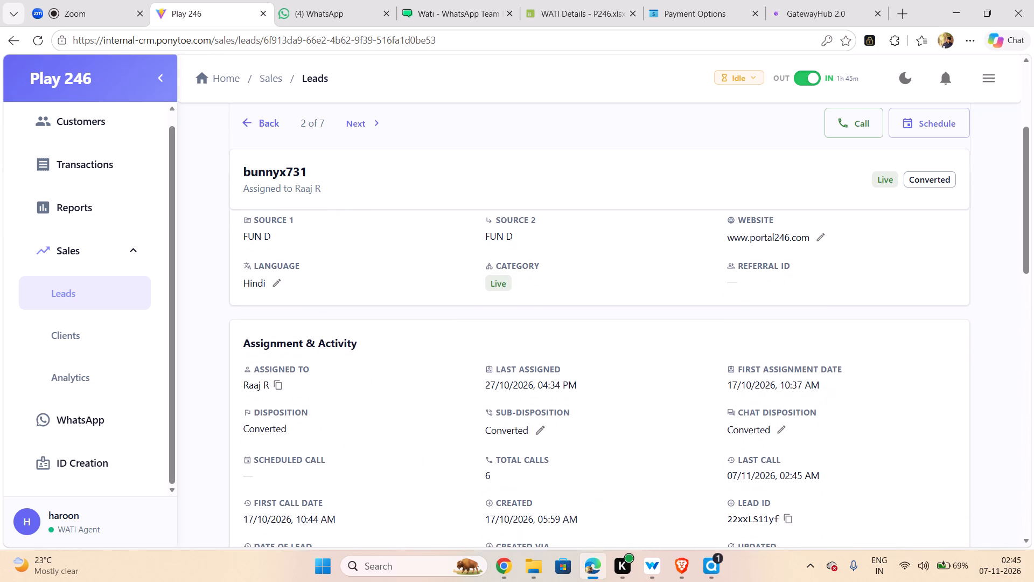
left_click(786, 520)
left_click(703, 567)
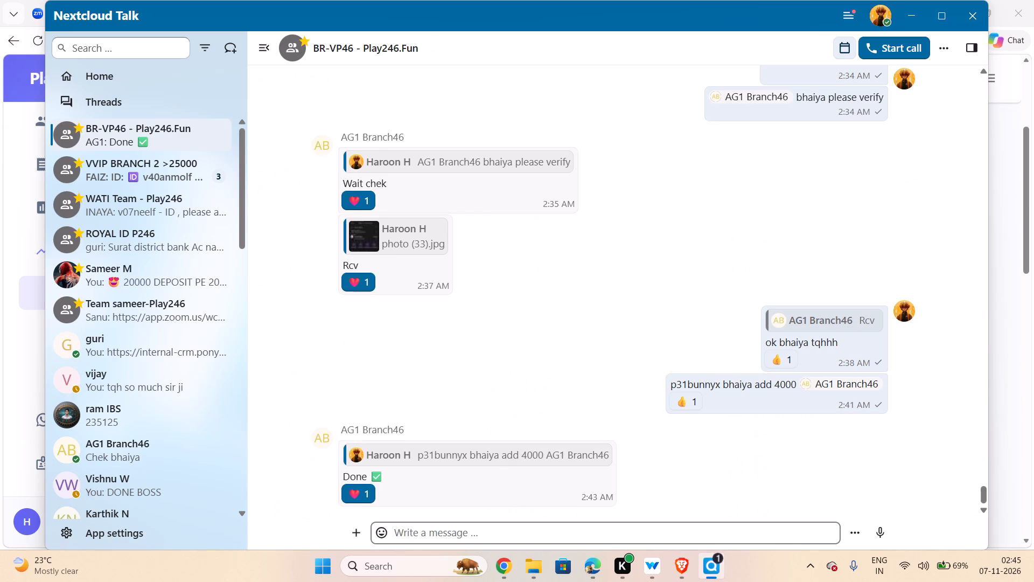
left_click(151, 359)
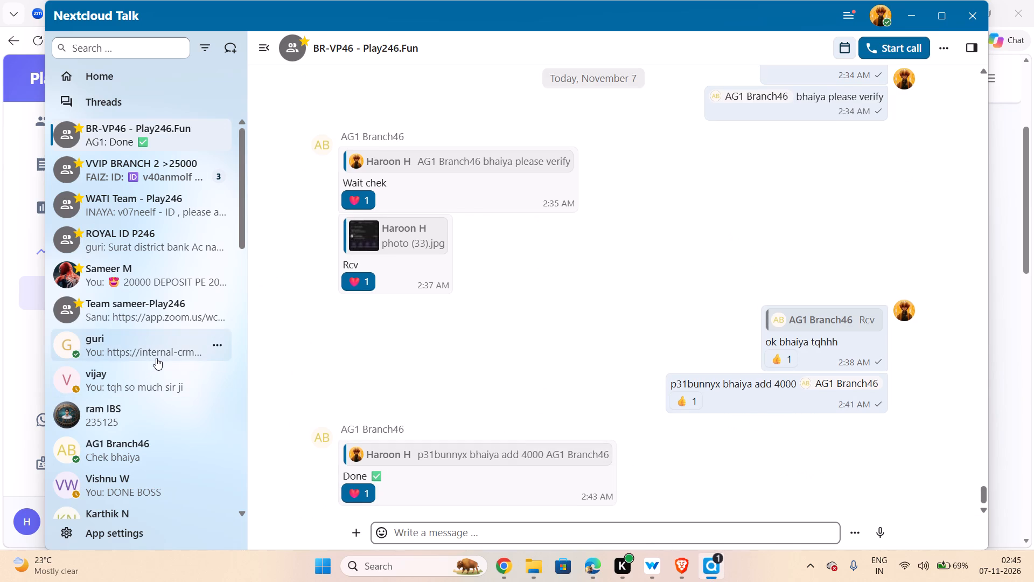
left_click(165, 352)
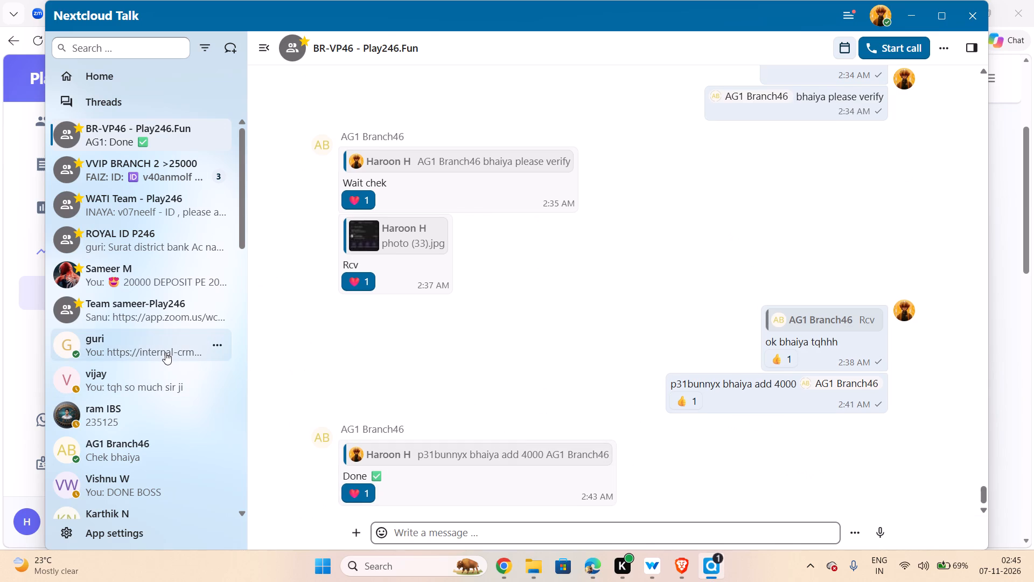
scroll(773, 453, "down", 13)
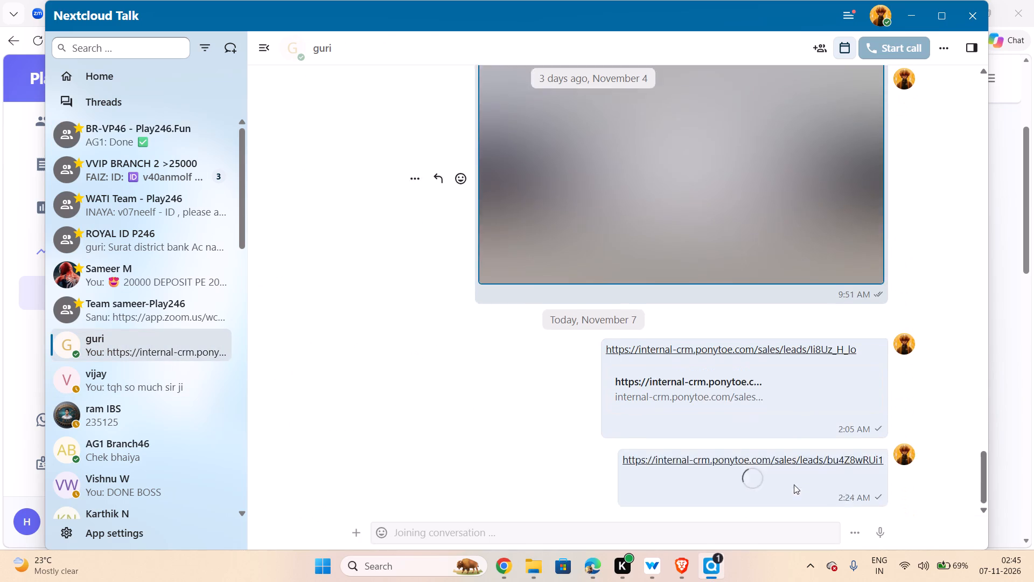
scroll(781, 484, "down", 4)
scroll(606, 493, "down", 5)
left_click(591, 537)
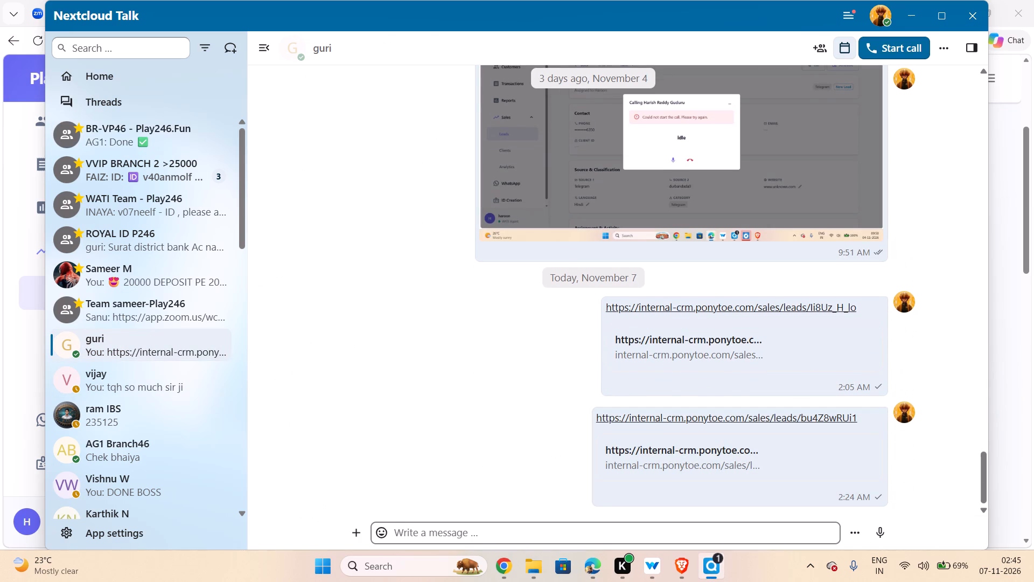
key("ctrl+v")
left_click(878, 538)
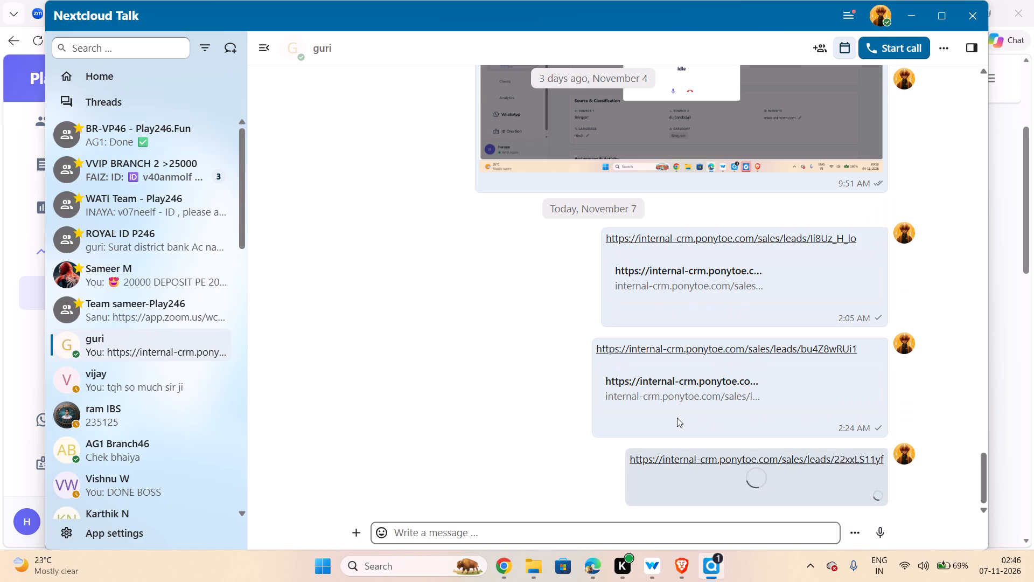
scroll(679, 411, "down", 6)
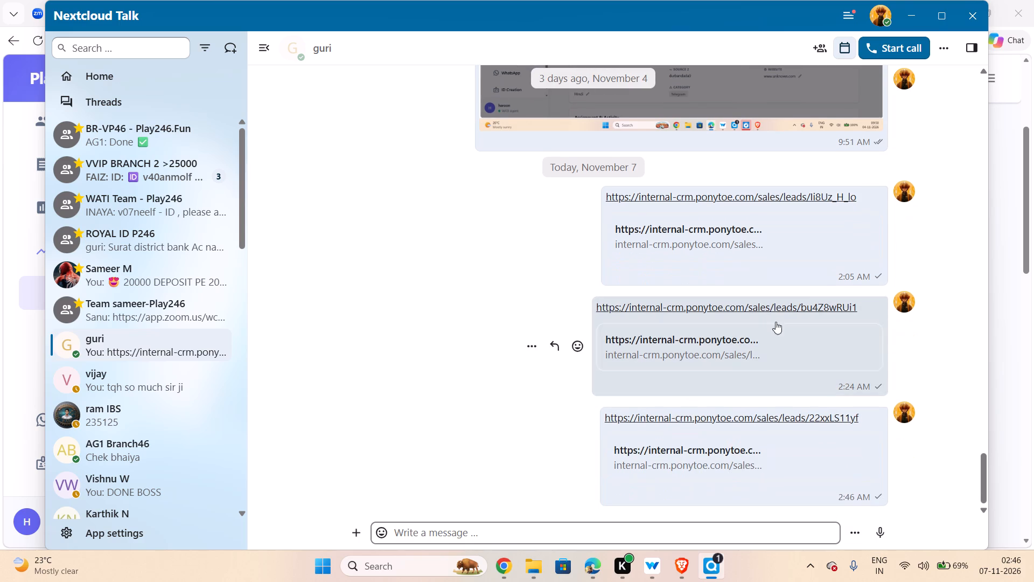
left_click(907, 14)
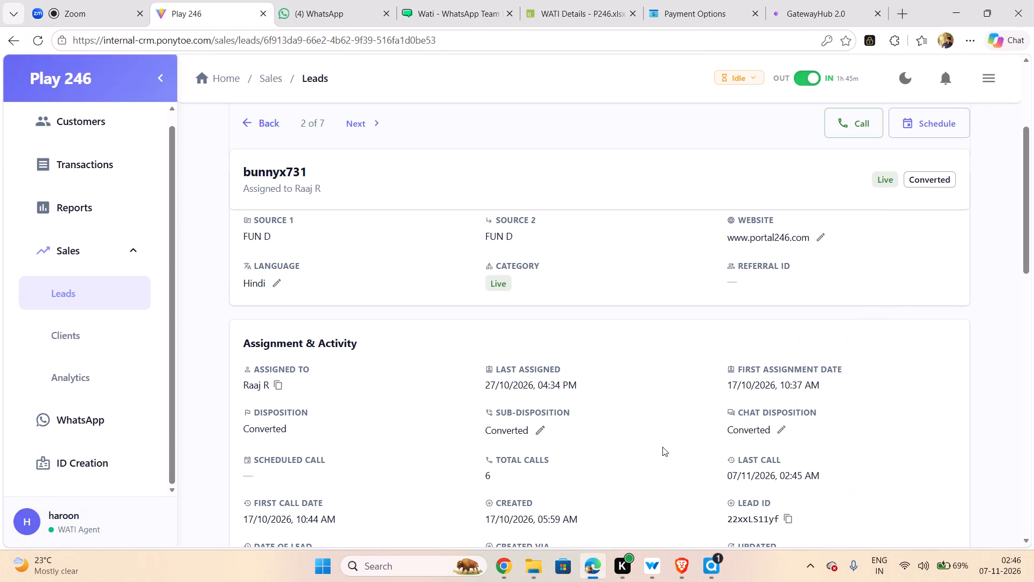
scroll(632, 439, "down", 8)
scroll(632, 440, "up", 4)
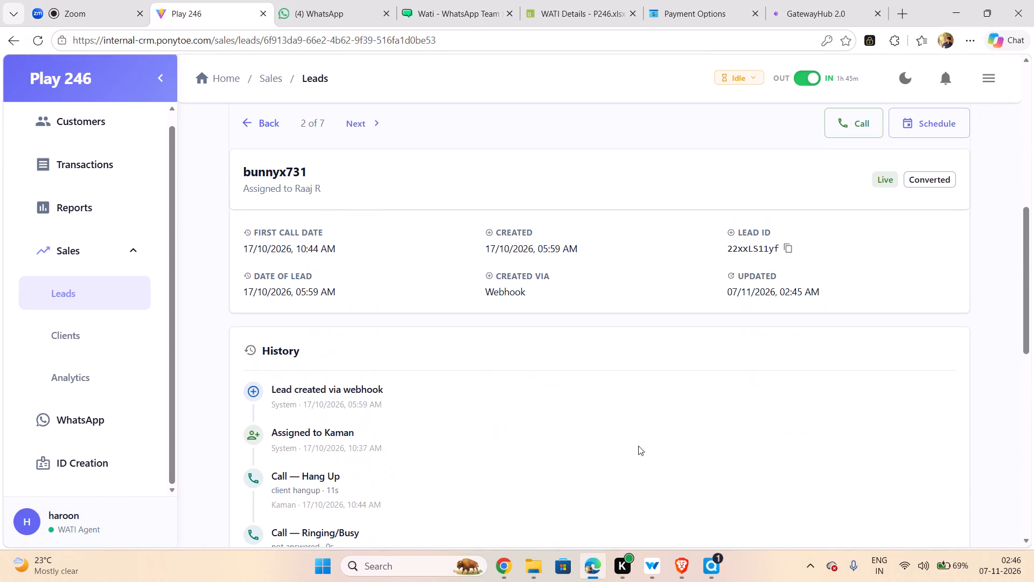
Switch to Nextcloud Talk and read the unread messages in the VVIP BRANCH 2 >25000 group.
left_click(714, 565)
scroll(677, 454, "down", 4)
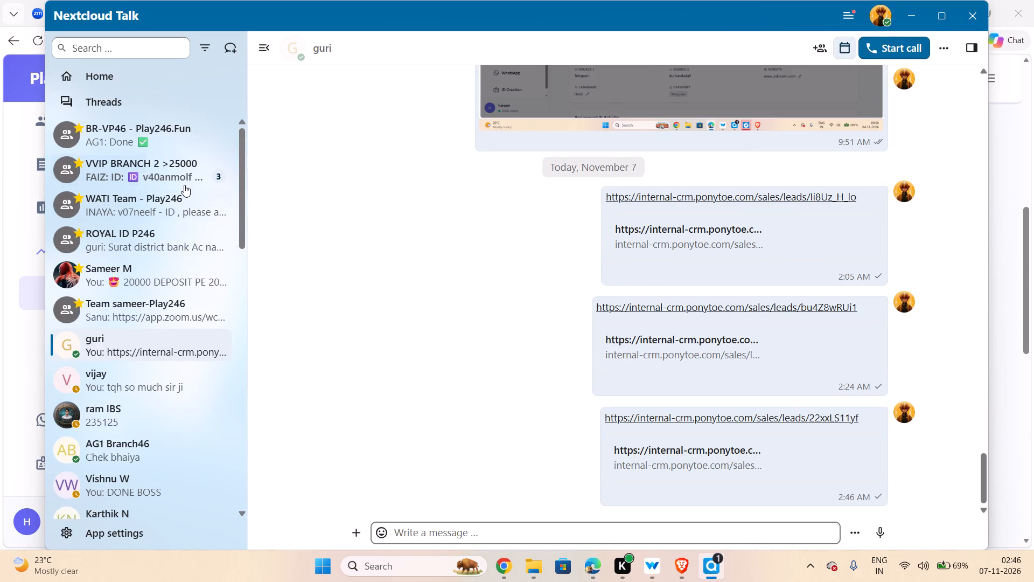
left_click(184, 185)
left_click(175, 167)
scroll(627, 339, "down", 8)
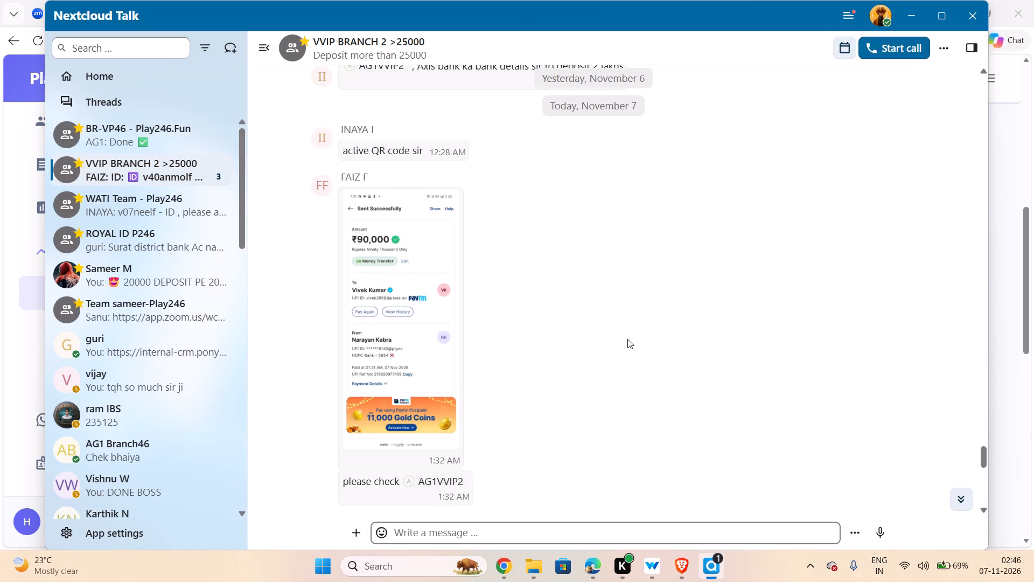
scroll(627, 339, "down", 7)
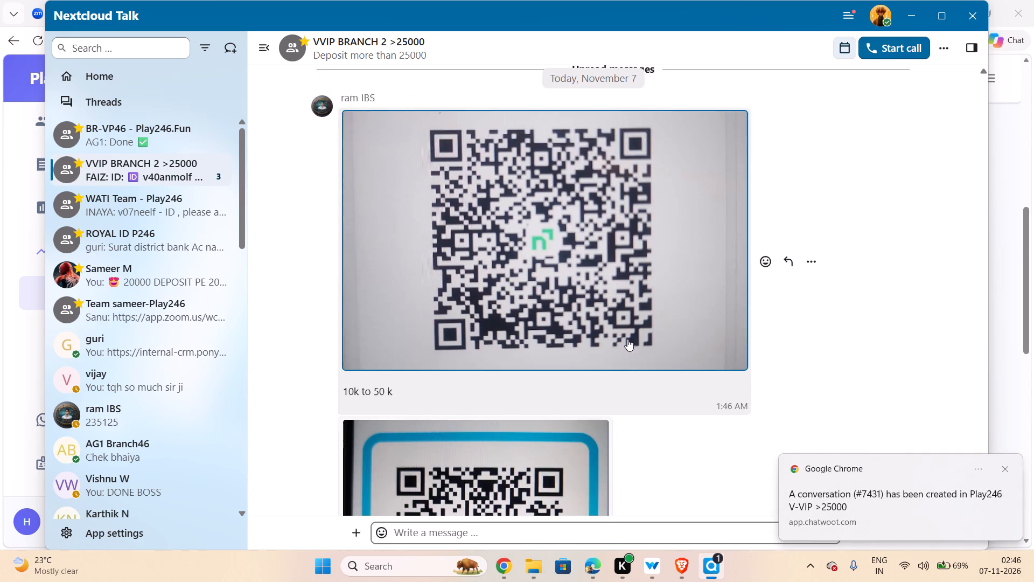
scroll(627, 339, "down", 8)
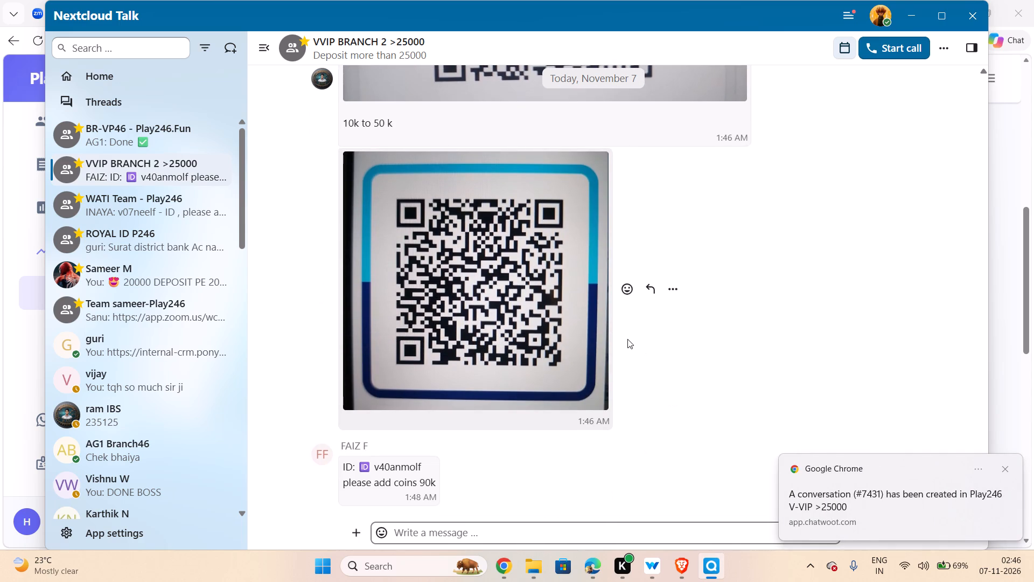
scroll(627, 339, "down", 2)
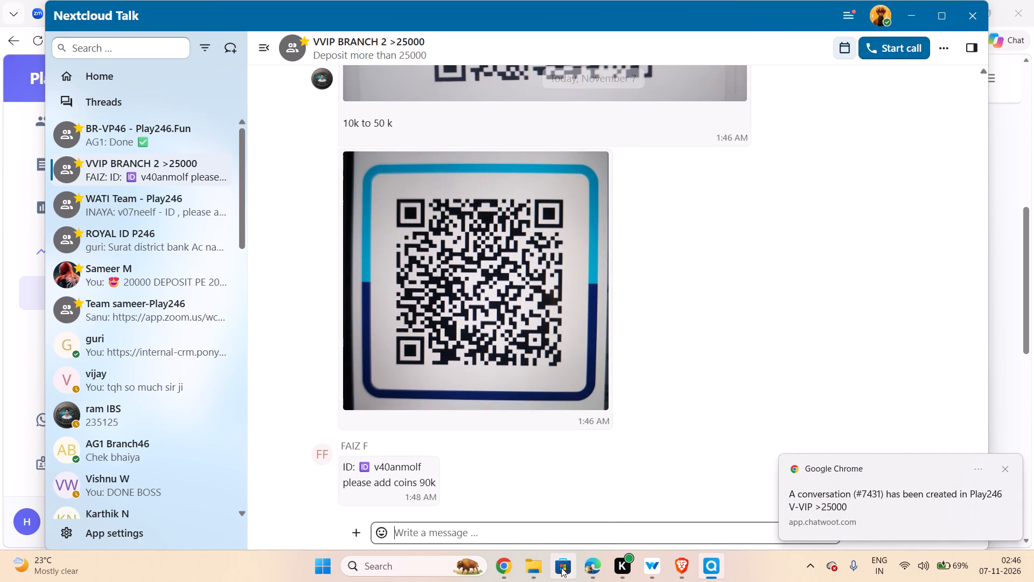
Switch to Chatwoot in Google Chrome, open the new V-VIP conversation #7431 and reply "hello sir ji".
left_click(512, 562)
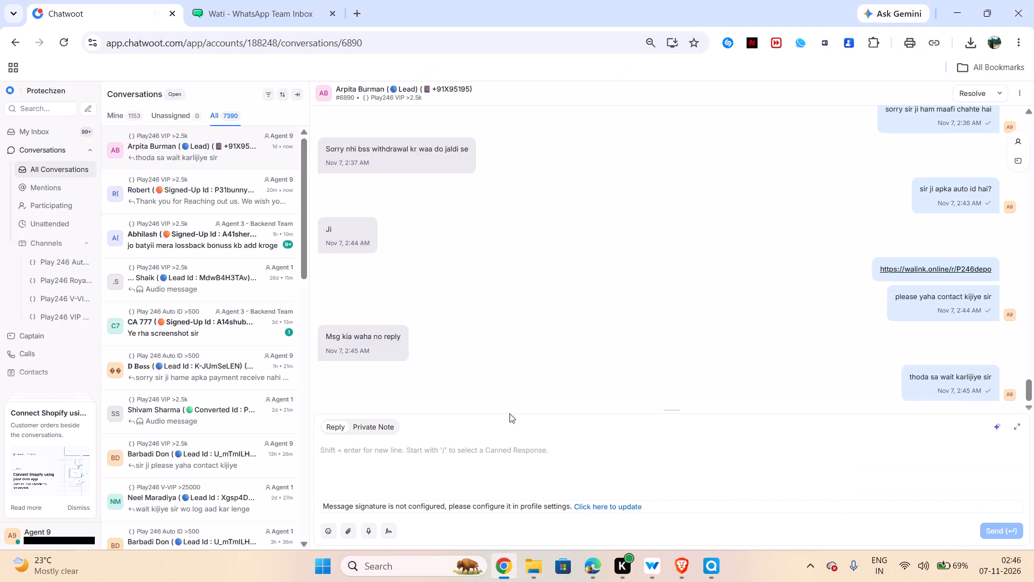
scroll(508, 380, "down", 3)
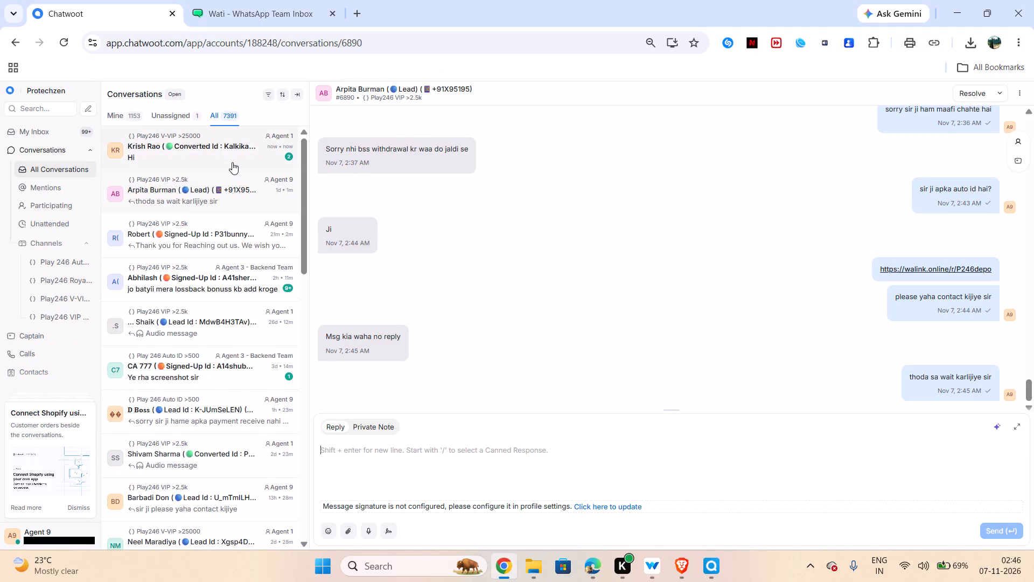
left_click(232, 162)
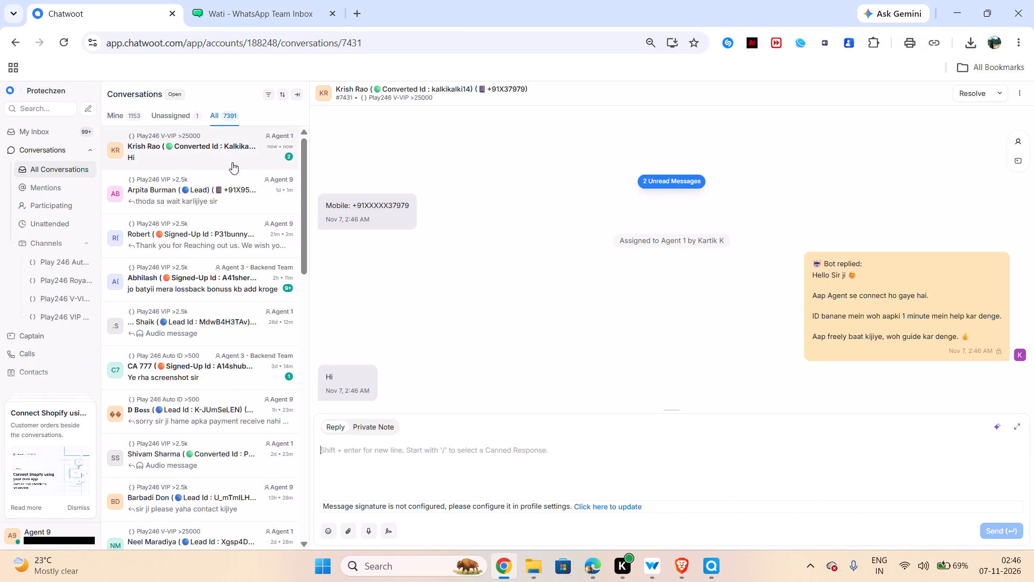
scroll(680, 362, "down", 1)
left_click(537, 453)
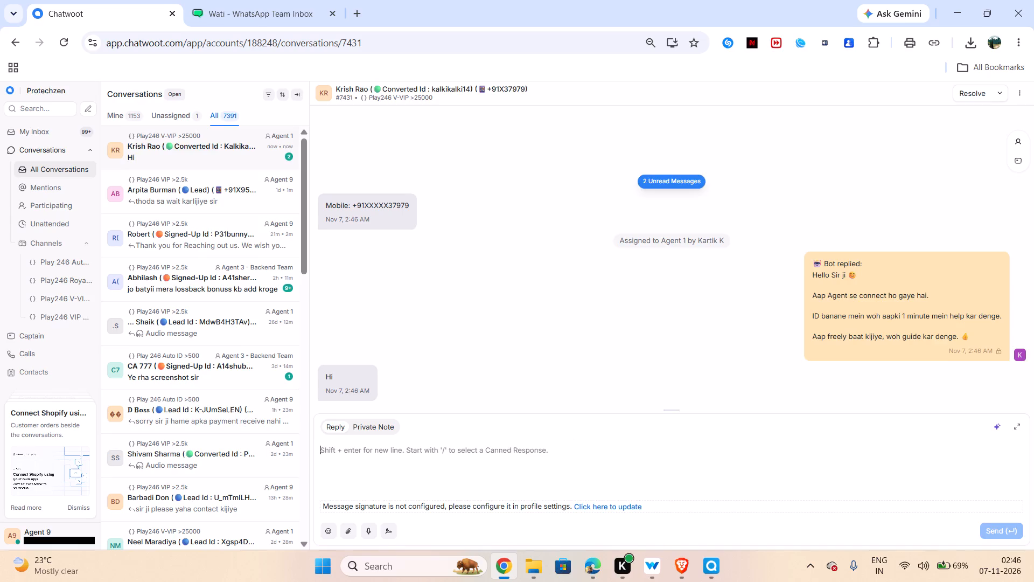
type("hello sit")
key("space")
key("BackSpace")
key("BackSpace")
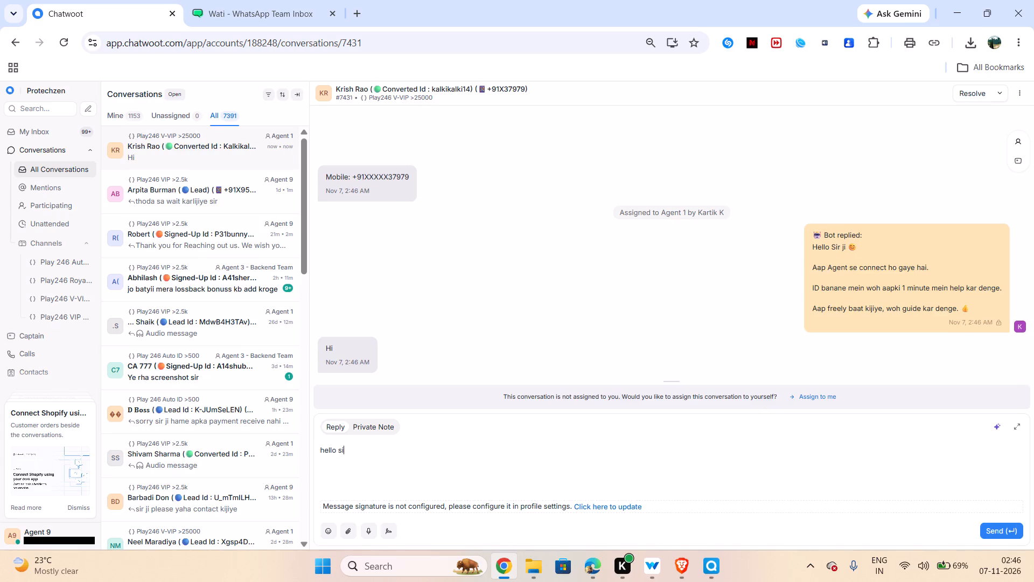
type("r ji")
key("Return")
Find canned responses for "vvip" and send the "VVIP >25000 Welcome Message" in conversation #7431.
type("/vvip")
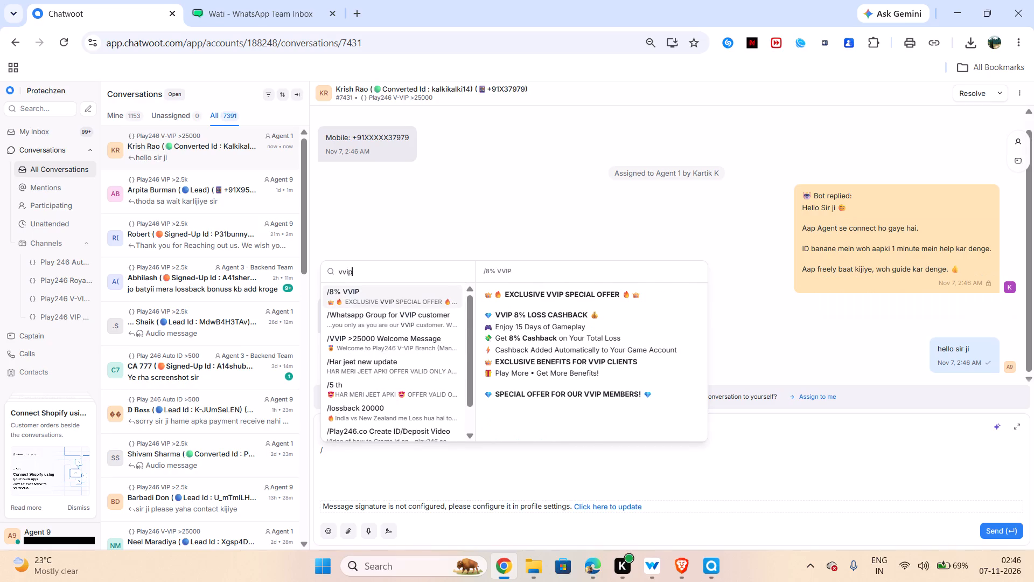
left_click(434, 340)
key("Return")
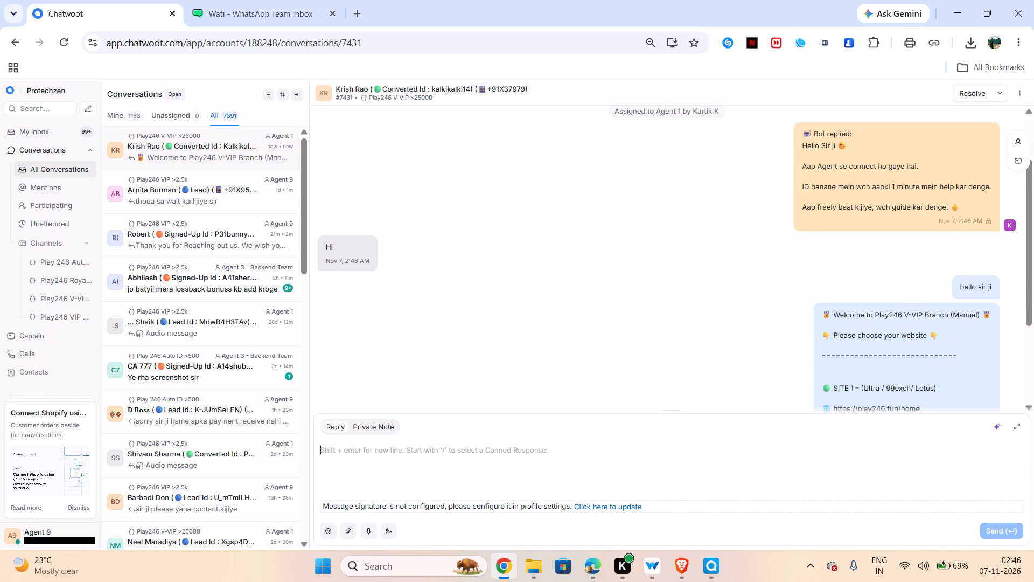
Reply "ji sir ji bataiye ham apki kaise help kar sakte hai?" in conversation #7431.
type("ji sri ji")
key("BackSpace")
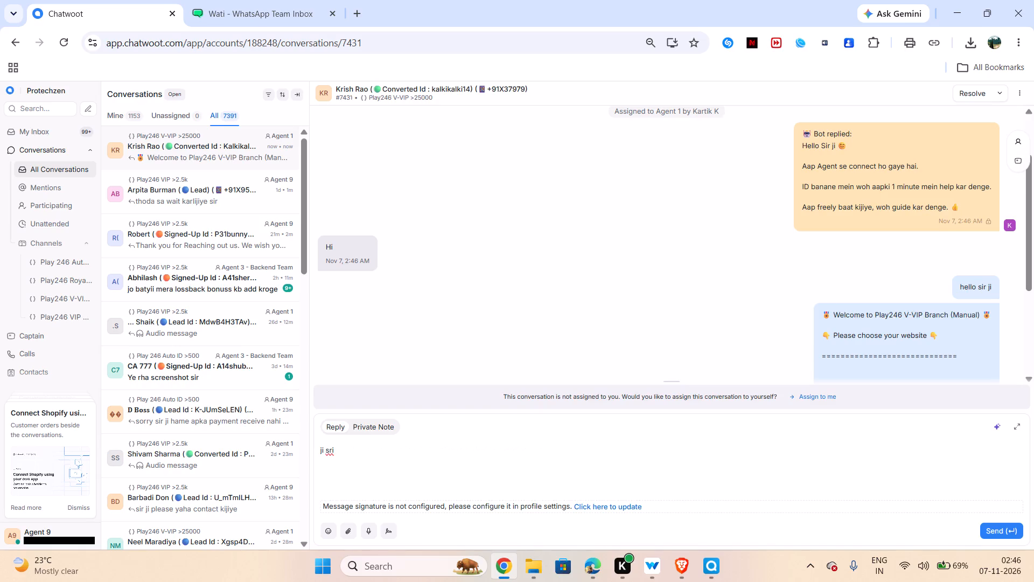
key("BackSpace")
key("BackSpace")
key("BackSpace")
key("BackSpace")
type("irj")
key("space")
key("BackSpace")
key("BackSpace")
key("space")
type("ji")
key("space")
type("bataiye ham apki kaise he")
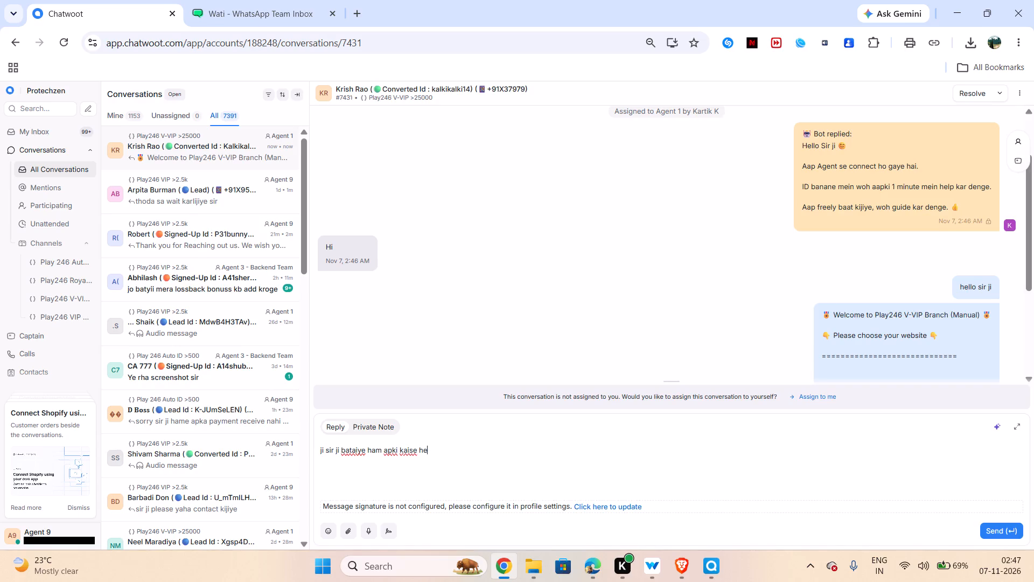
type("lp kar sakte hua=")
key("BackSpace")
key("BackSpace")
key("BackSpace")
type("ai")
key("shift+question")
key("Return")
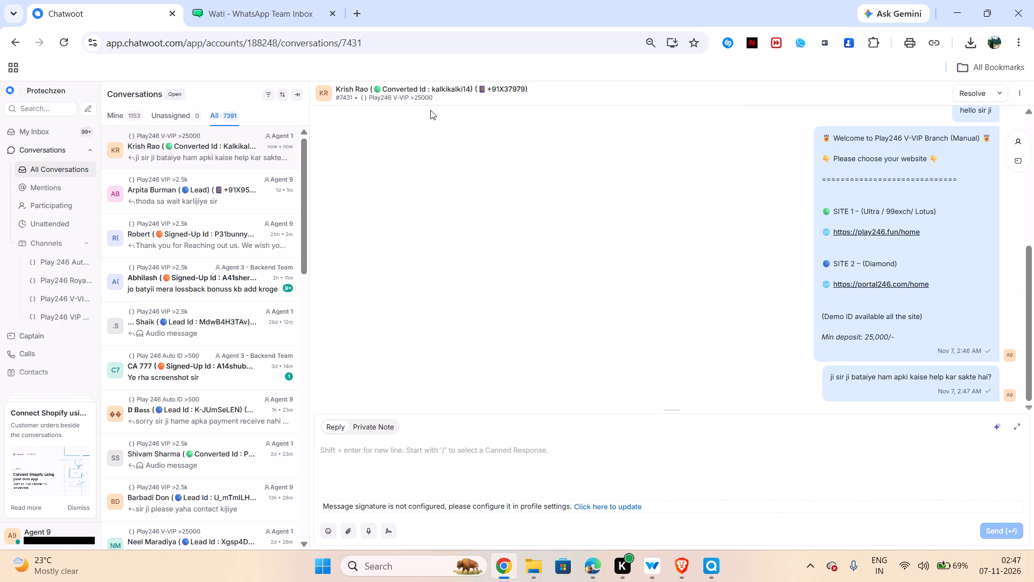
Copy the partial phone digits from conversation #7431's header and search the Play 246 CRM leads for them in Microsoft Edge.
left_click_drag(504, 86, 510, 86)
left_click_drag(510, 86, 524, 89)
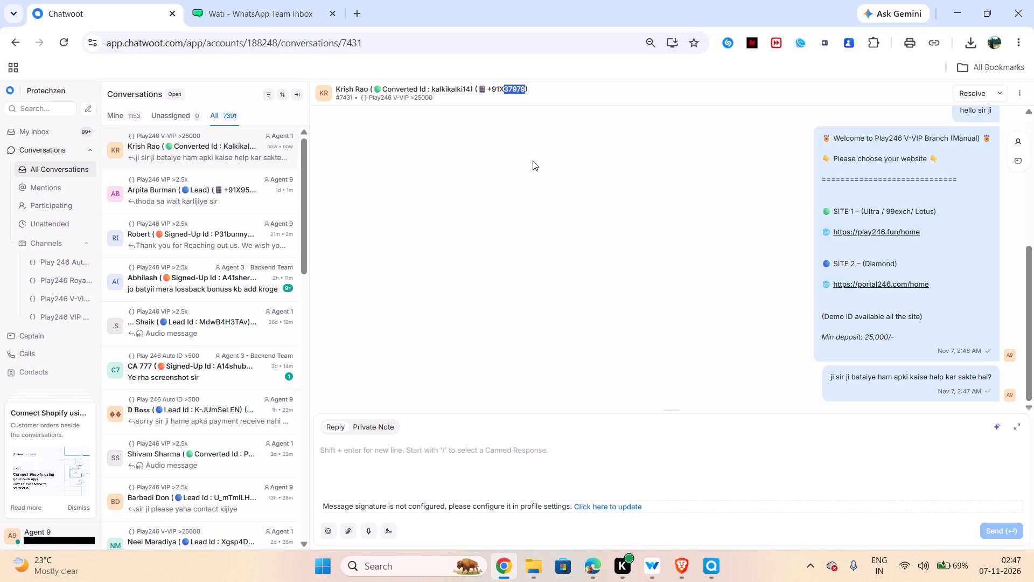
key("ctrl+c")
left_click(545, 518)
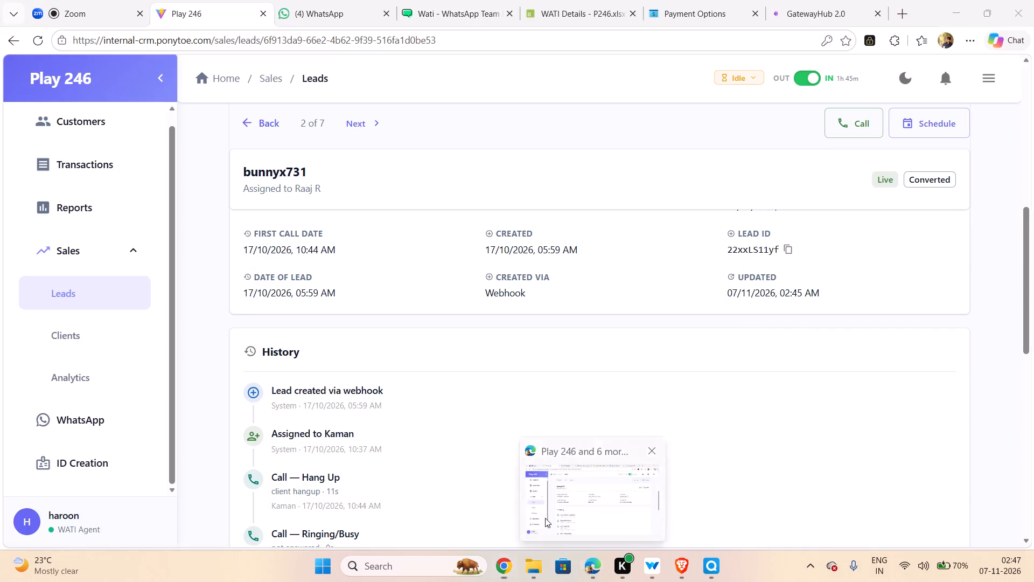
left_click(278, 126)
left_click(278, 126)
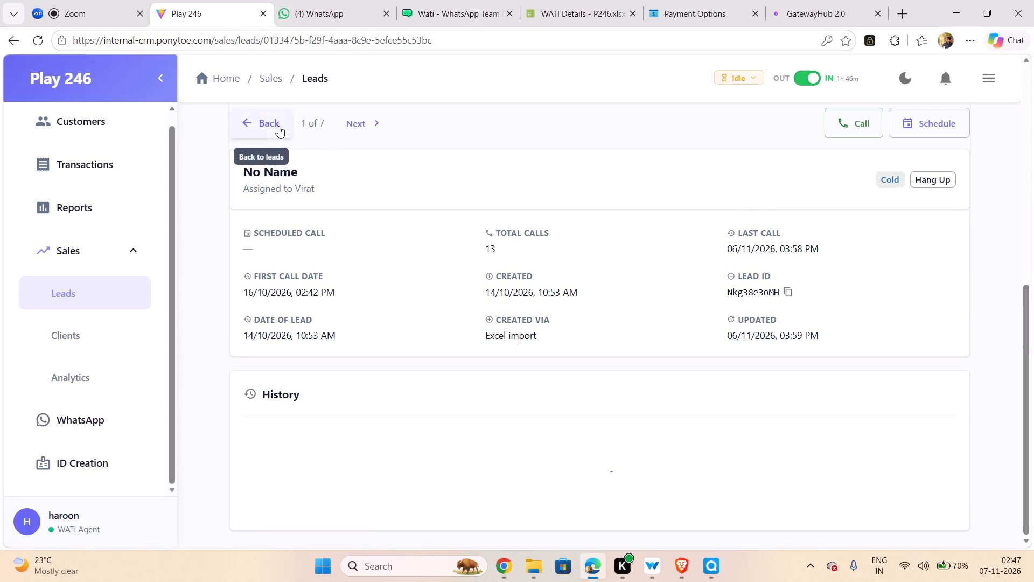
scroll(375, 235, "up", 3)
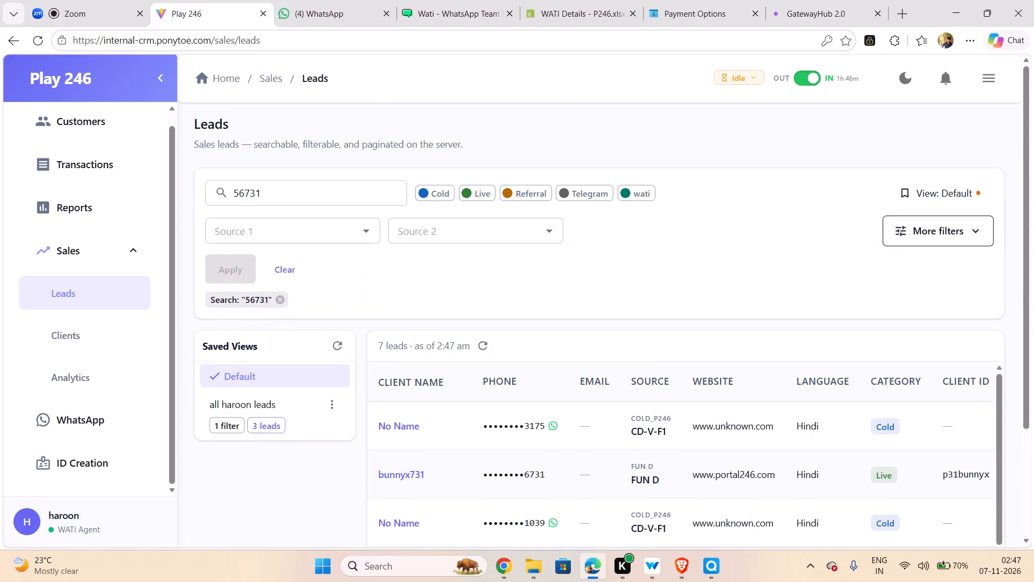
double_click(322, 202)
key("ctrl+v")
left_click(222, 261)
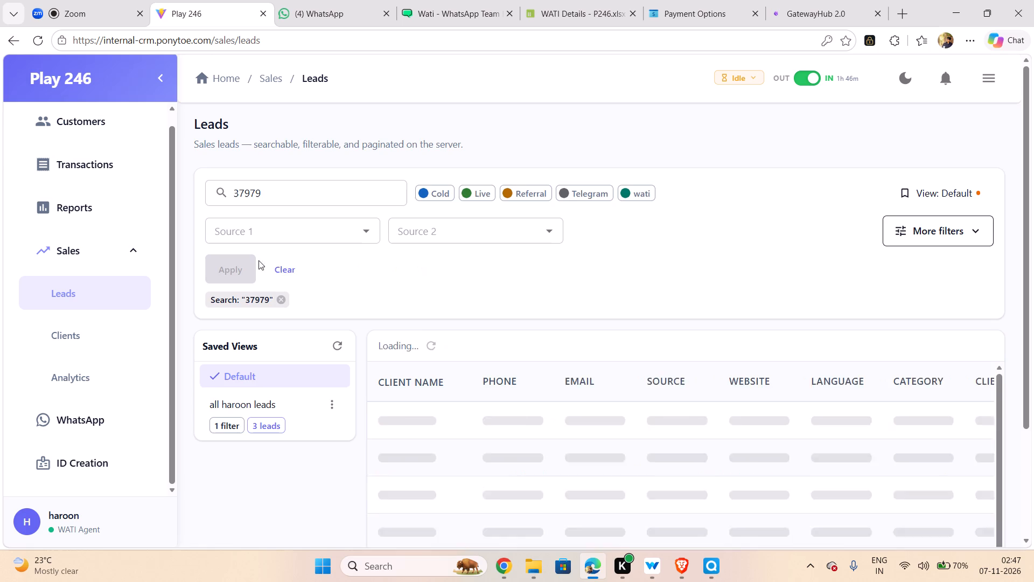
Examine the listed leads' phone endings, sources and client IDs for a match with the conversation #7431 customer.
scroll(329, 289, "down", 2)
scroll(411, 300, "down", 1)
scroll(515, 375, "down", 4)
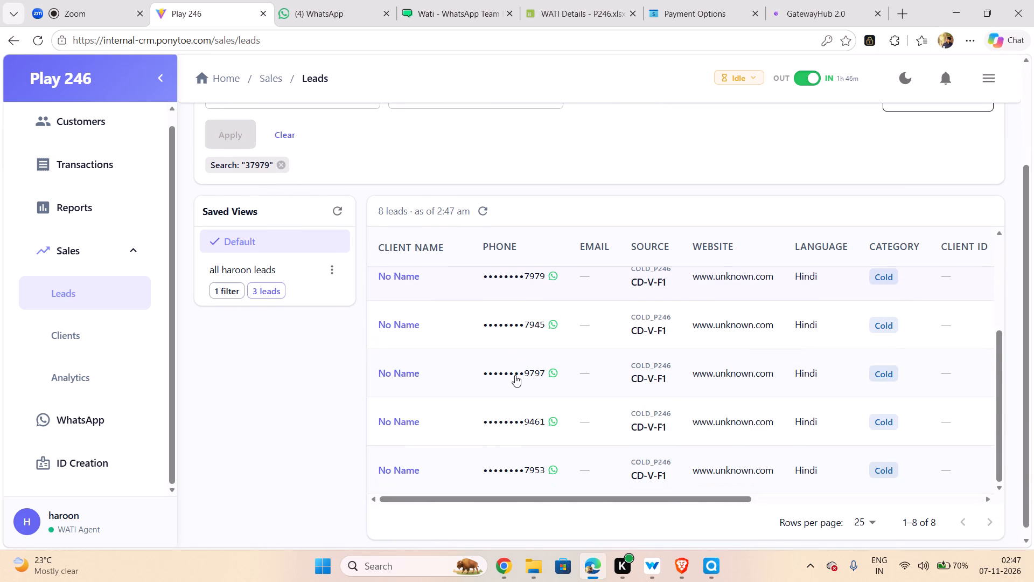
scroll(515, 375, "down", 2)
scroll(515, 375, "up", 7)
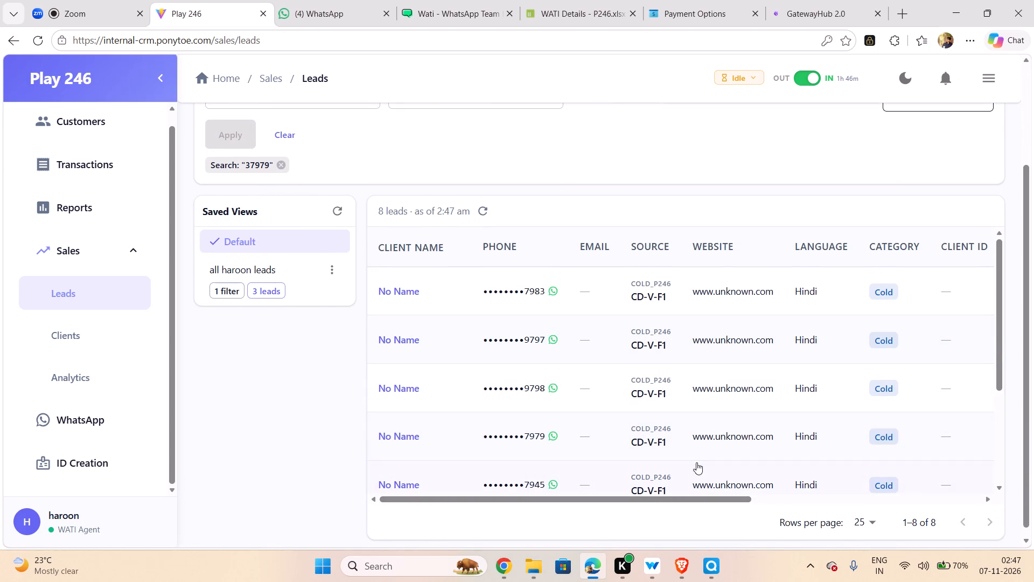
left_click_drag(924, 448, 623, 427)
left_click(340, 363)
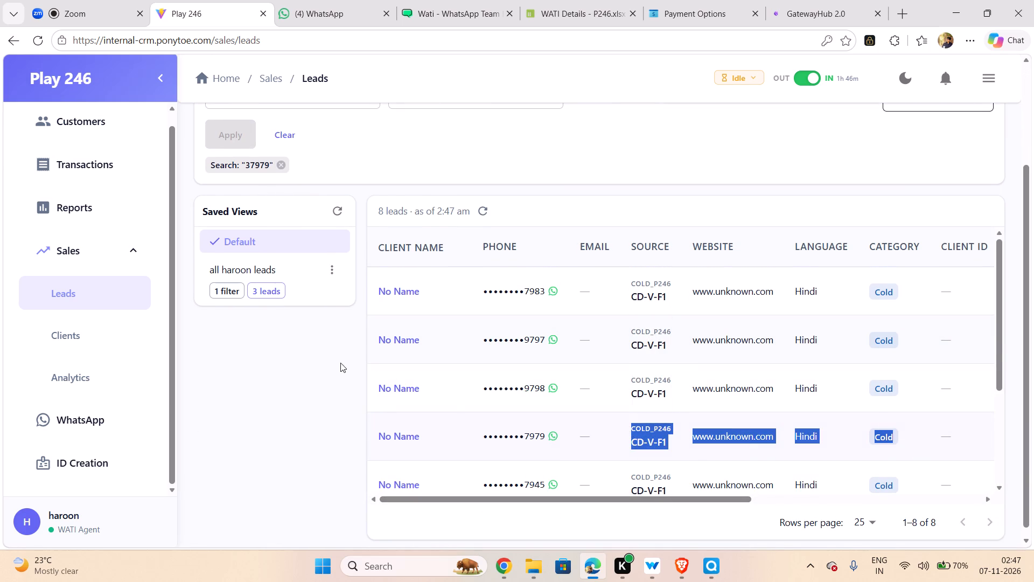
scroll(562, 410, "left", 6)
scroll(562, 408, "right", 5)
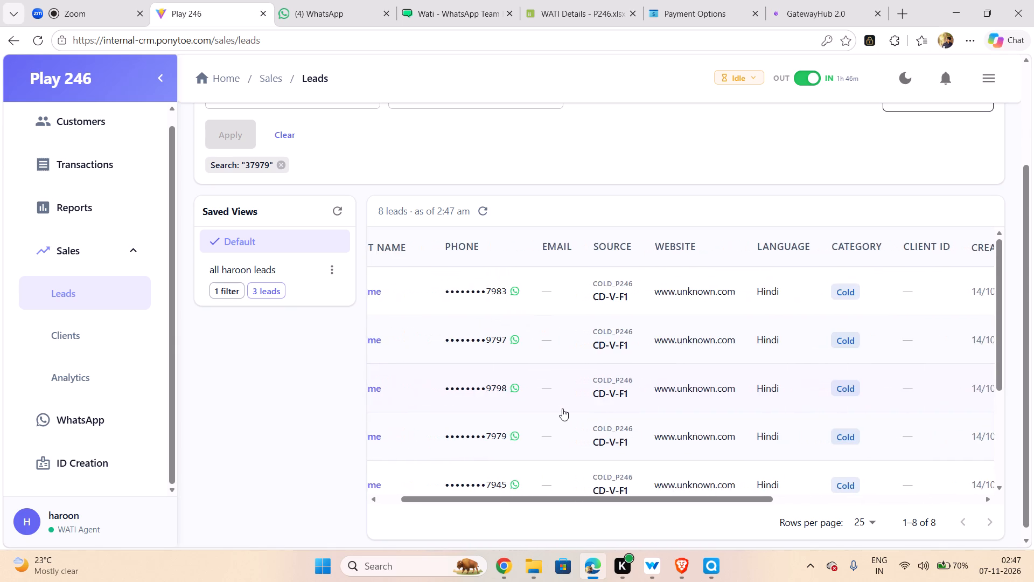
scroll(562, 408, "right", 2)
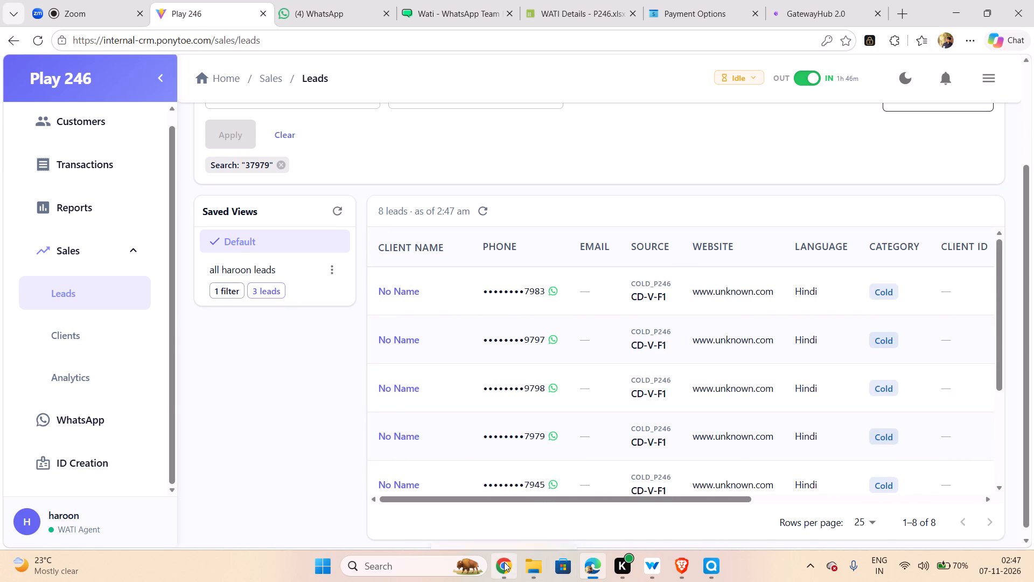
Copy the converted ID from conversation #7431's header in Google Chrome and search the CRM leads for it in Microsoft Edge.
left_click(504, 562)
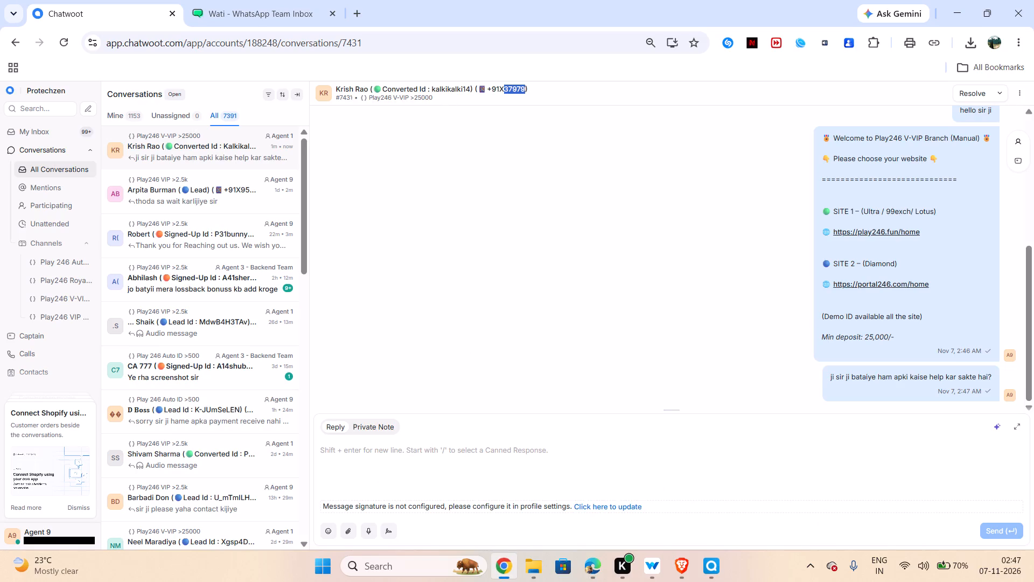
double_click(450, 92)
key("ctrl+c")
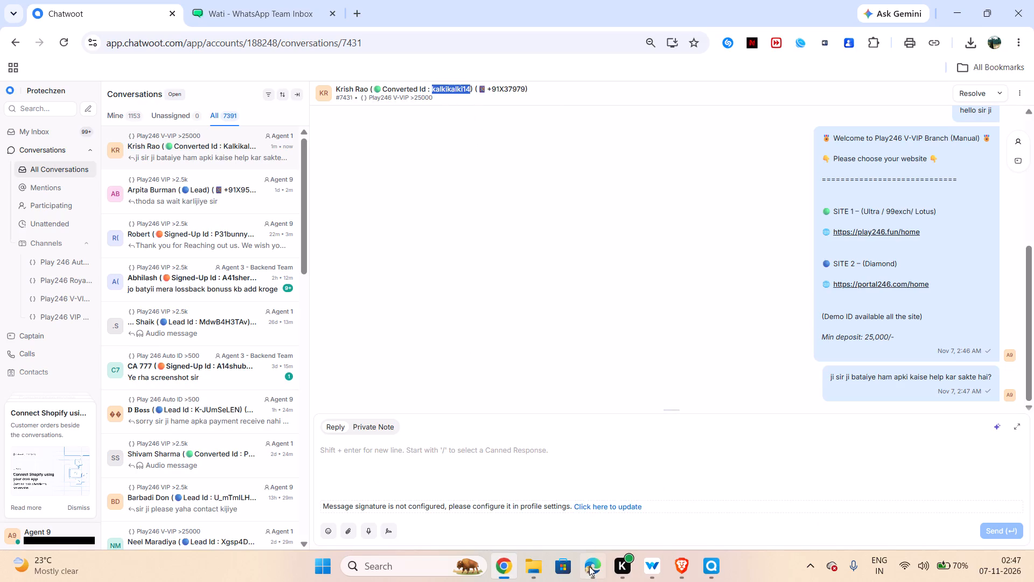
left_click(593, 581)
scroll(277, 120, "up", 2)
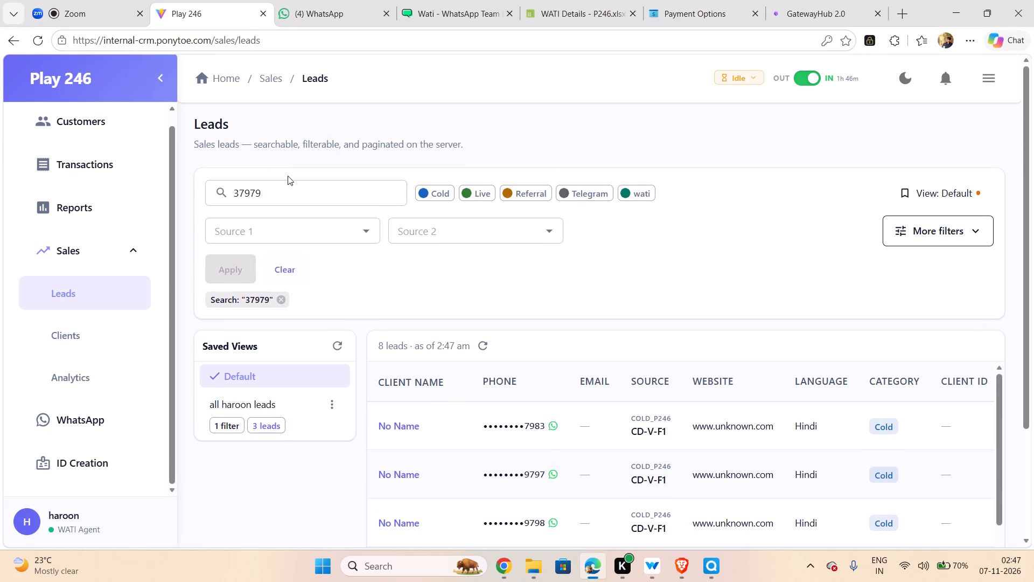
double_click(290, 190)
key("ctrl+v")
left_click(234, 265)
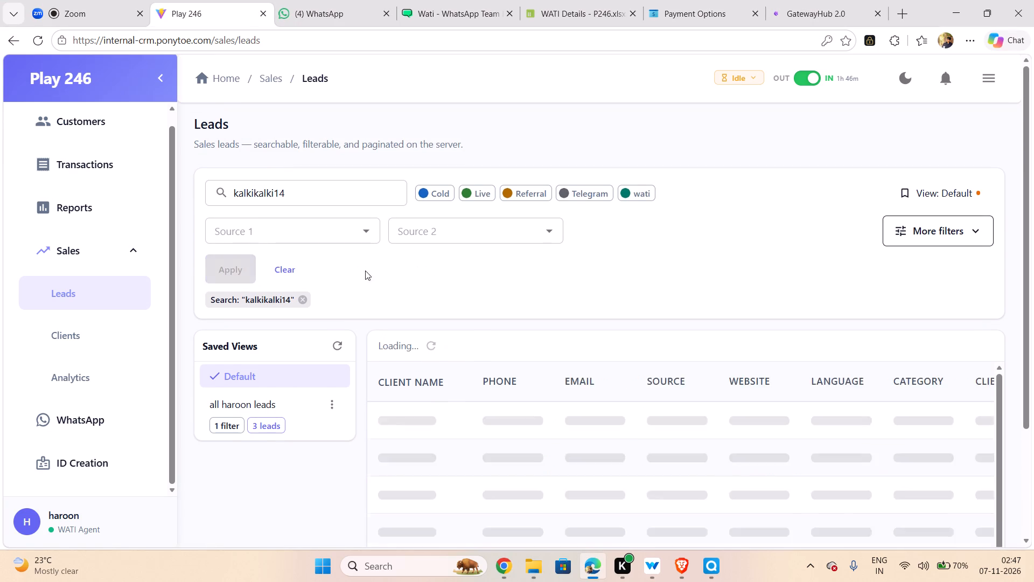
scroll(386, 271, "down", 2)
Copy the customer's name from conversation #7431 in Chrome, search the CRM leads for it in Edge, and clear the search text.
left_click(508, 561)
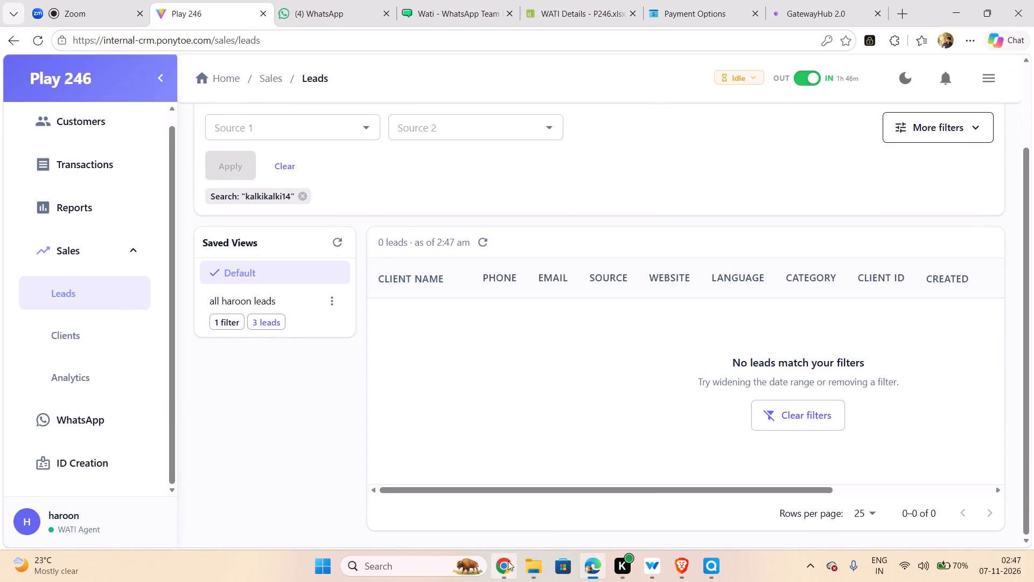
triple_click(346, 86)
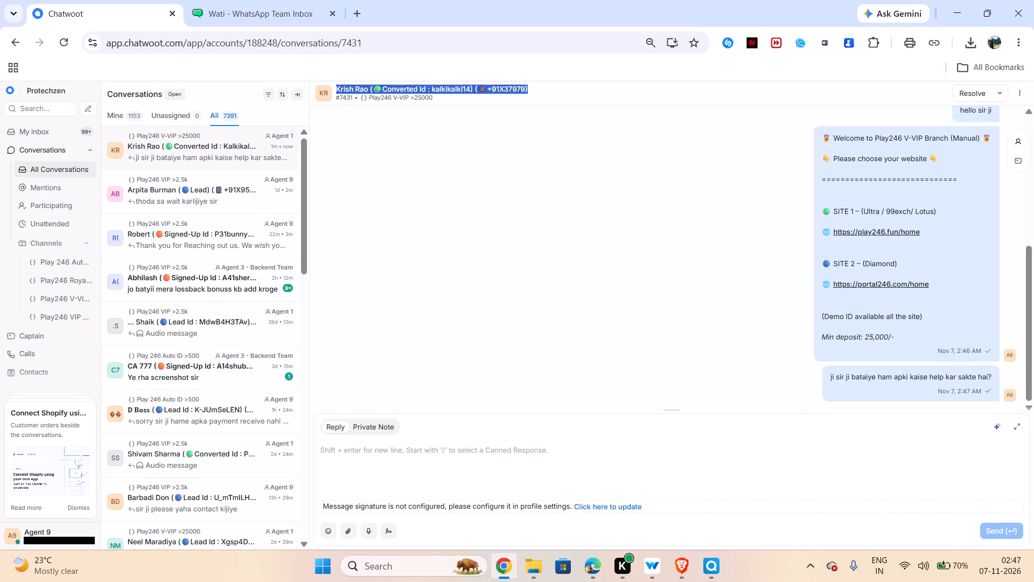
left_click(367, 91)
left_click_drag(367, 89, 337, 89)
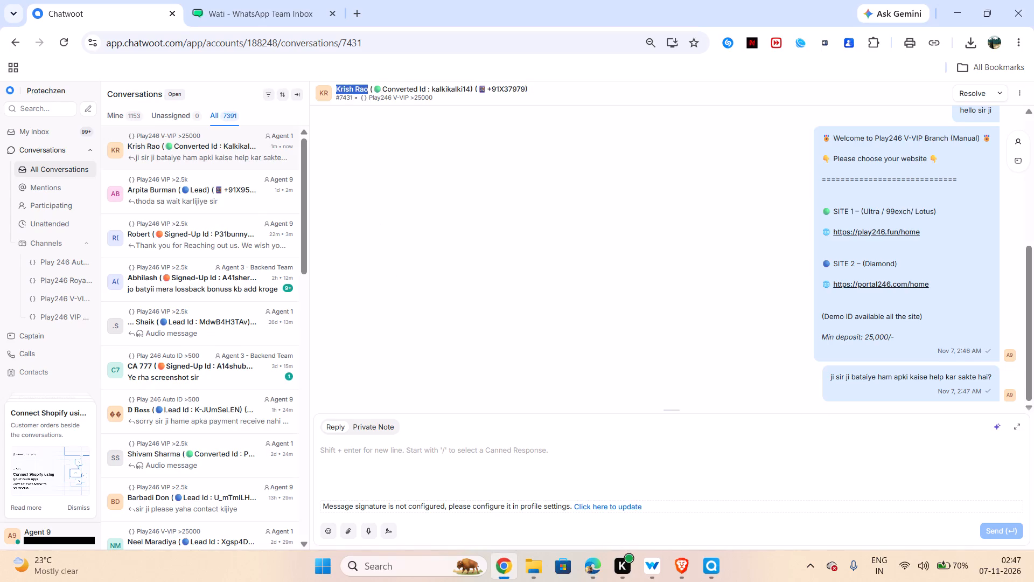
left_click_drag(337, 89, 334, 88)
key("ctrl+c")
left_click(590, 569)
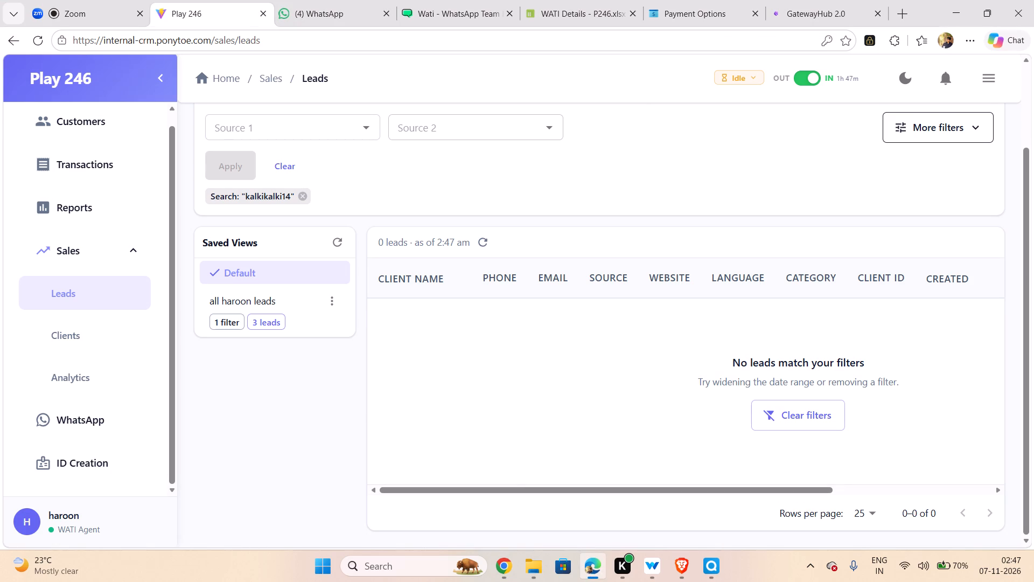
scroll(307, 128, "up", 2)
double_click(316, 190)
key("ctrl+v")
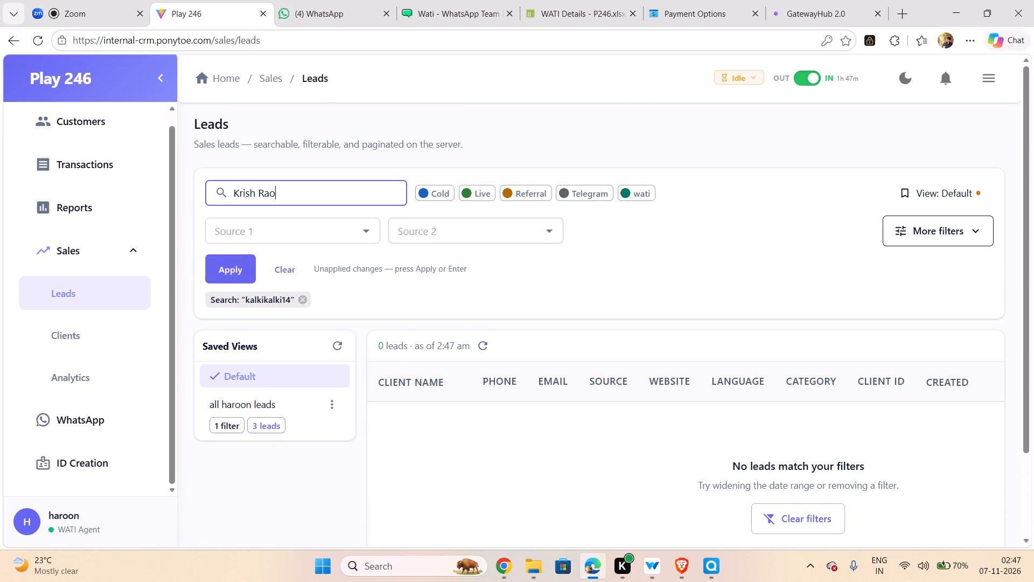
left_click(233, 261)
scroll(401, 290, "down", 1)
scroll(404, 287, "up", 1)
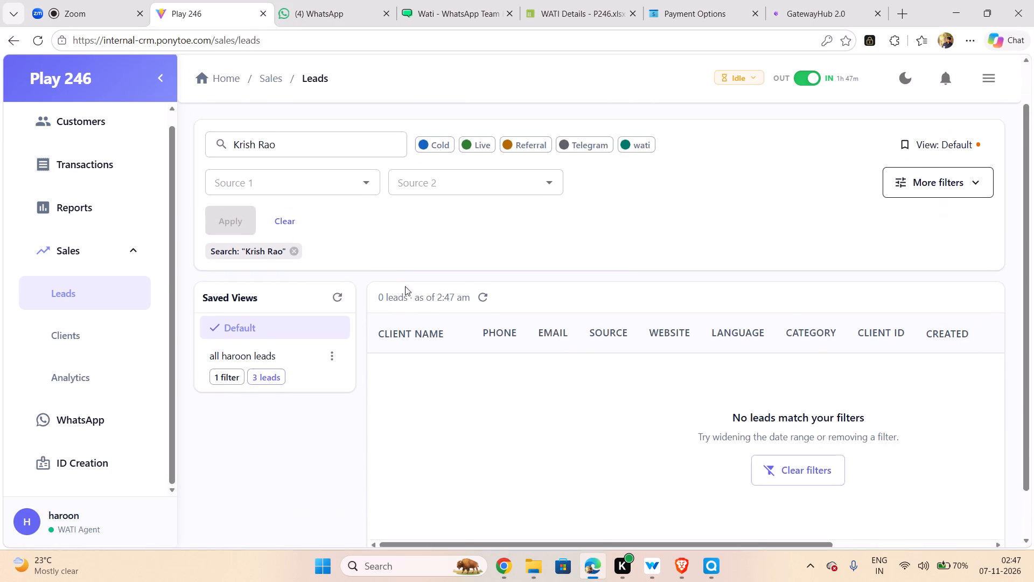
scroll(405, 286, "up", 1)
triple_click(324, 191)
key("BackSpace")
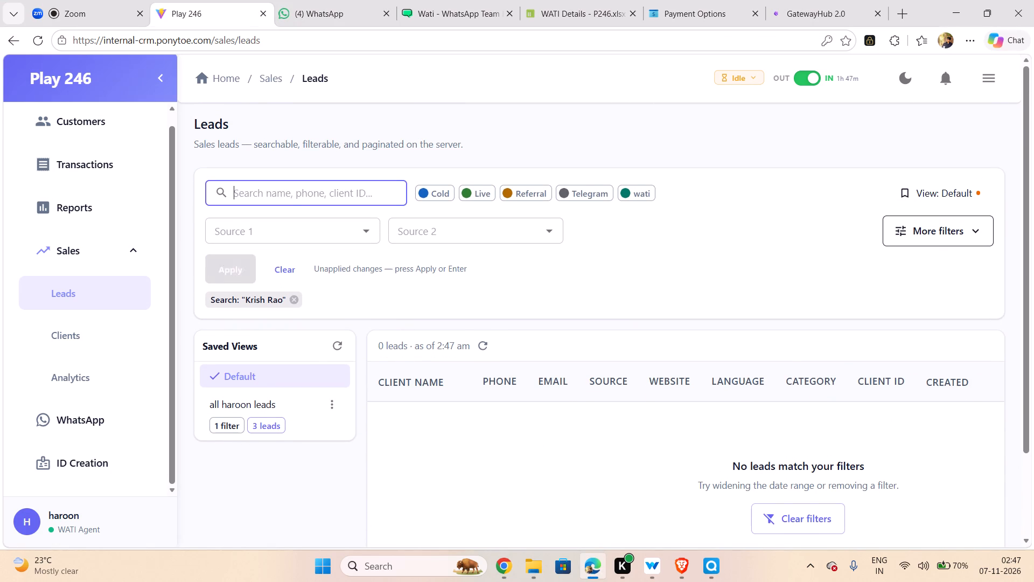
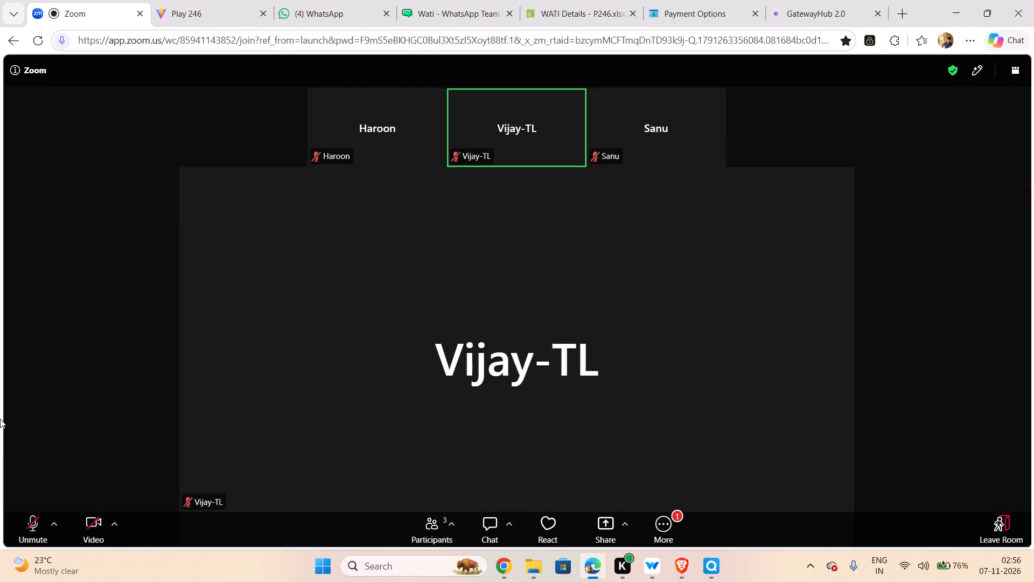
Unmute your own microphone in the Zoom breakout room.
left_click(19, 529)
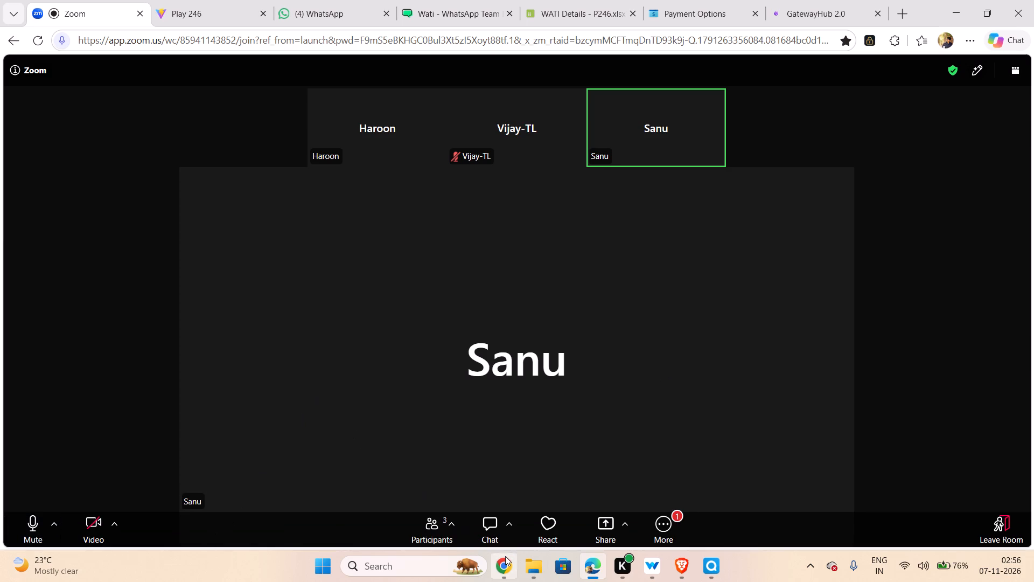
left_click(502, 571)
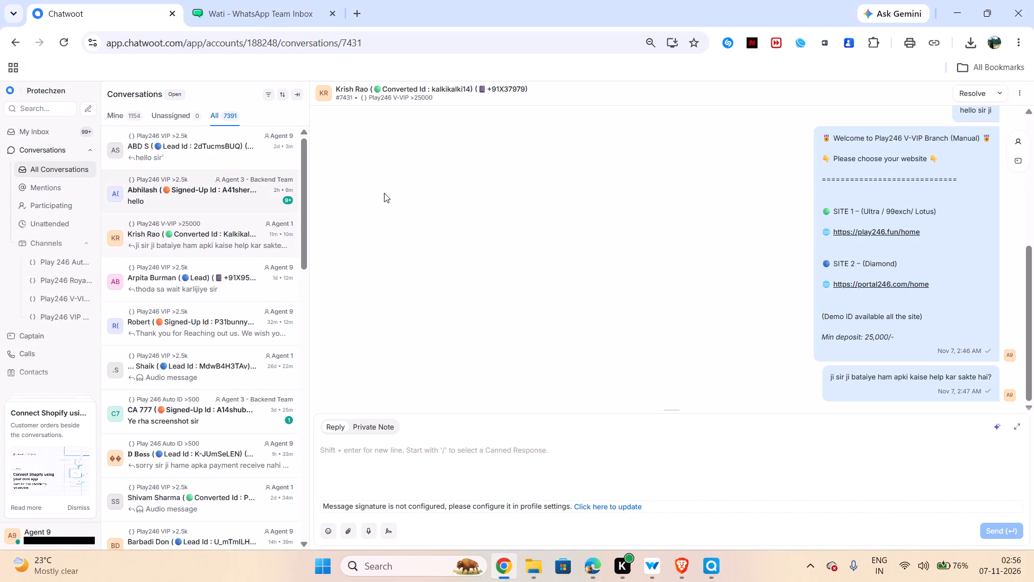
left_click(263, 150)
scroll(565, 220, "down", 2)
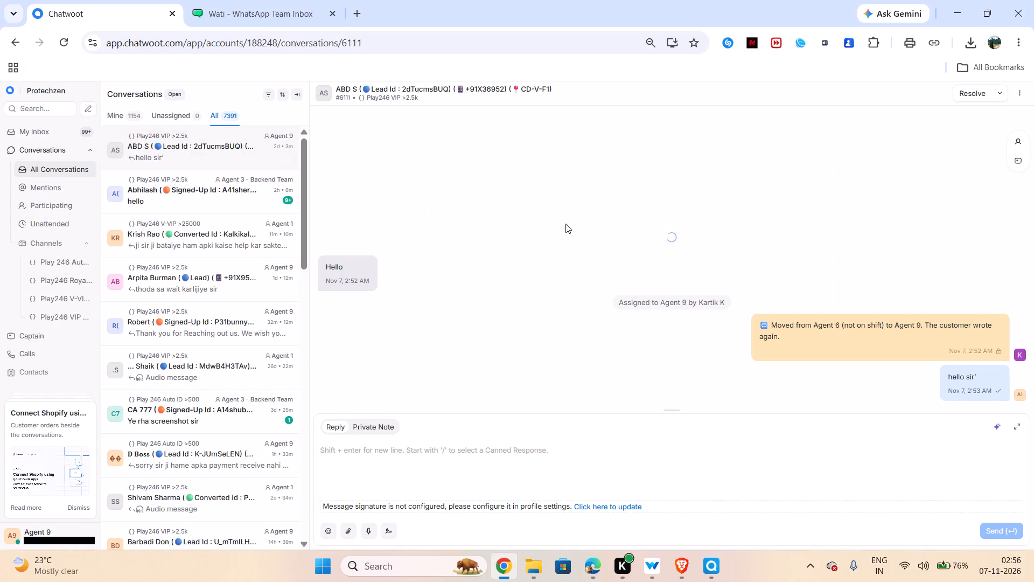
scroll(591, 262, "down", 1)
scroll(591, 266, "up", 2)
scroll(591, 266, "down", 5)
scroll(592, 278, "up", 3)
scroll(592, 278, "down", 2)
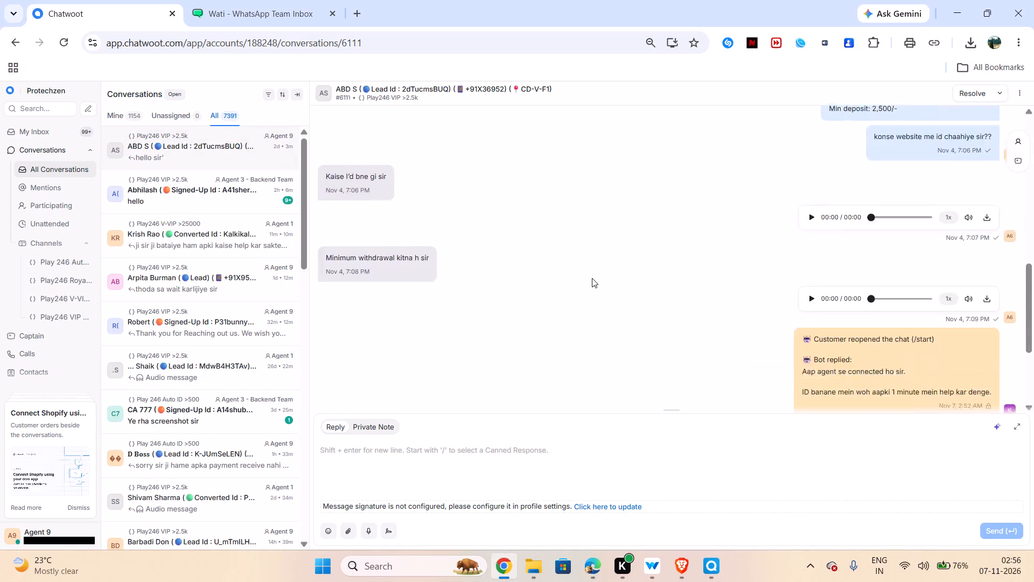
scroll(592, 278, "down", 3)
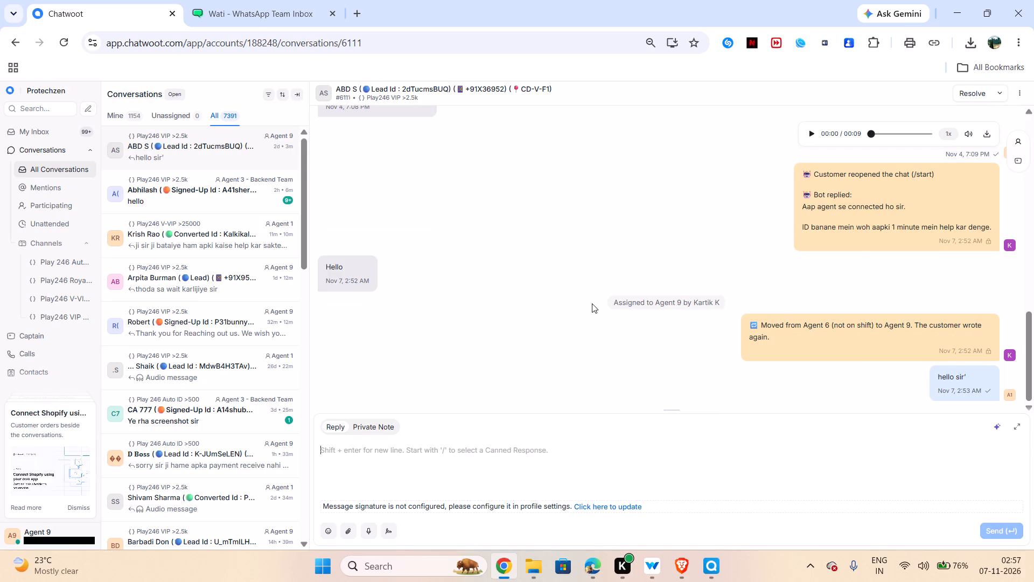
scroll(589, 310, "down", 2)
scroll(589, 310, "up", 1)
scroll(589, 310, "down", 3)
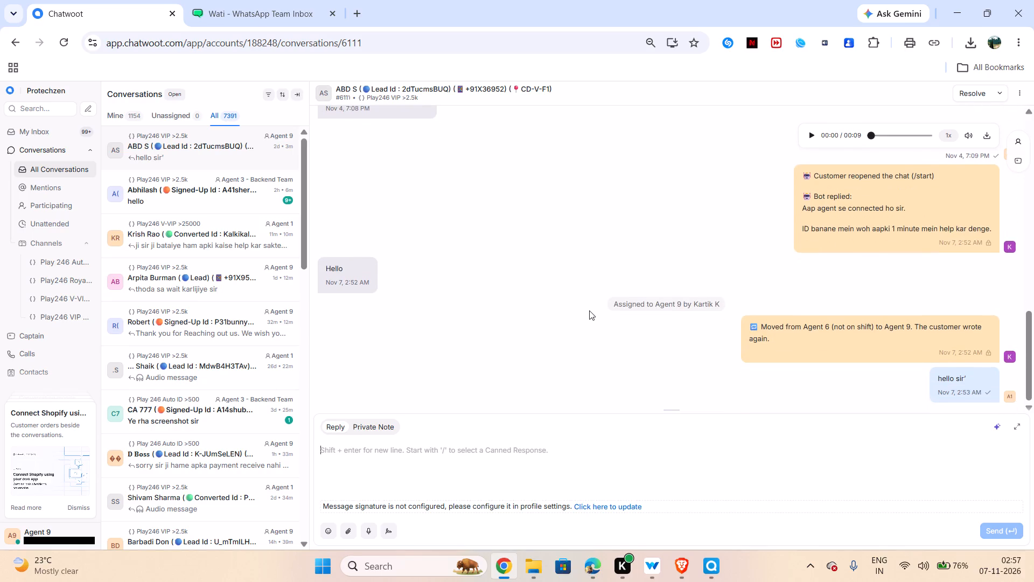
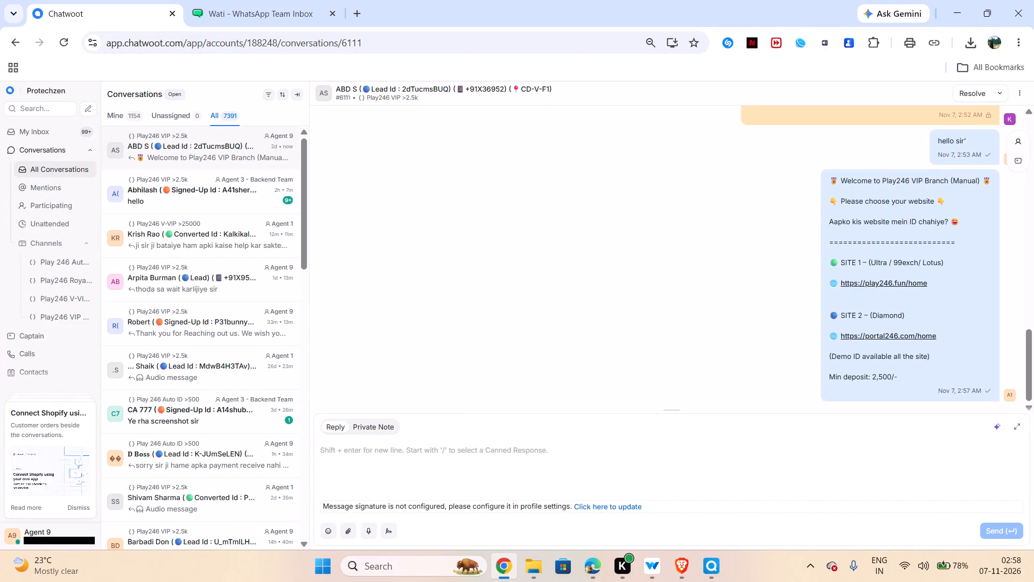
type("sir ji bataiye apo")
key("BackSpace")
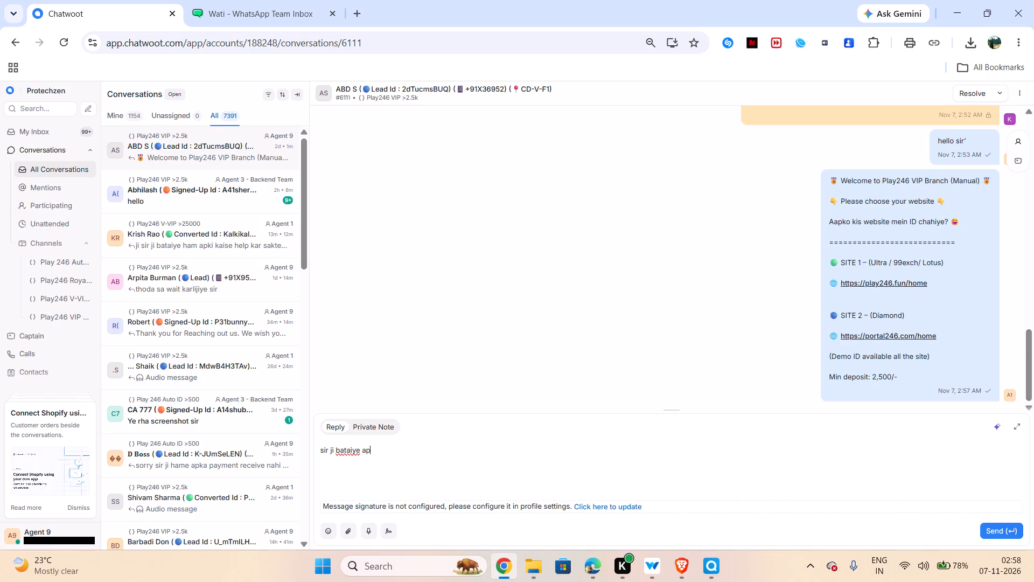
type("ko konsi siye")
key("space")
key("BackSpace")
key("BackSpace")
key("BackSpace")
type("te")
key("space")
type("pe id banani hai")
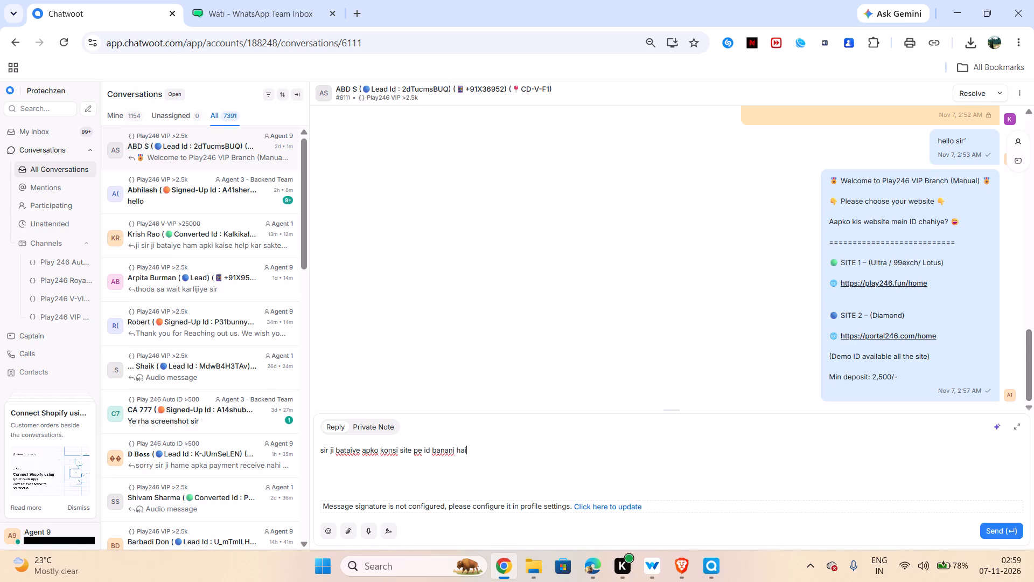
key("shift+question")
key("Return")
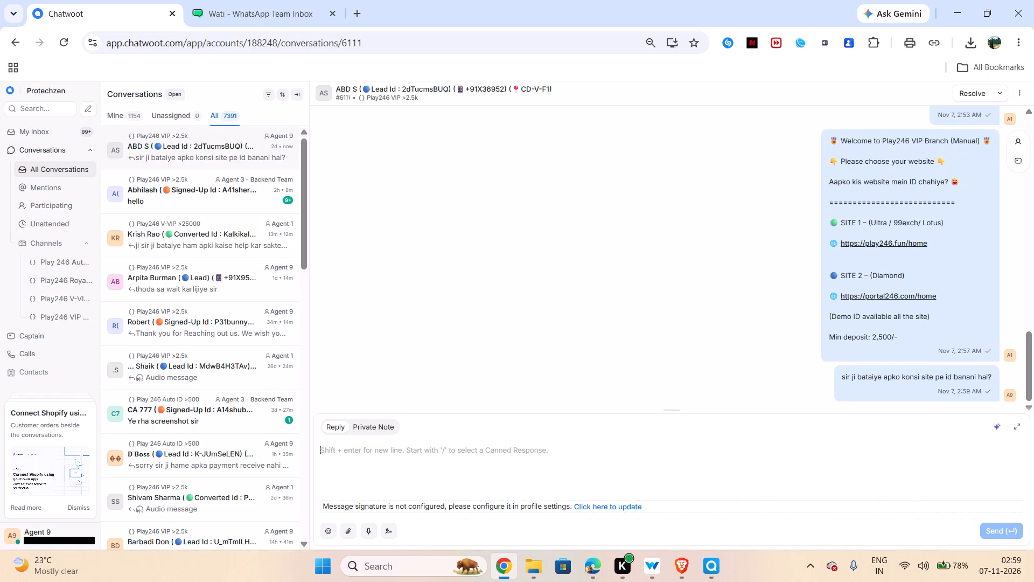
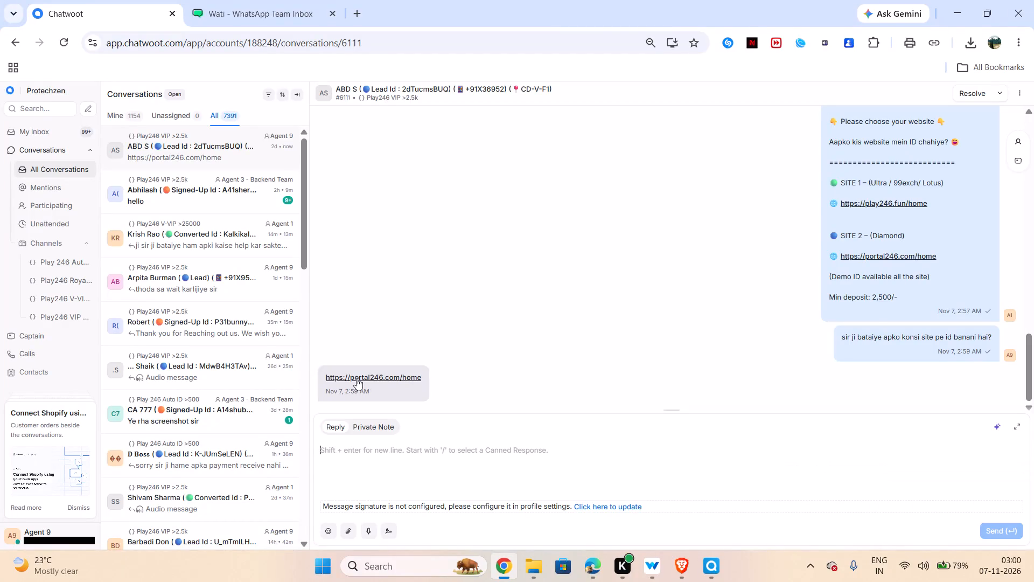
Copy the customer's Lead Id from the header of Chatwoot conversation #6111.
left_click(420, 91)
left_click(420, 91)
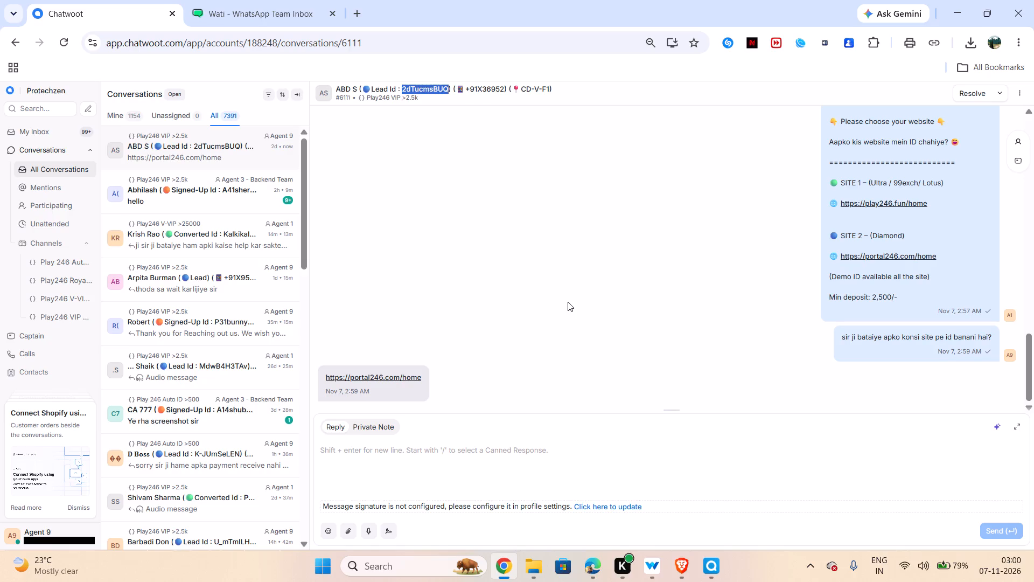
key("ctrl+c")
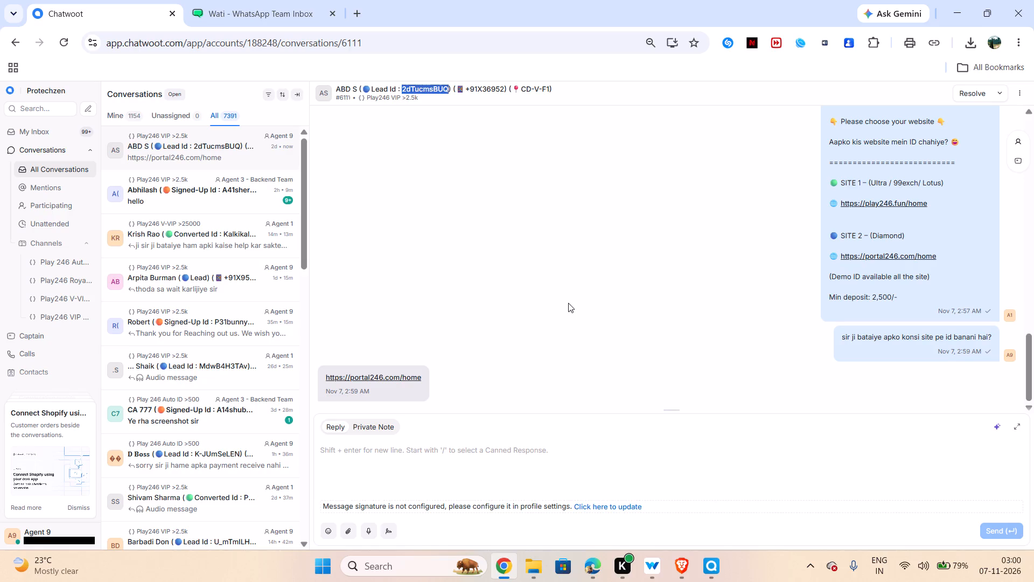
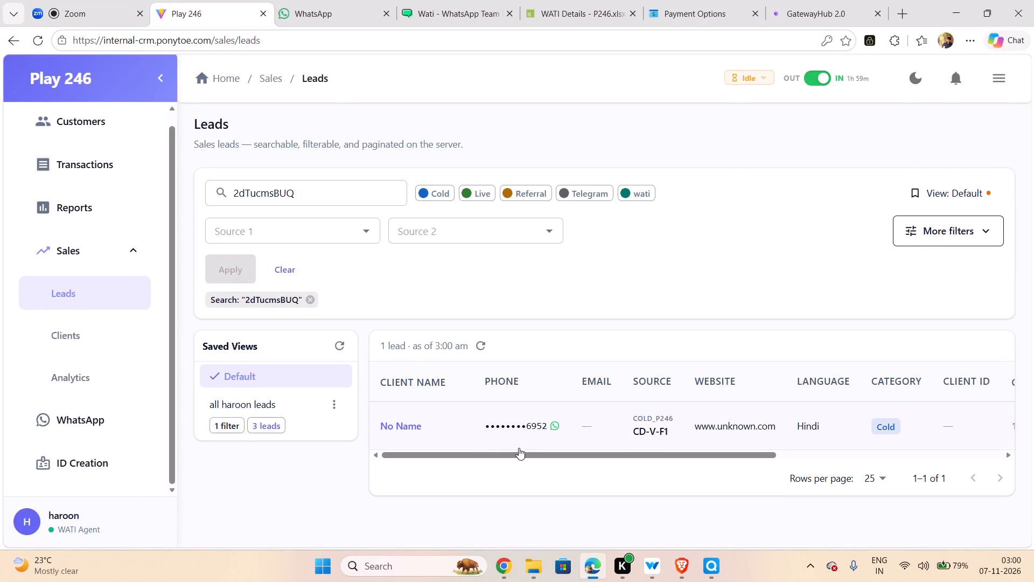
Review the CRM lead record's columns, including creation and assignment details, and return to Chatwoot conversation #6111 in Google Chrome.
left_click_drag(526, 453, 812, 461)
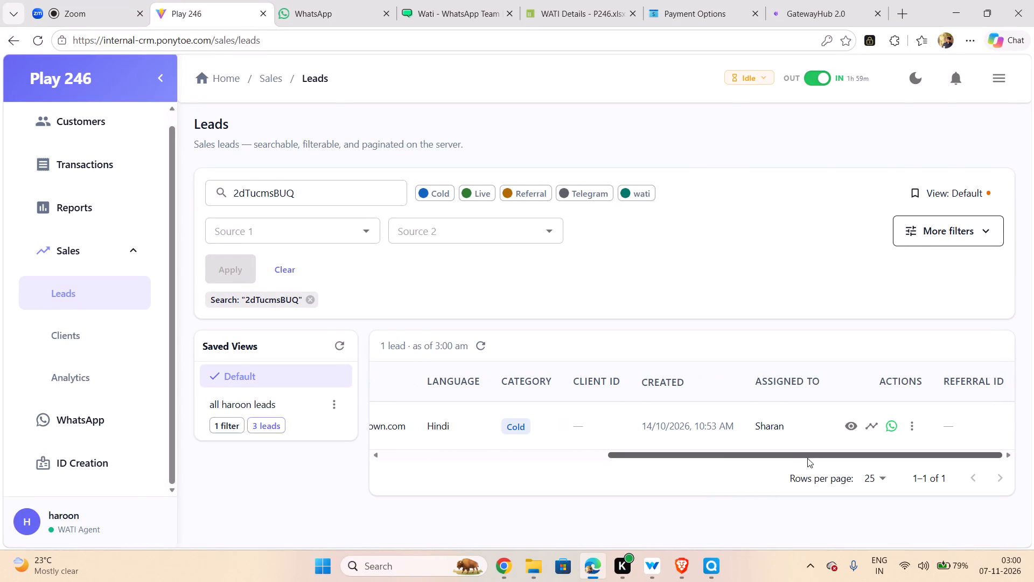
left_click_drag(703, 453, 471, 474)
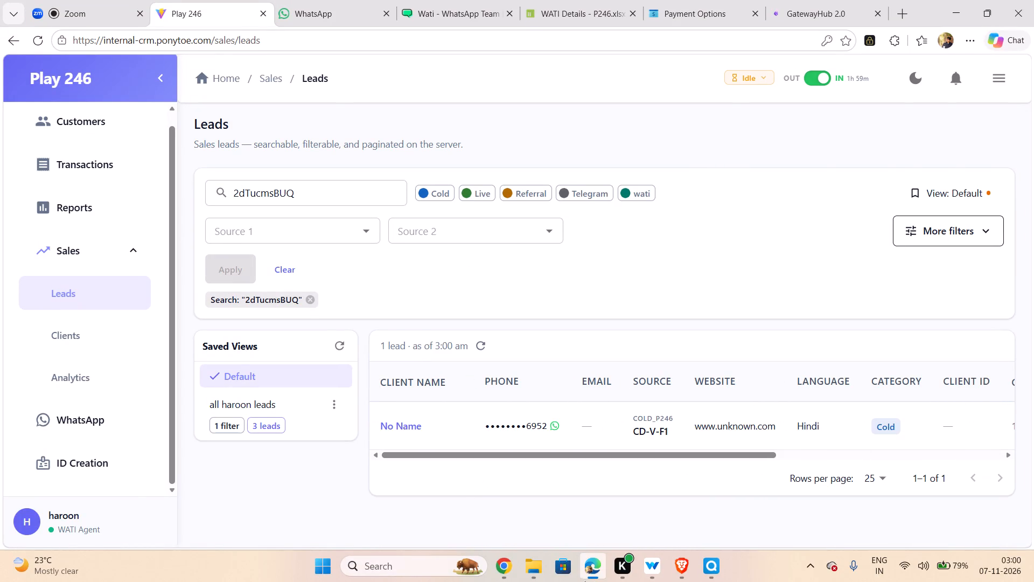
left_click(508, 573)
scroll(528, 416, "down", 5)
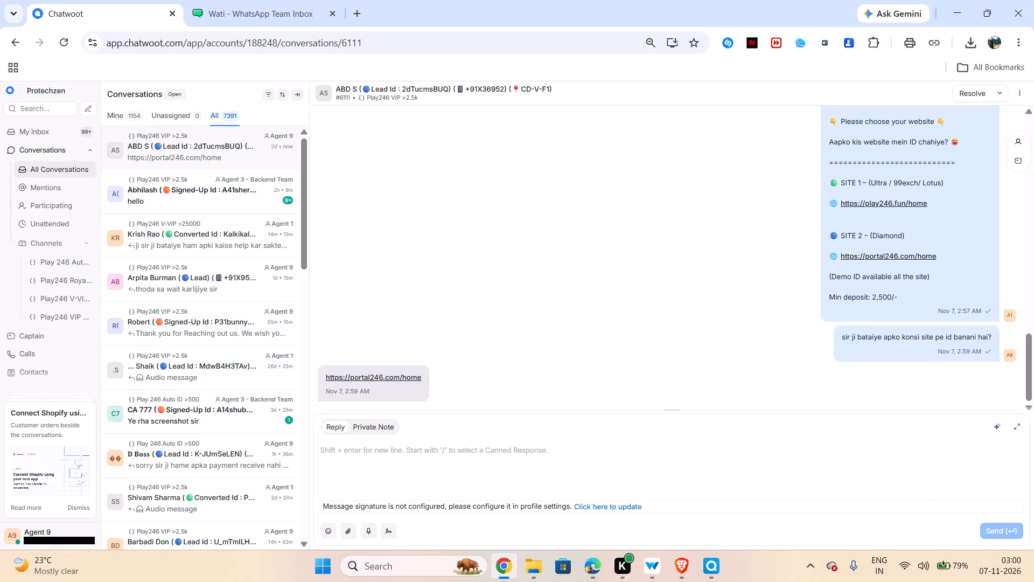
left_click(530, 467)
scroll(513, 270, "up", 9)
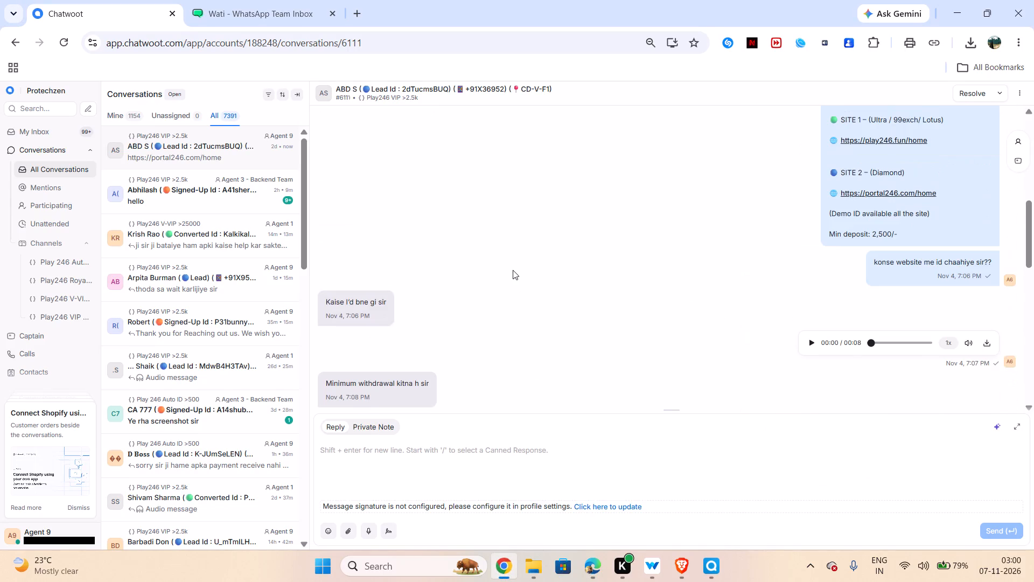
scroll(513, 271, "down", 12)
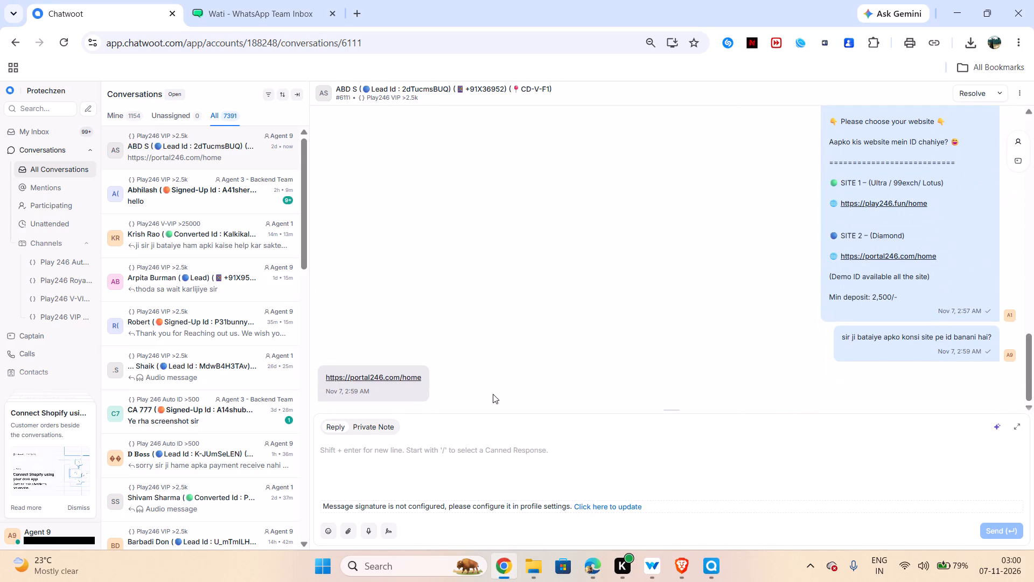
scroll(493, 394, "down", 3)
left_click(514, 449)
type("ok sri")
key("space")
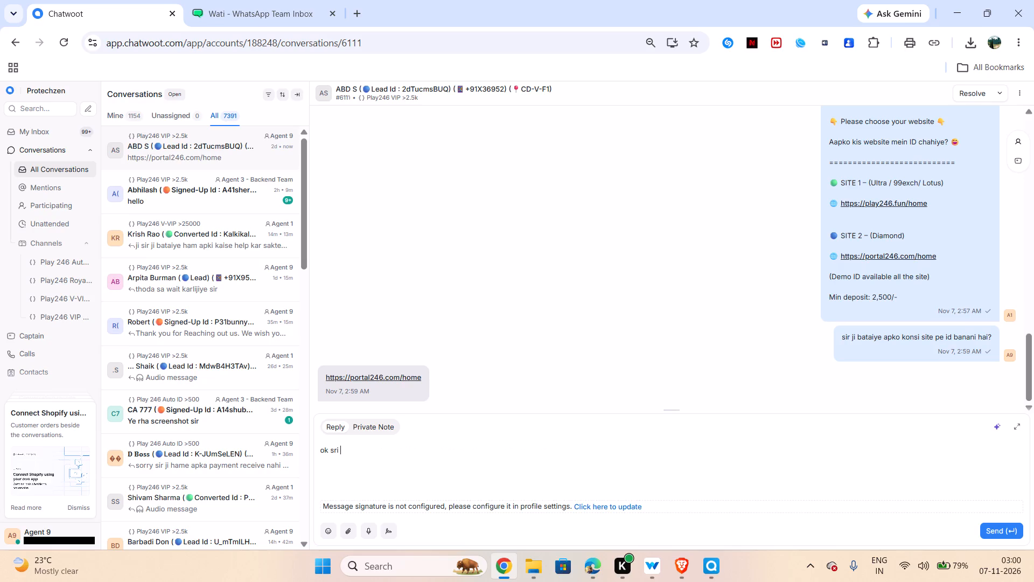
key("BackSpace")
key("BackSpace")
key("BackSpace")
type("ir ji")
scroll(485, 344, "down", 1)
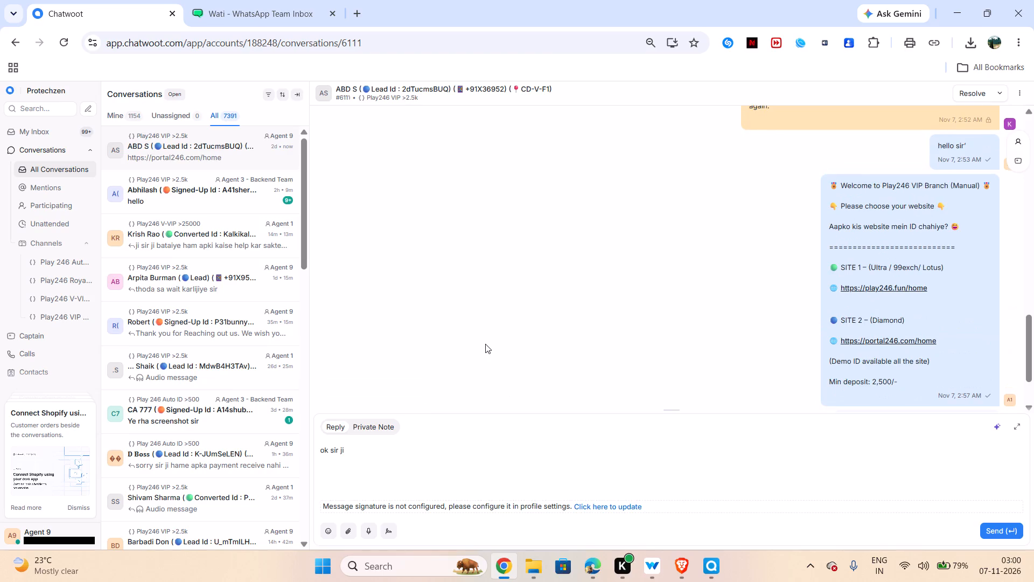
scroll(485, 344, "down", 2)
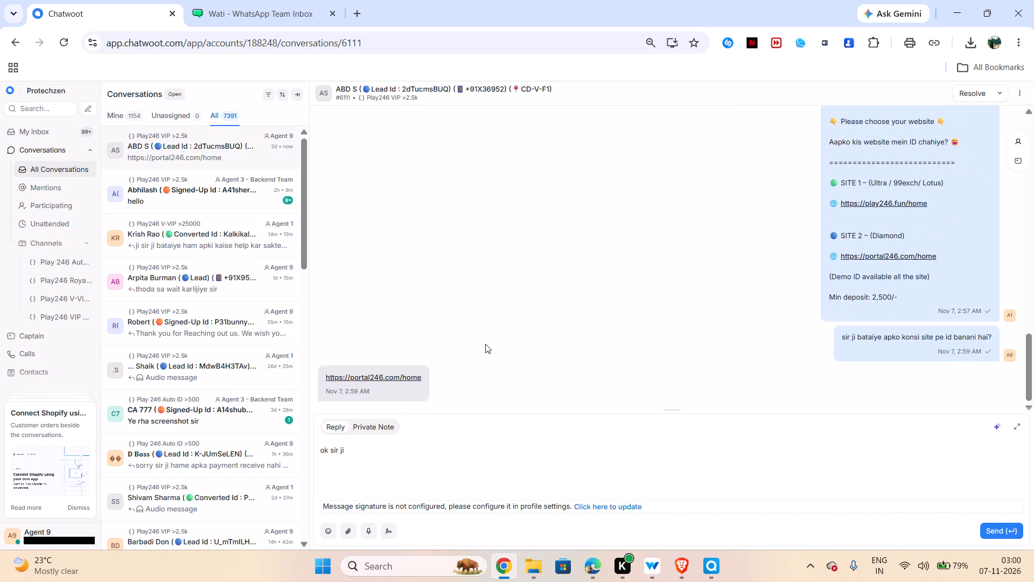
key("Return")
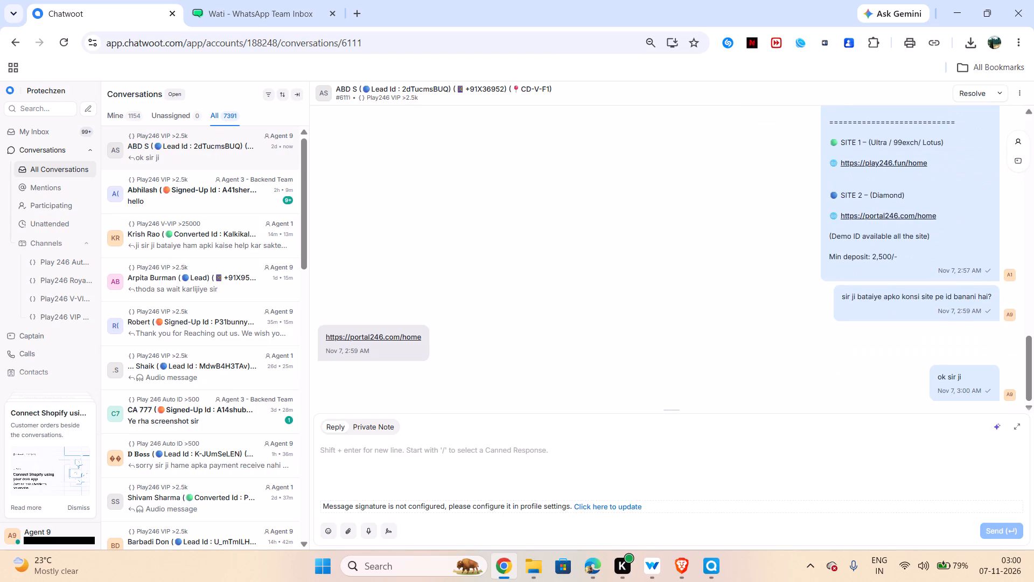
type("konse name sir")
key("BackSpace")
key("BackSpace")
type("e id")
key("space")
type("chahiye and kitna deposi")
key("space")
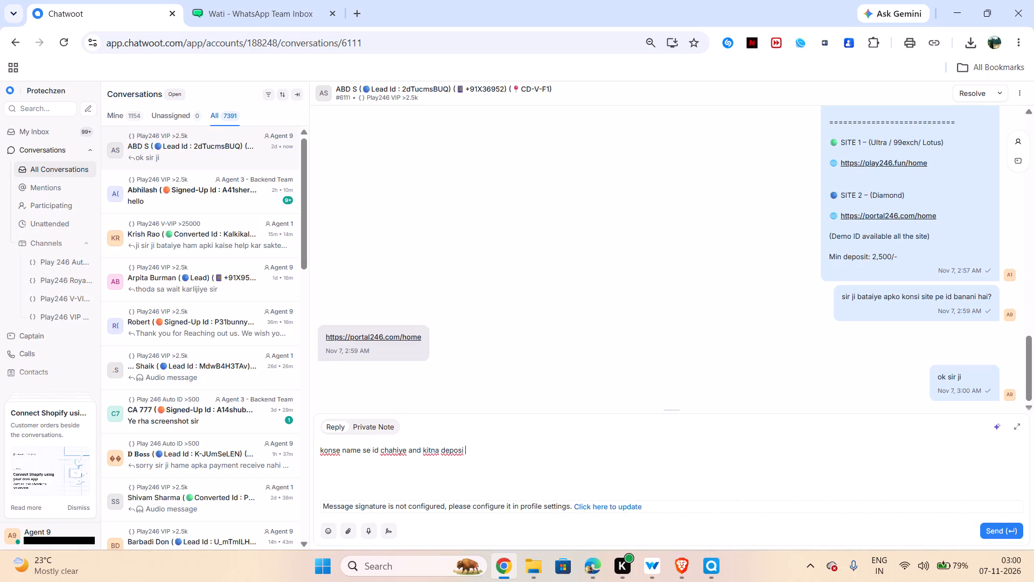
key("BackSpace")
type("t karna chahoge sir")
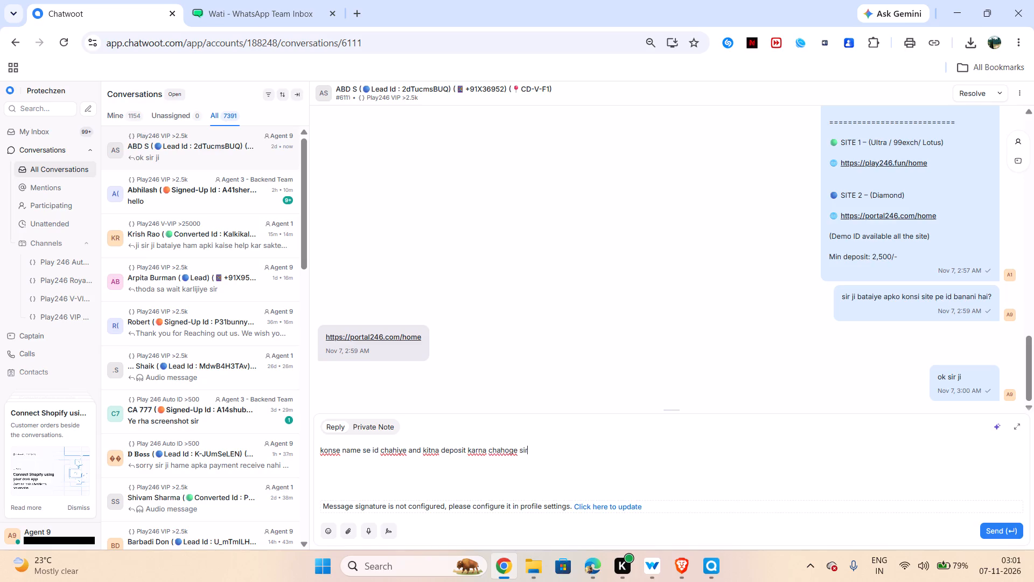
key("BackSpace")
key("BackSpace")
key("r")
key("BackSpace")
type("ir ao")
key("BackSpace")
key("p")
key("shift+question")
key("Return")
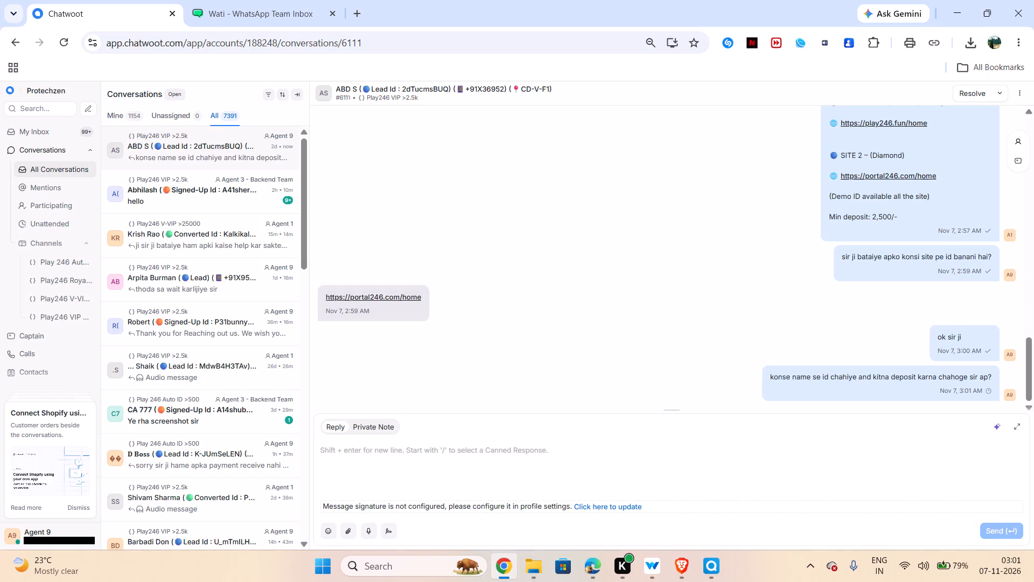
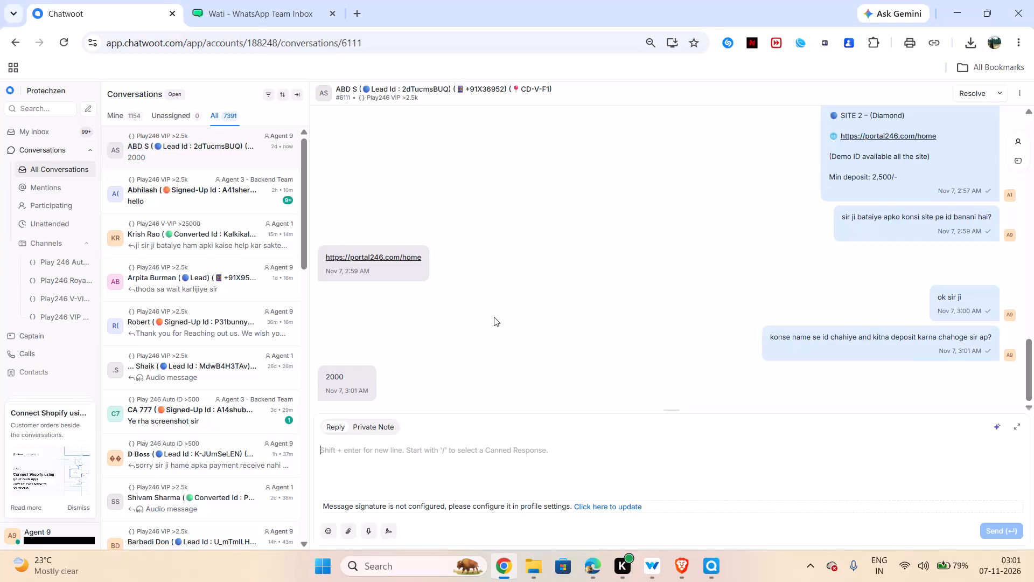
type("sir ji")
key("space")
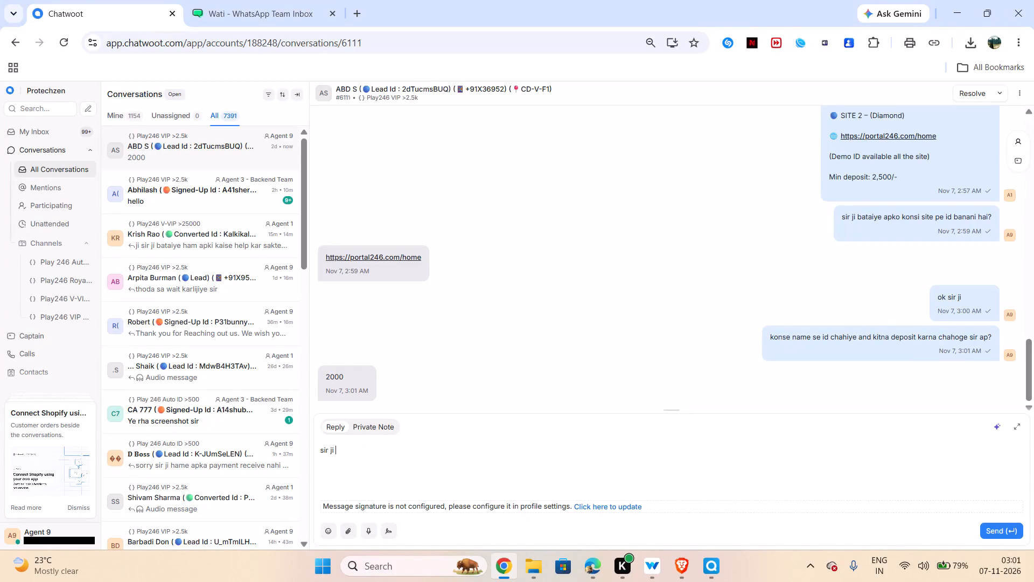
type("vip")
key("space")
type("me minimum deposit")
key("space")
key("2")
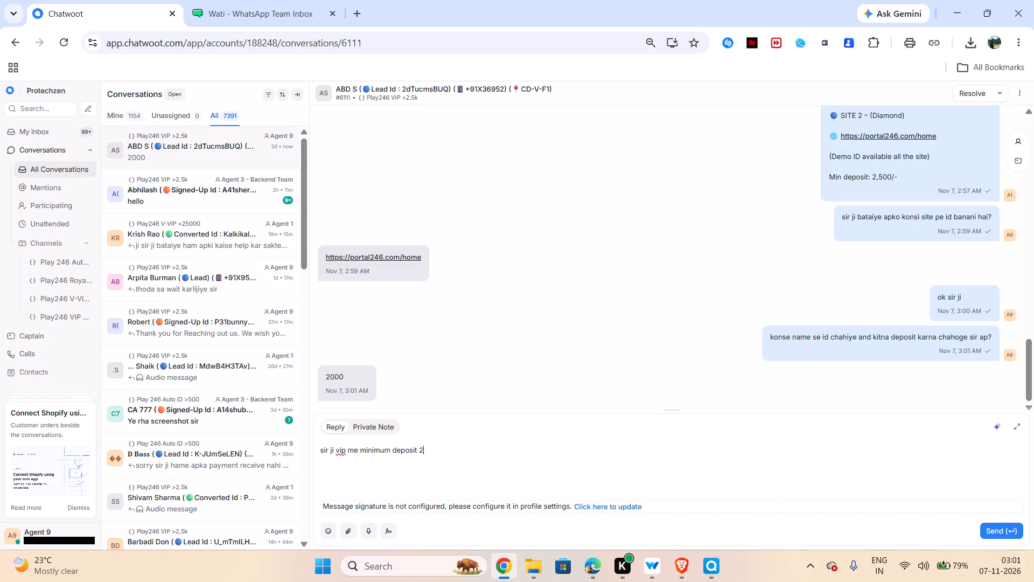
type("500 hao")
key("BackSpace")
key("i")
key("Return")
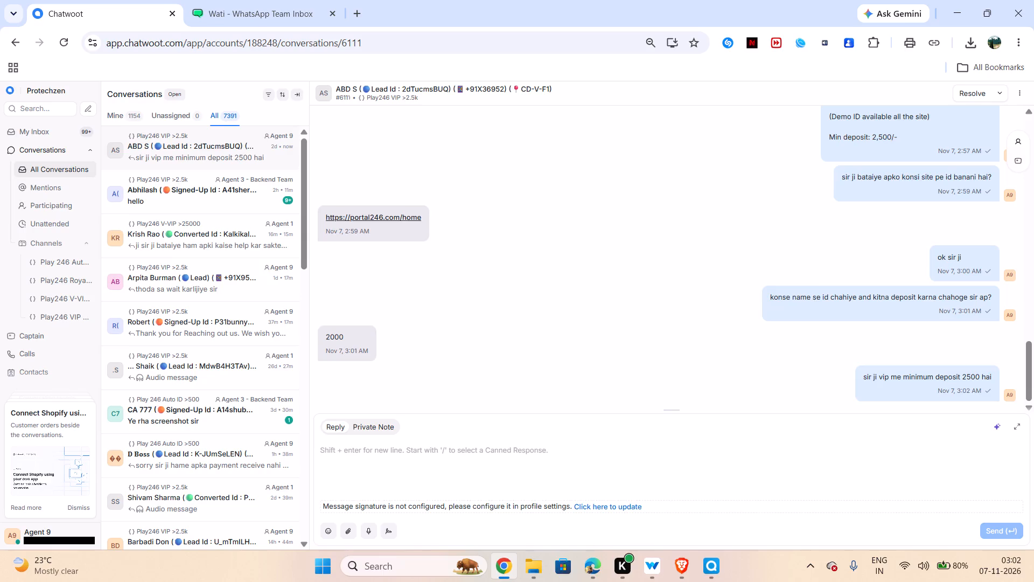
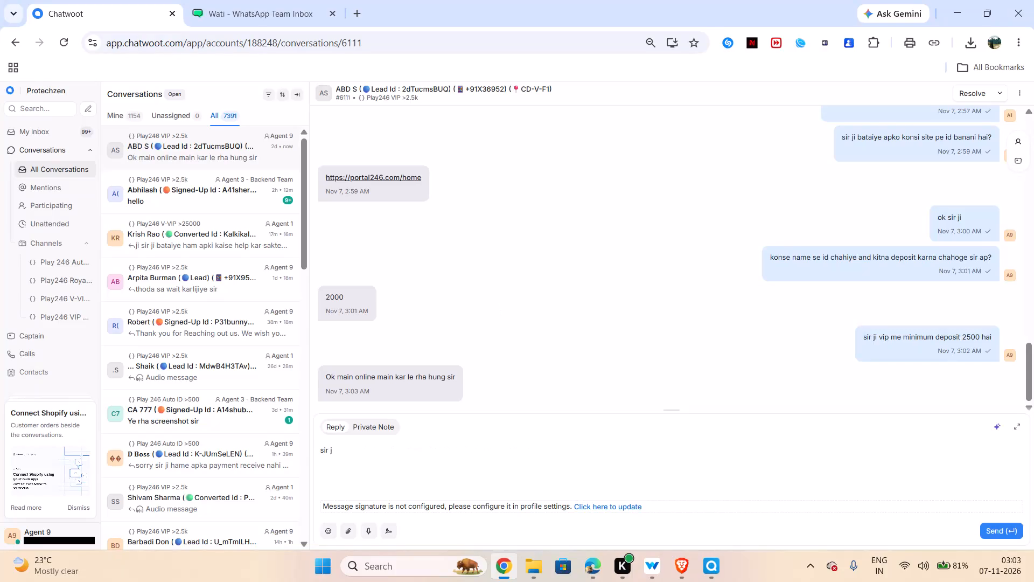
key("Return")
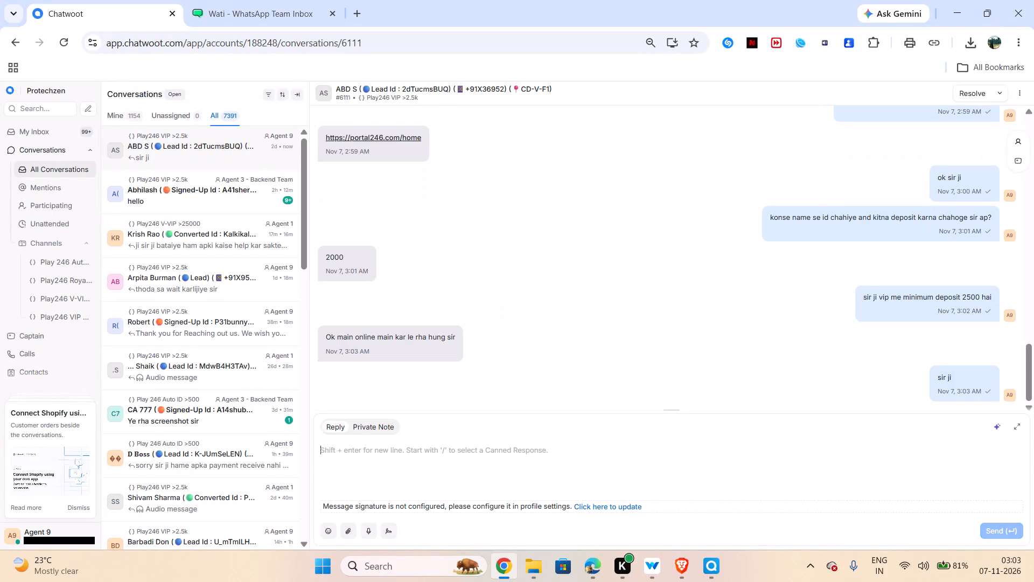
type("hamare paas aur")
key("BackSpace")
type("to is")
key("space")
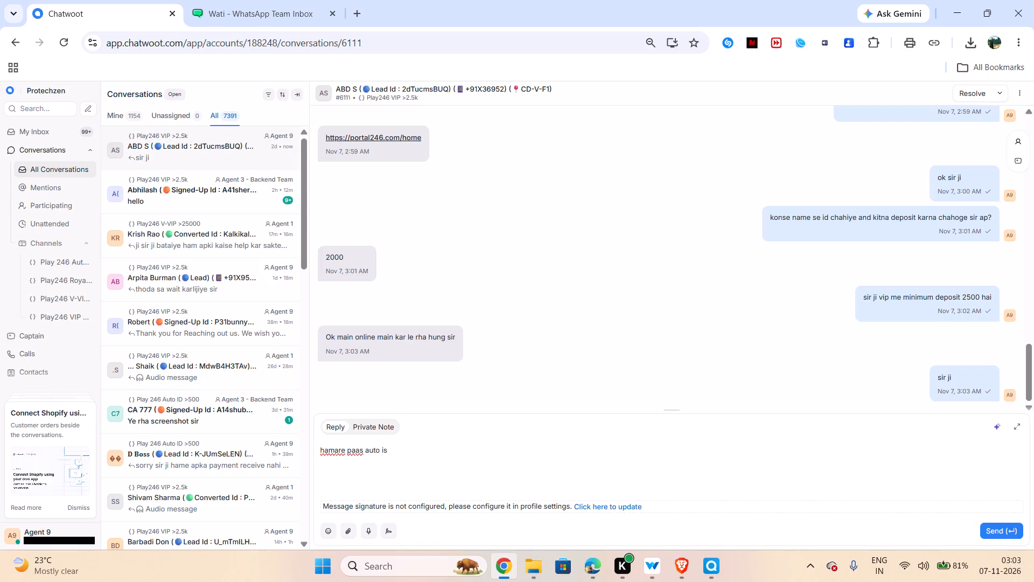
key("BackSpace")
key("BackSpace")
type("d ser")
type("vice bhi hai")
key("Return")
type("/auto")
key("Return")
key("Return")
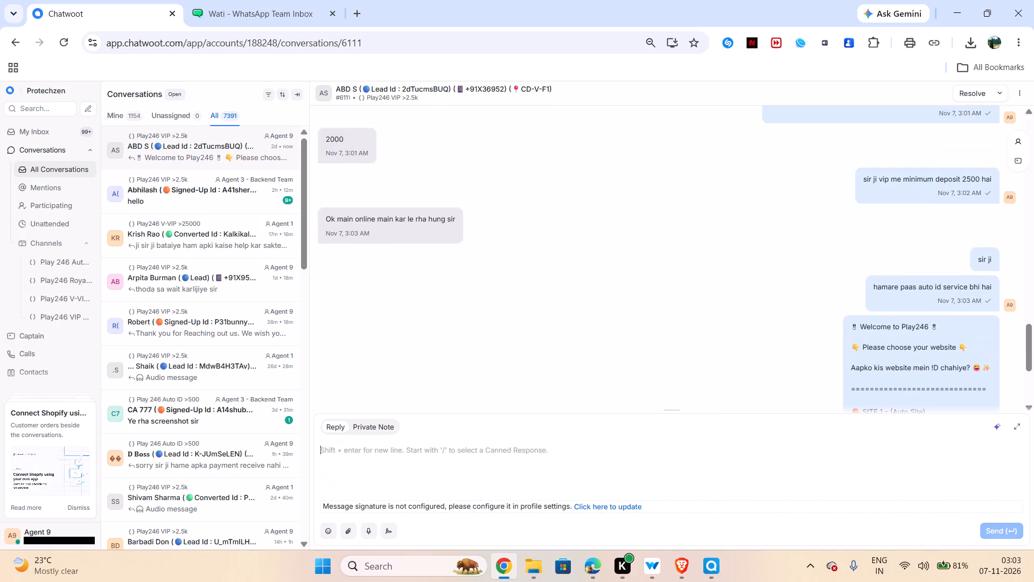
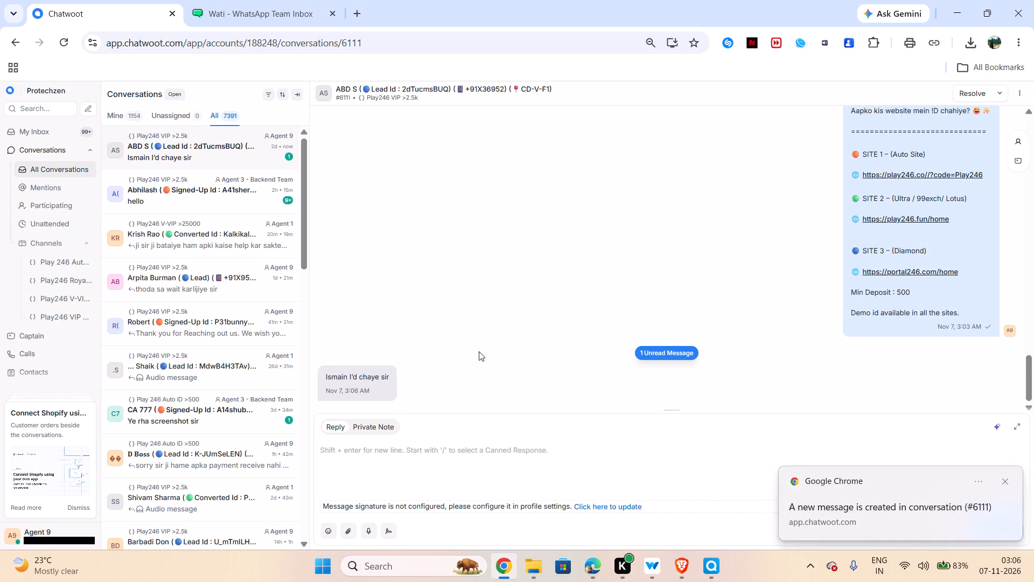
left_click(455, 466)
type("ji sir")
key("Return")
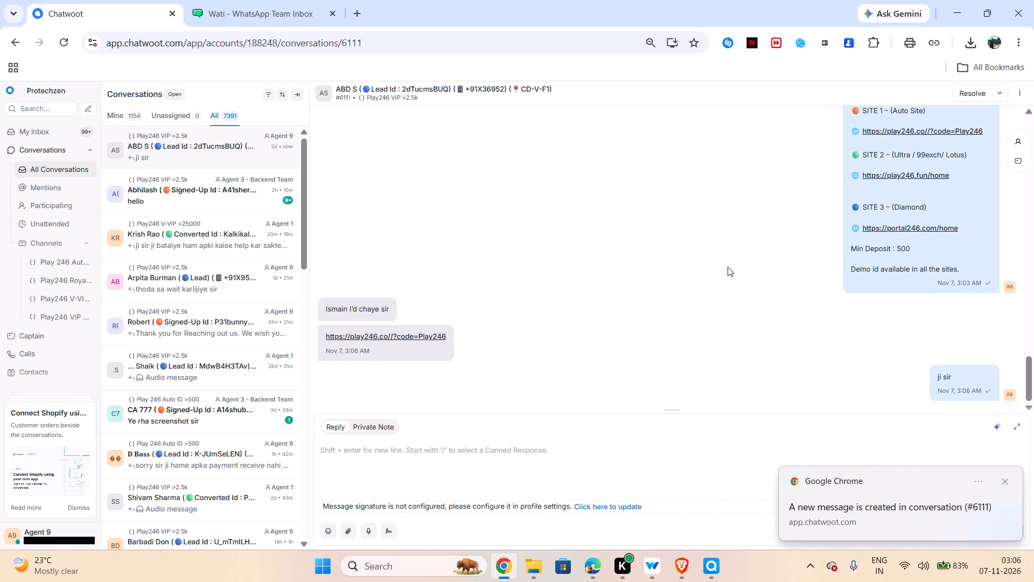
left_click(852, 176)
left_click(678, 450)
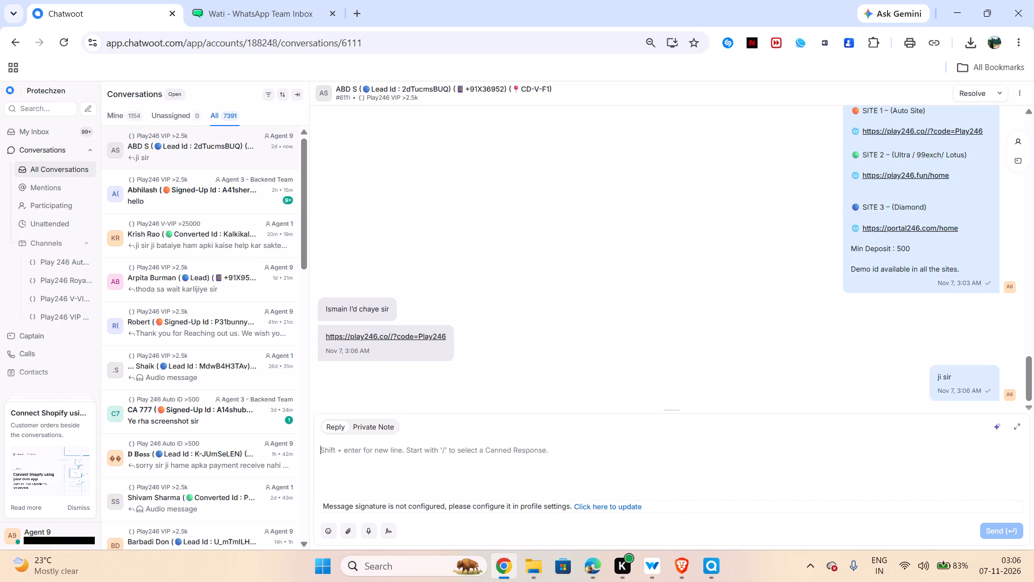
type("kitna s")
key("e")
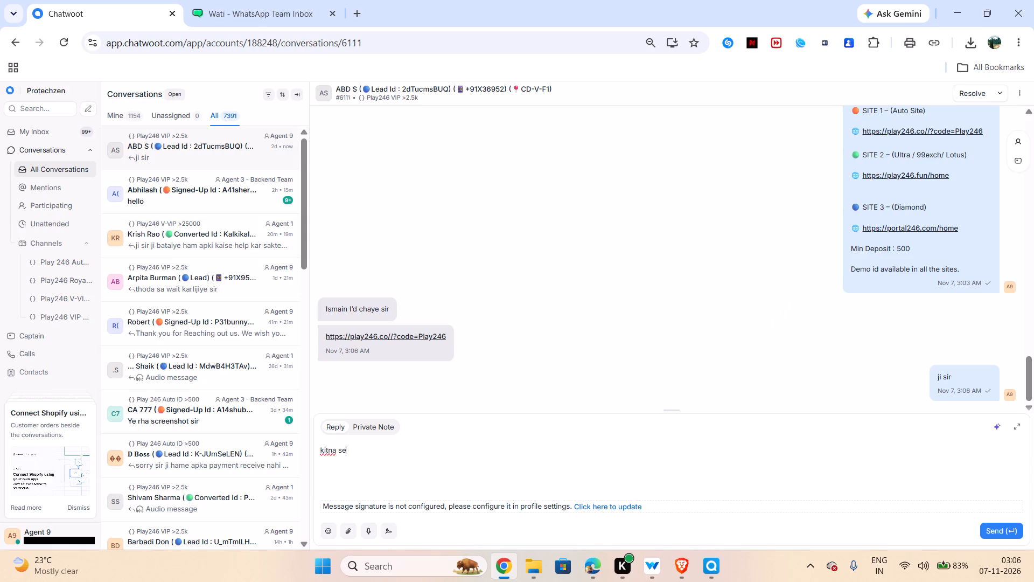
key("BackSpace")
key("BackSpace")
type("deposit")
key("space")
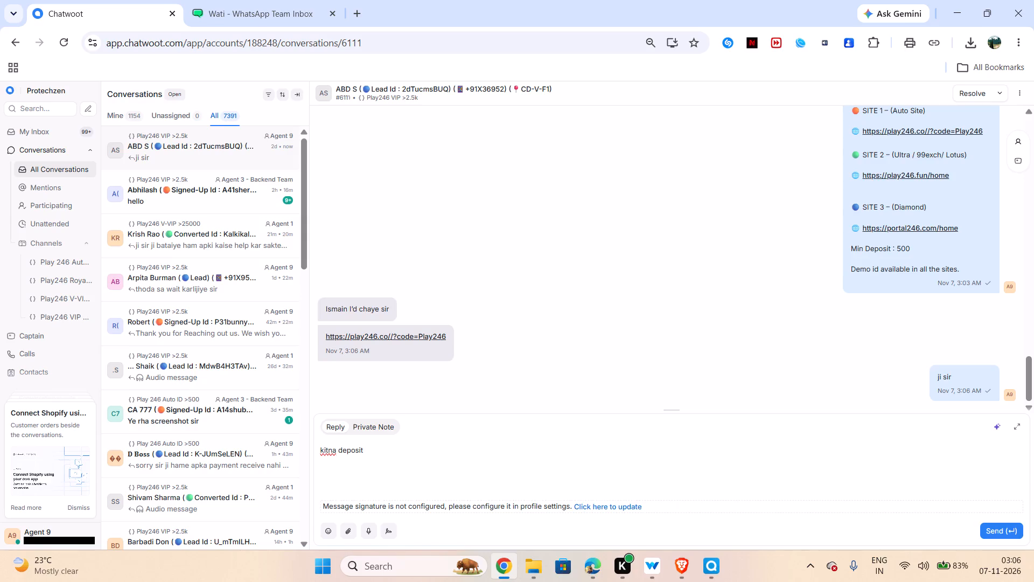
type("karna chahoge sir ji ao")
key("BackSpace")
type("p")
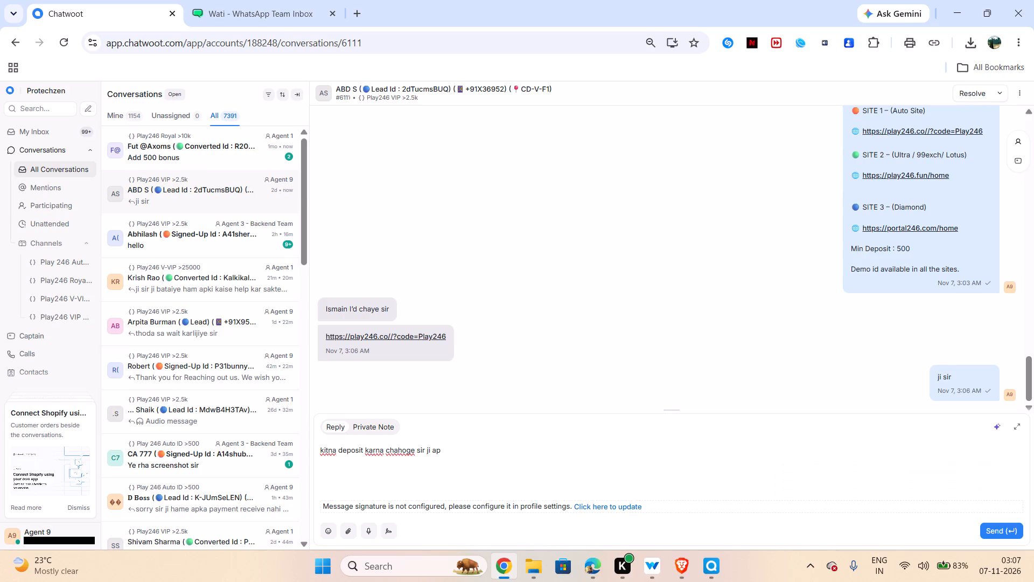
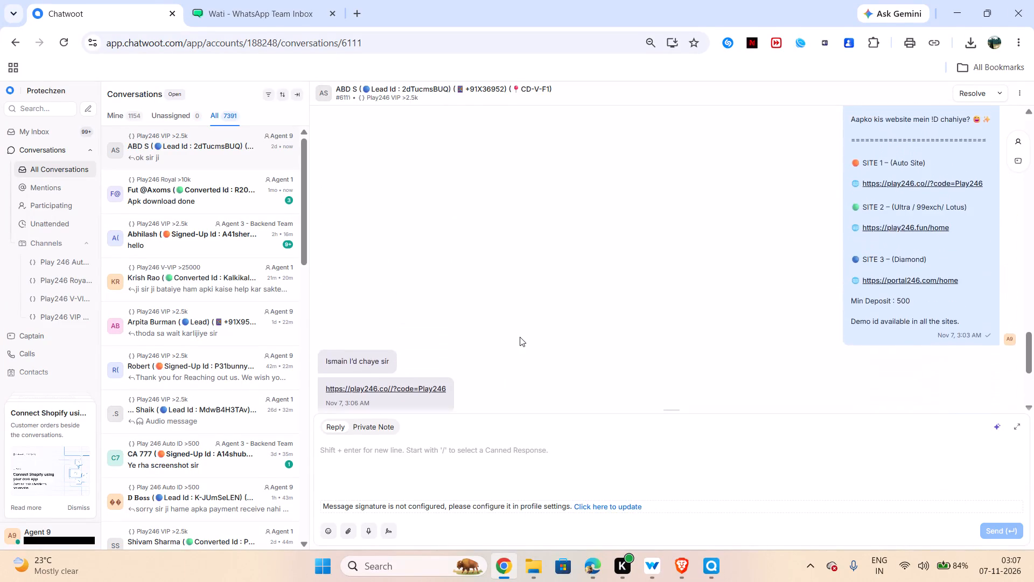
scroll(520, 337, "up", 5)
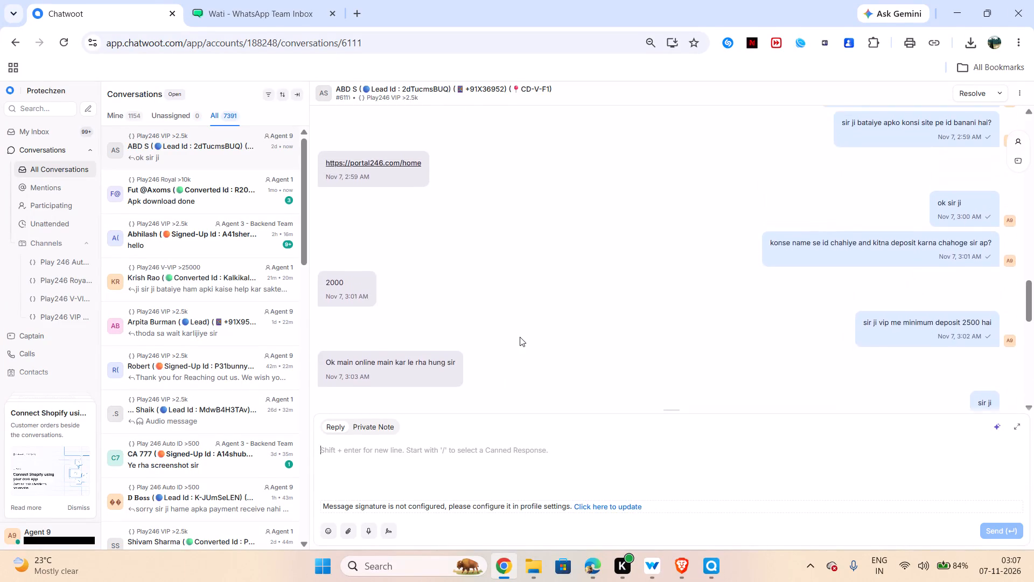
scroll(520, 337, "up", 4)
scroll(520, 337, "down", 2)
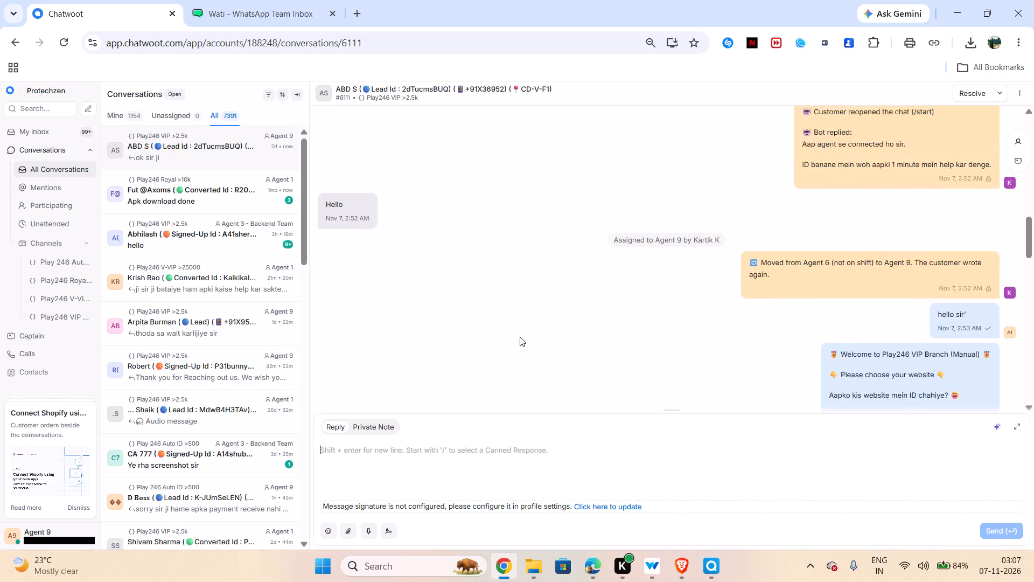
scroll(520, 337, "down", 5)
left_click(462, 472)
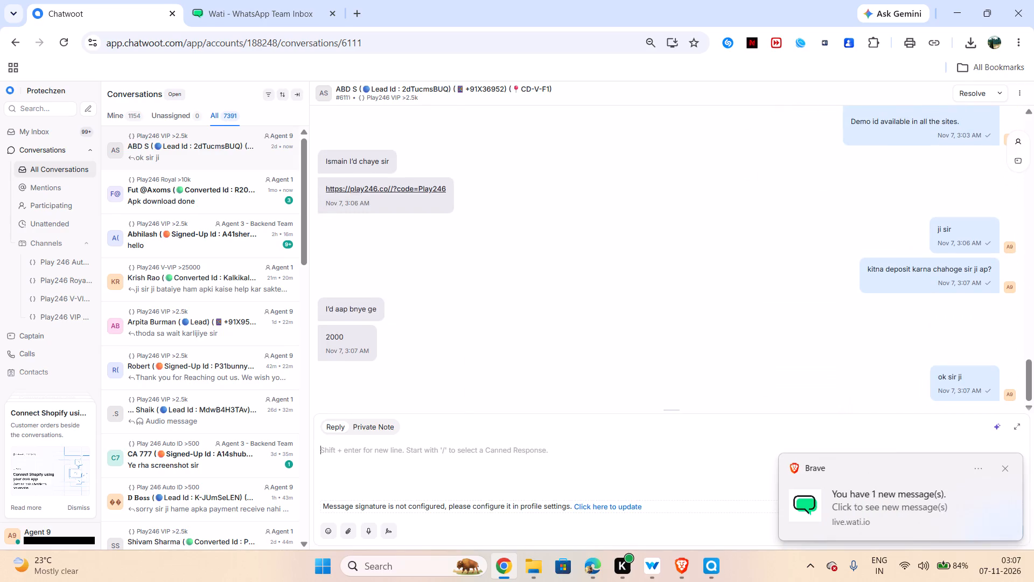
type("konse name se chahiye")
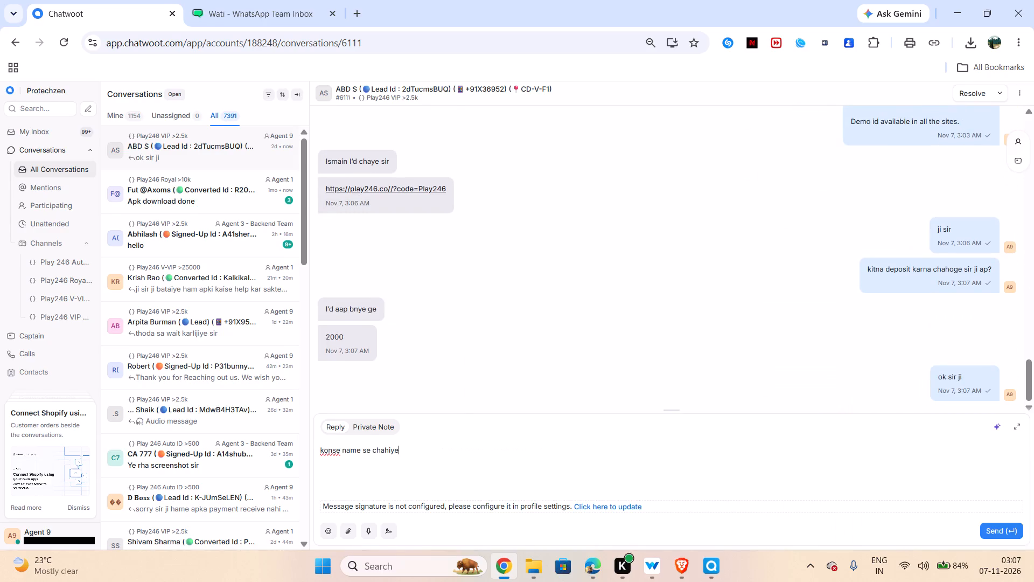
key("shift+question")
key("Return")
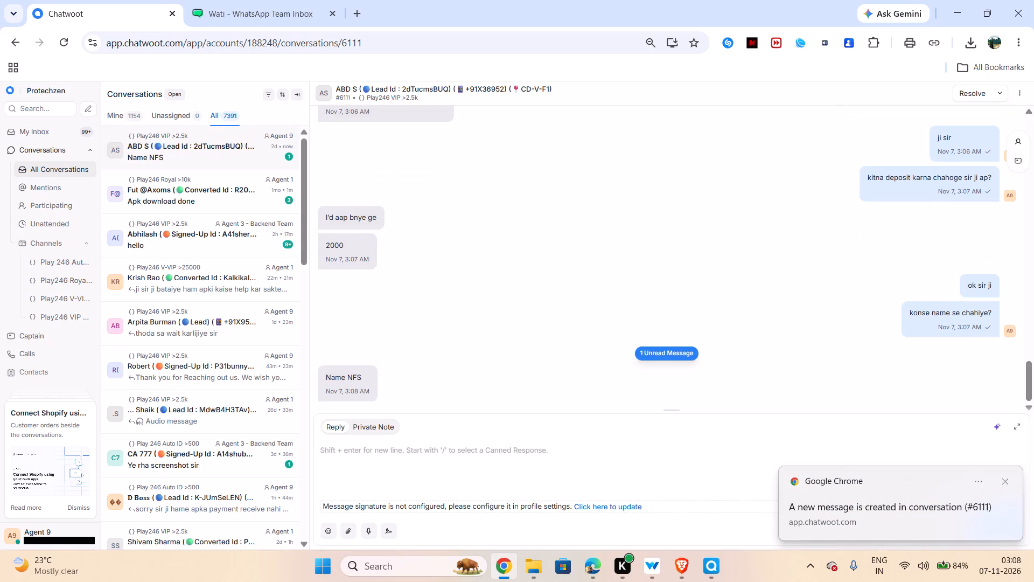
type("4")
key("space")
type("wors hone chahiye ir j")
key("BackSpace")
key("BackSpace")
key("BackSpace")
key("BackSpace")
type("sir ji")
key("Return")
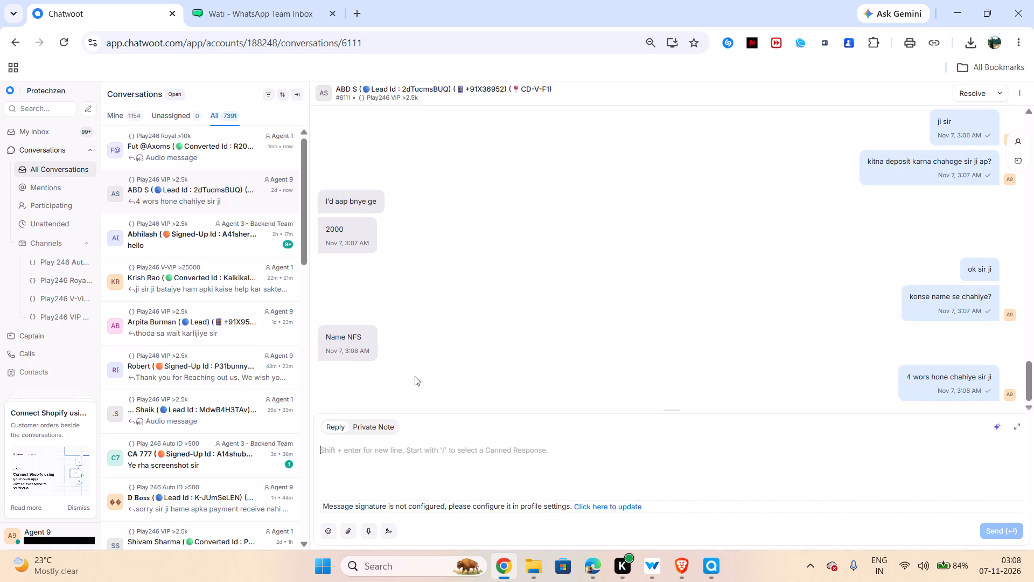
right_click(948, 383)
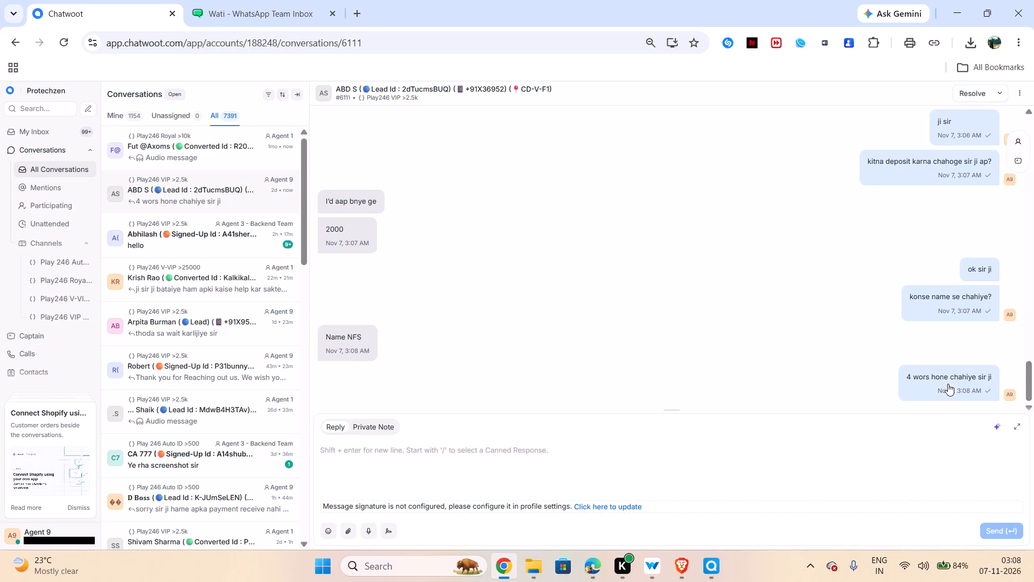
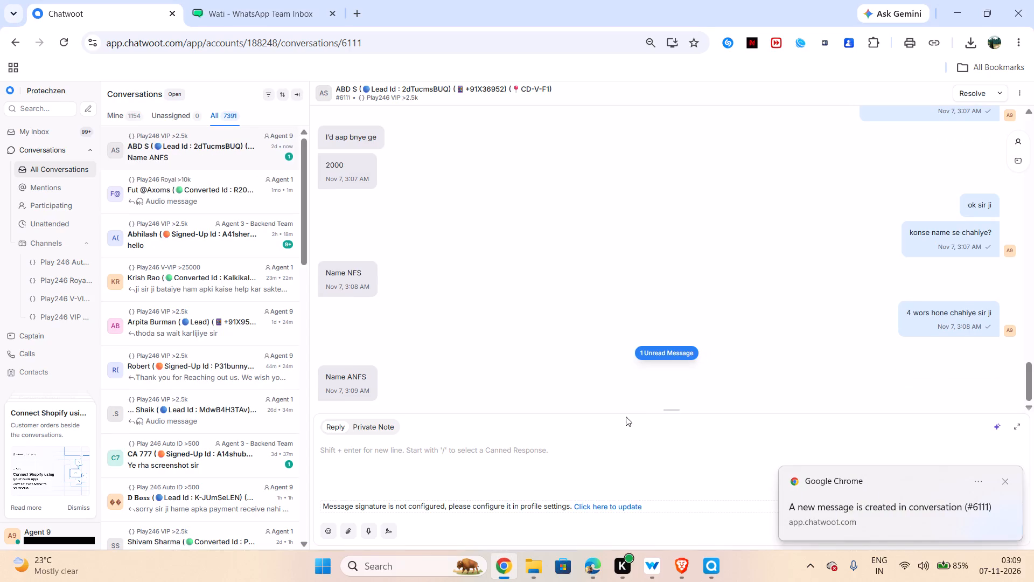
left_click(631, 454)
type("ok sri ji")
key("BackSpace")
key("BackSpace")
key("BackSpace")
key("BackSpace")
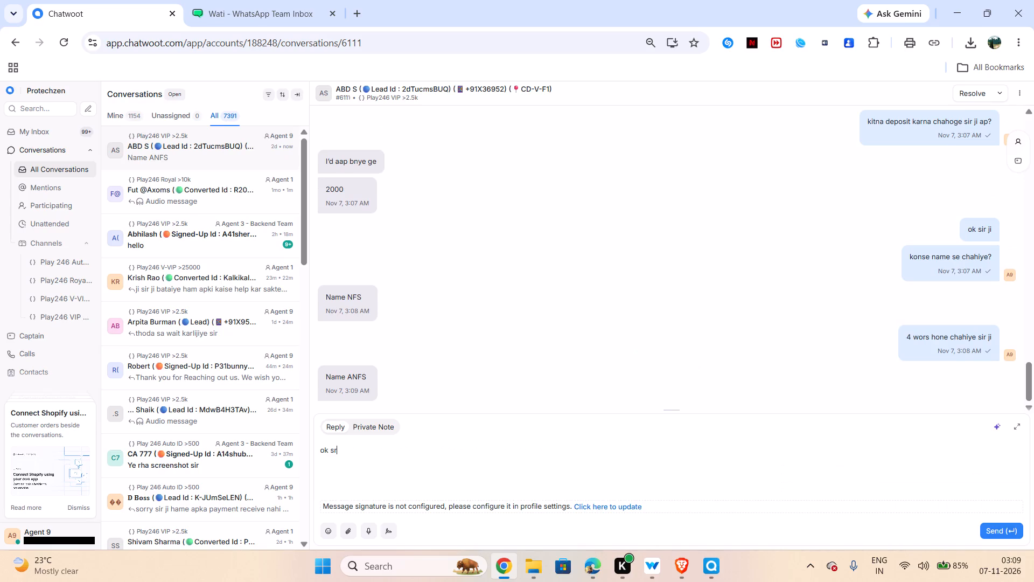
key("BackSpace")
type("ir ji]")
key("BackSpace")
key("Return")
type("mai a")
key("v")
key("BackSpace")
key("b")
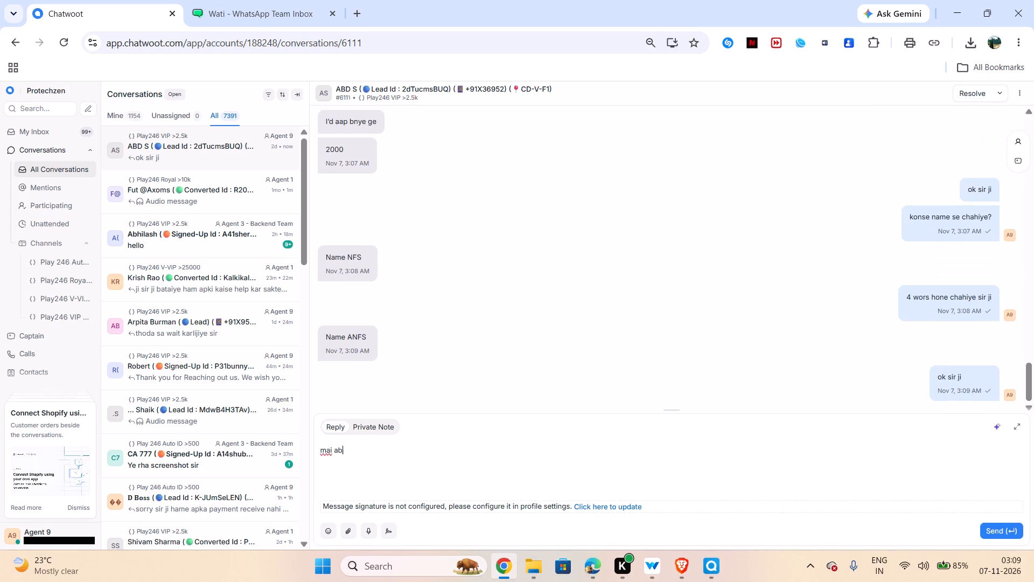
type("hi apko qr bhej raha hu")
key("Return")
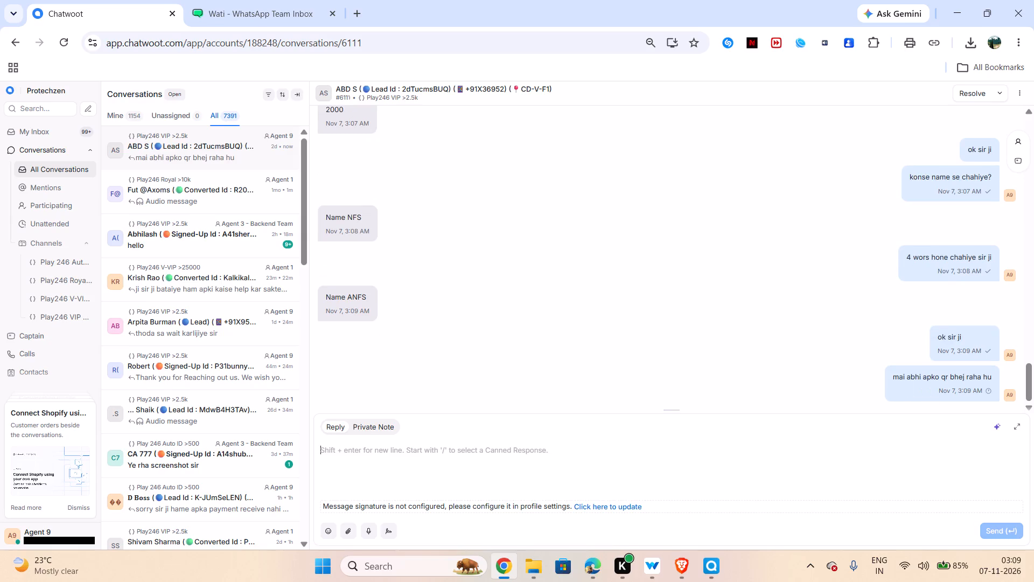
type("please deps")
key("BackSpace")
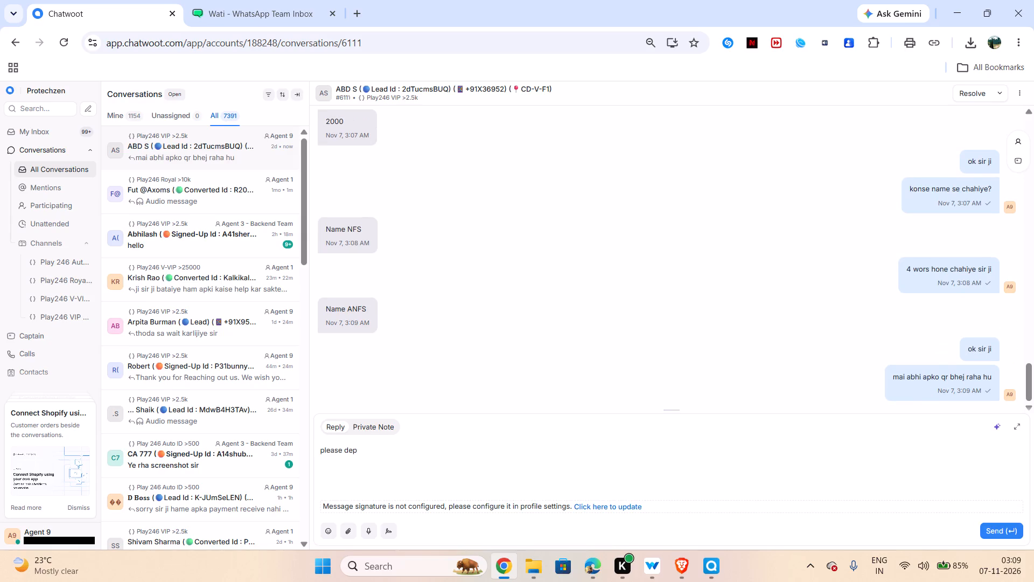
type("osi")
key("space")
key("BackSpace")
type("t karne")
key("space")
type("ke baad")
key("space")
type("slip share kariye")
key("Return")
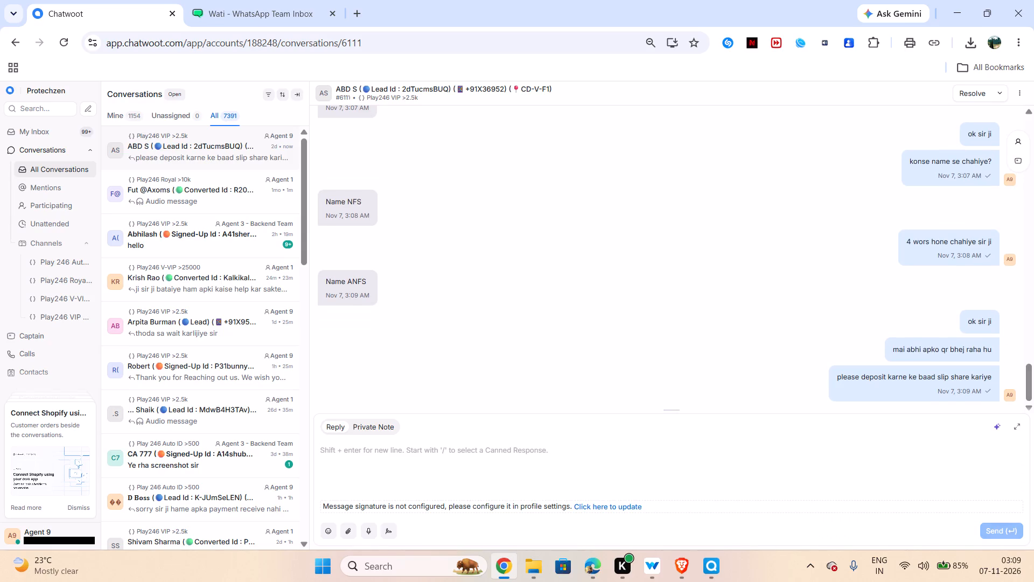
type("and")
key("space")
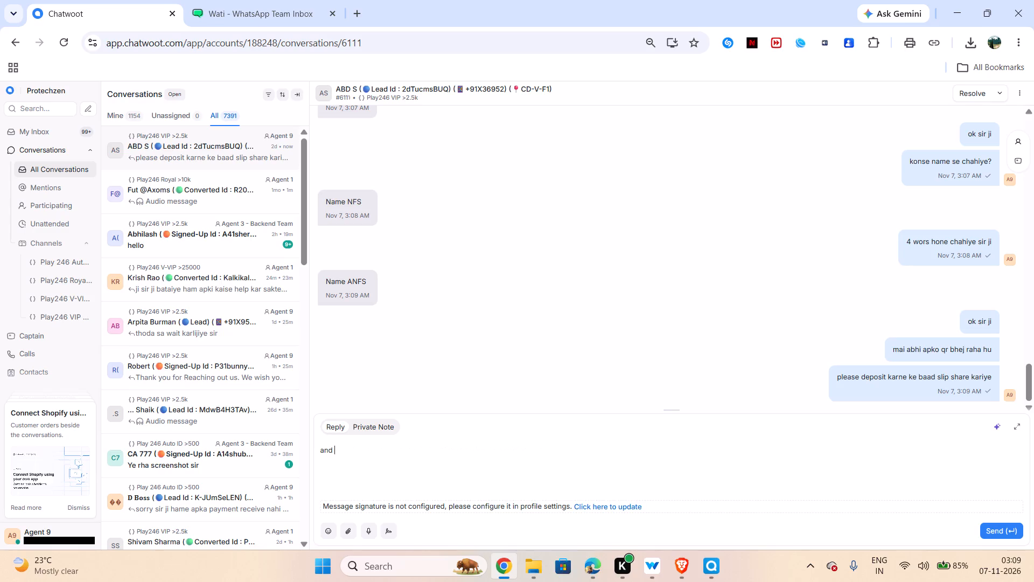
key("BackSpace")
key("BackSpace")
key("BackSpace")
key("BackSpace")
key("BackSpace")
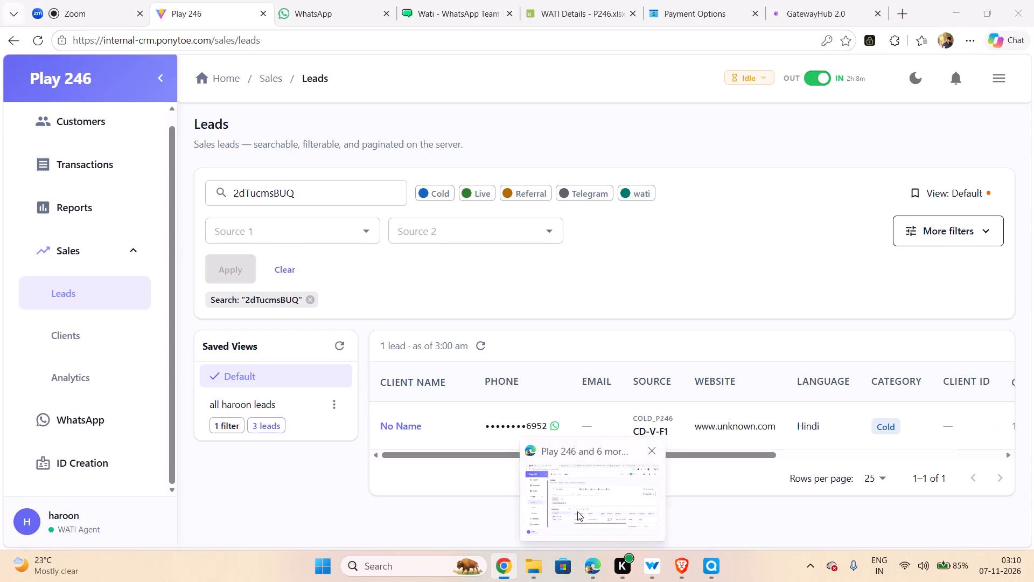
Switch to Microsoft Edge and bring up the GatewayHub 2.0 transactions page.
left_click(577, 511)
left_click(797, 0)
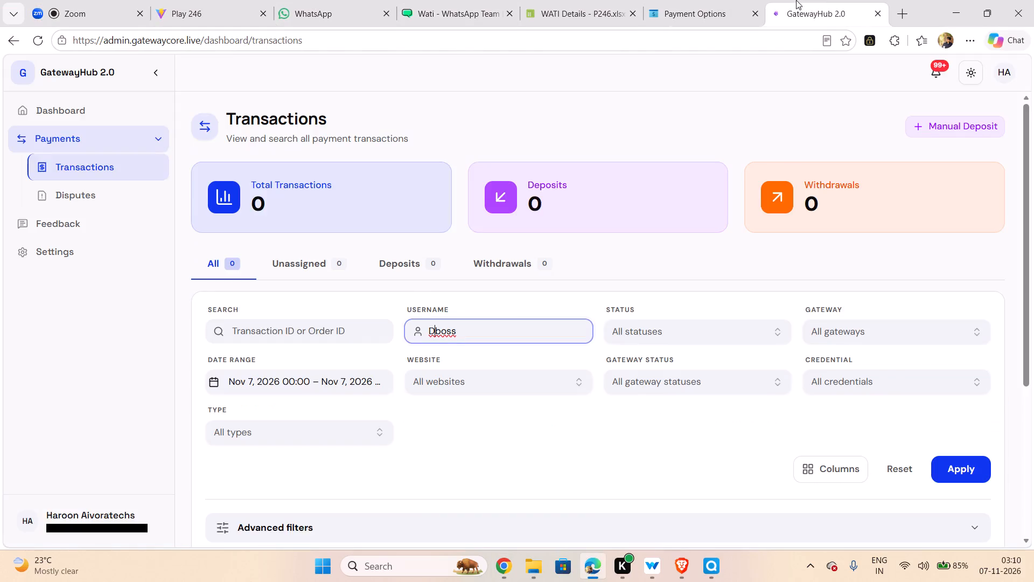
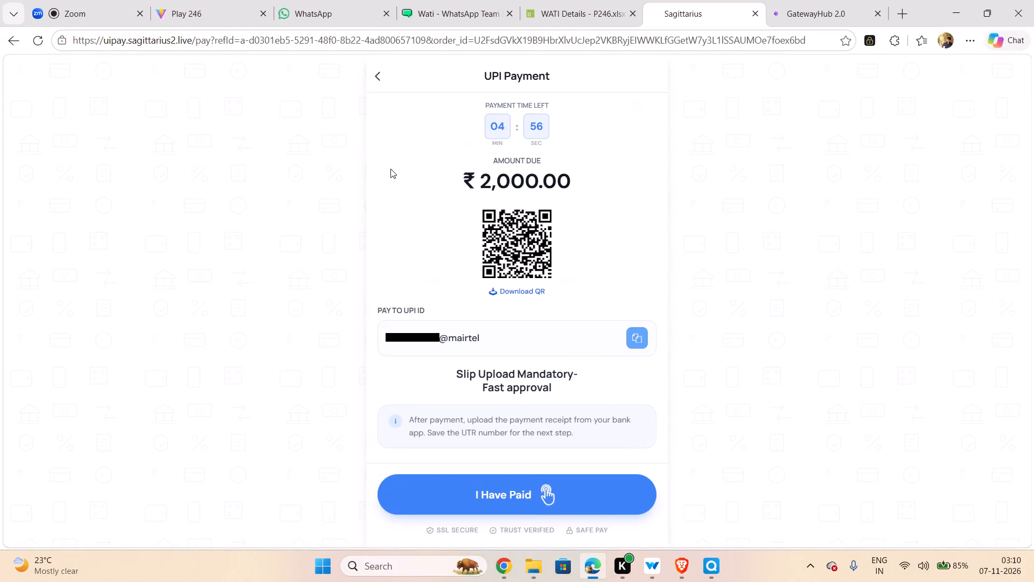
Capture a screenshot of the ₹2,000 payment QR with its timer and UPI ID, and copy the UPI ID.
key("shift+super+s")
left_click_drag(365, 92, 660, 362)
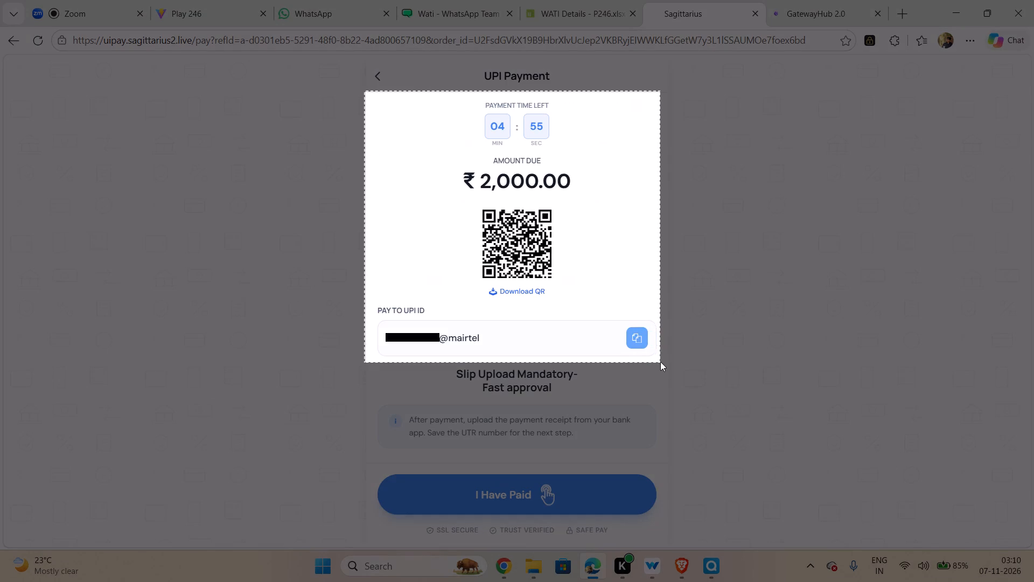
left_click(637, 332)
scroll(633, 327, "up", 4)
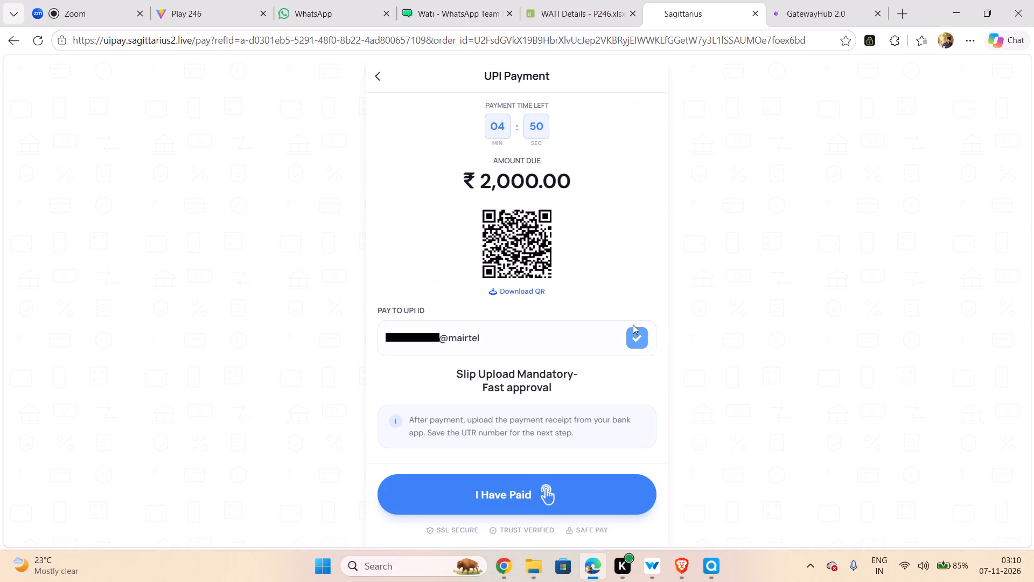
scroll(486, 177, "down", 3)
scroll(486, 177, "up", 3)
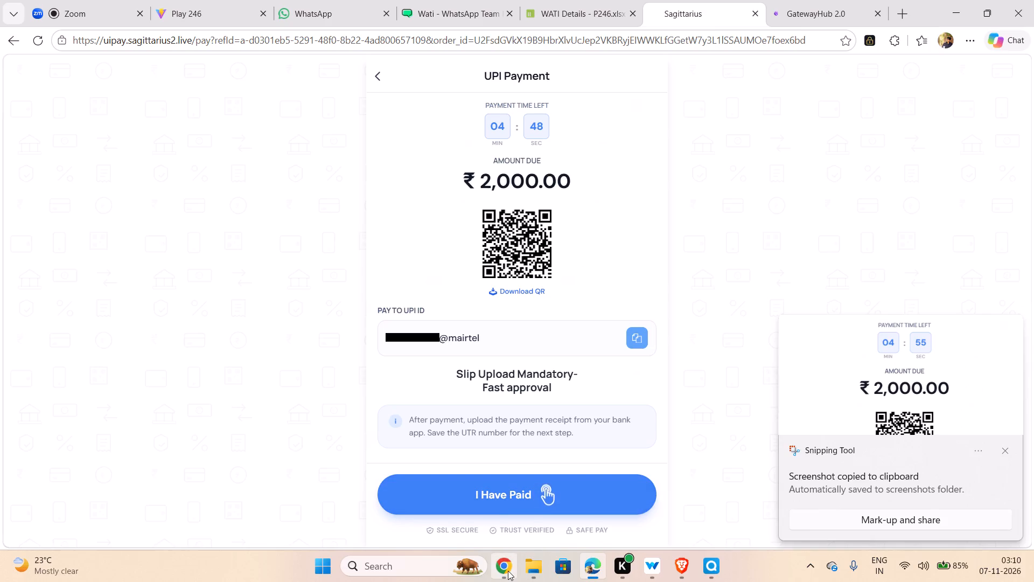
left_click(508, 571)
scroll(449, 394, "down", 4)
left_click(348, 529)
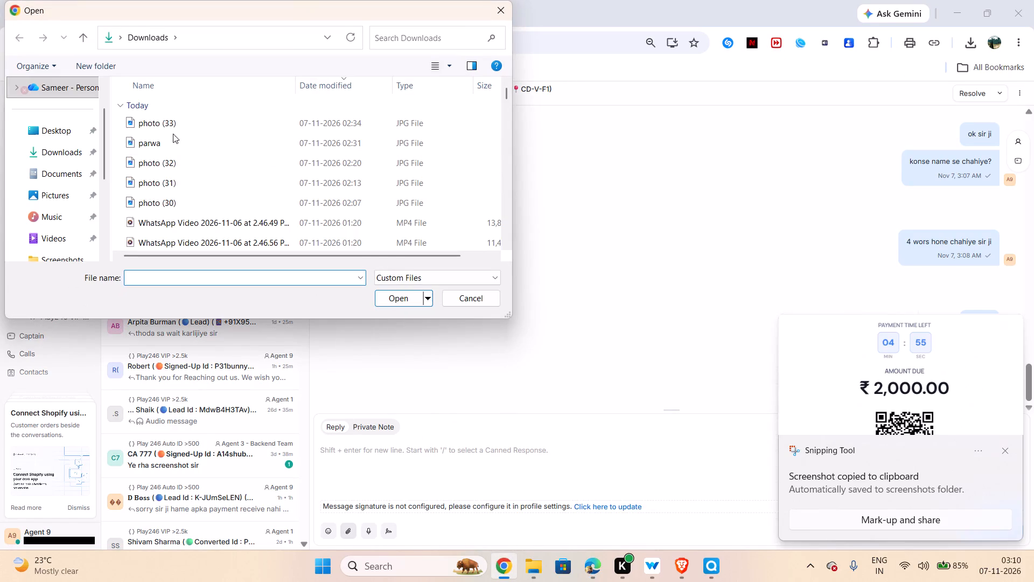
left_click(39, 200)
scroll(273, 150, "down", 6)
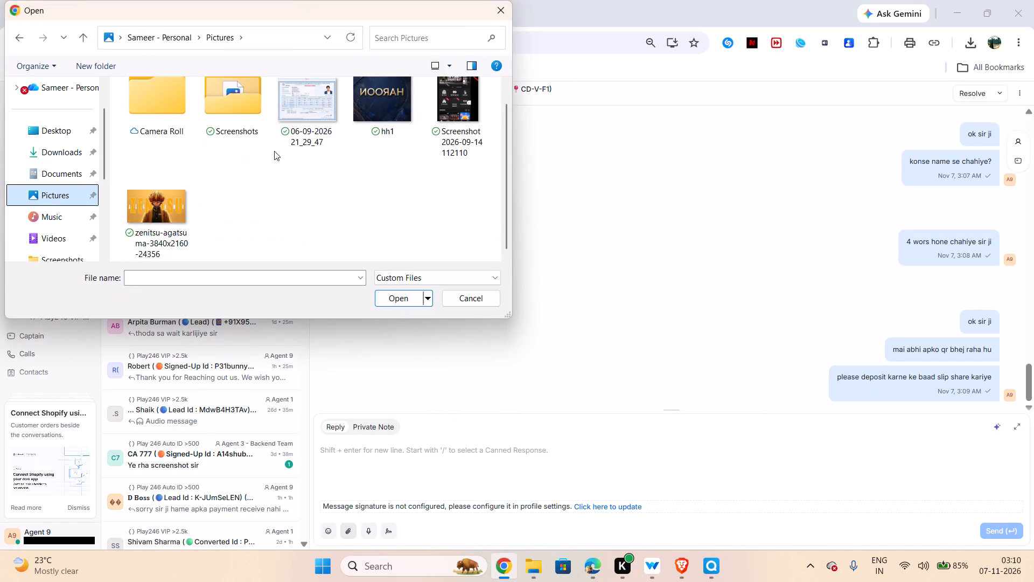
double_click(244, 98)
scroll(277, 151, "down", 17)
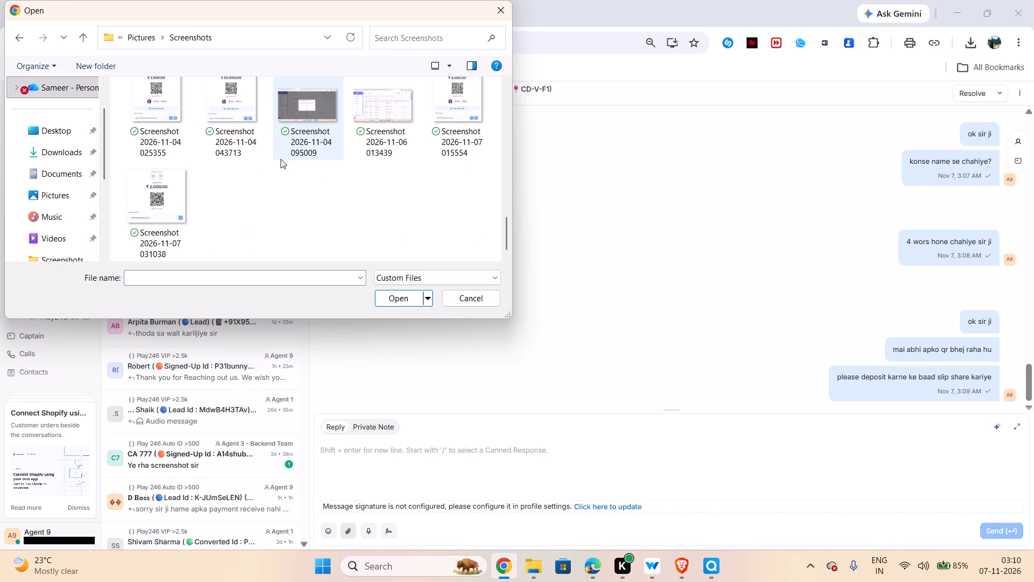
scroll(281, 159, "down", 8)
left_click(169, 204)
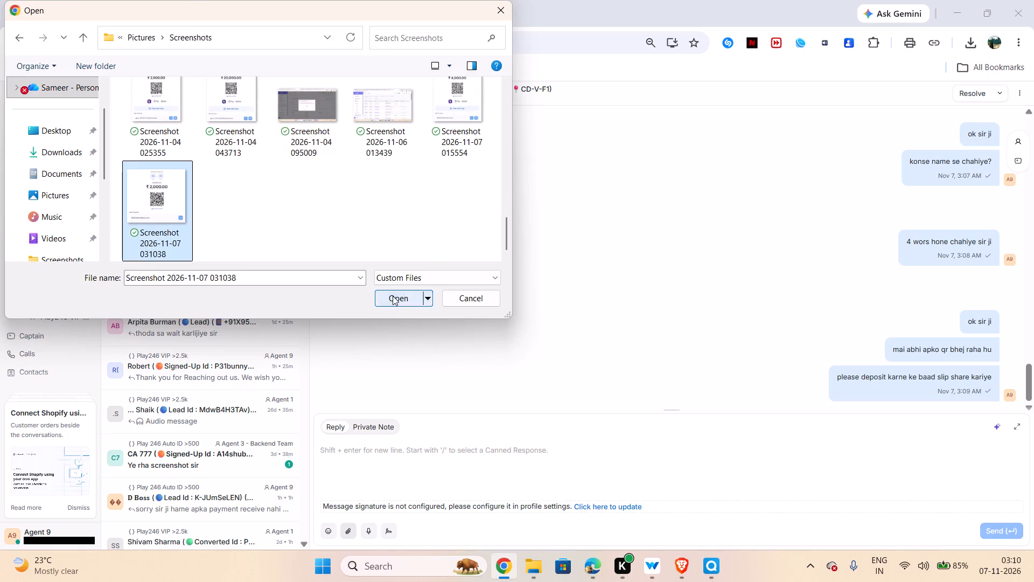
left_click(393, 296)
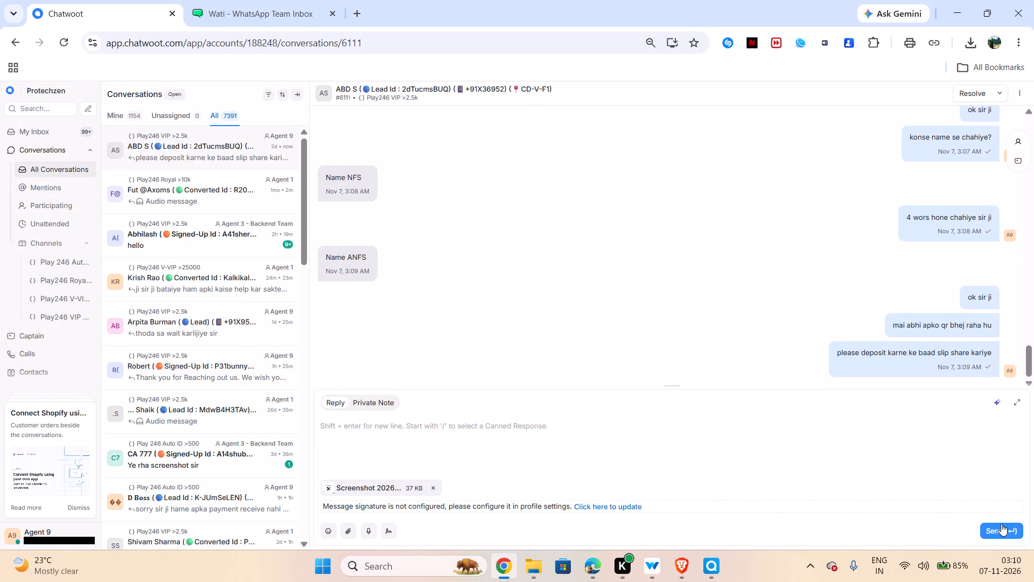
left_click(1001, 524)
left_click(554, 465)
key("ctrl+v")
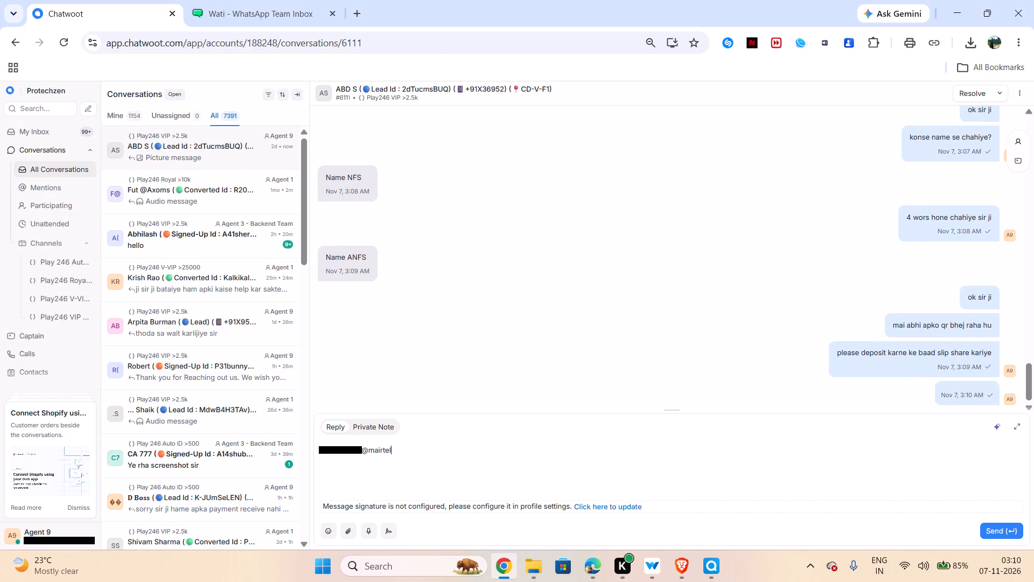
left_click(997, 530)
scroll(746, 273, "down", 5)
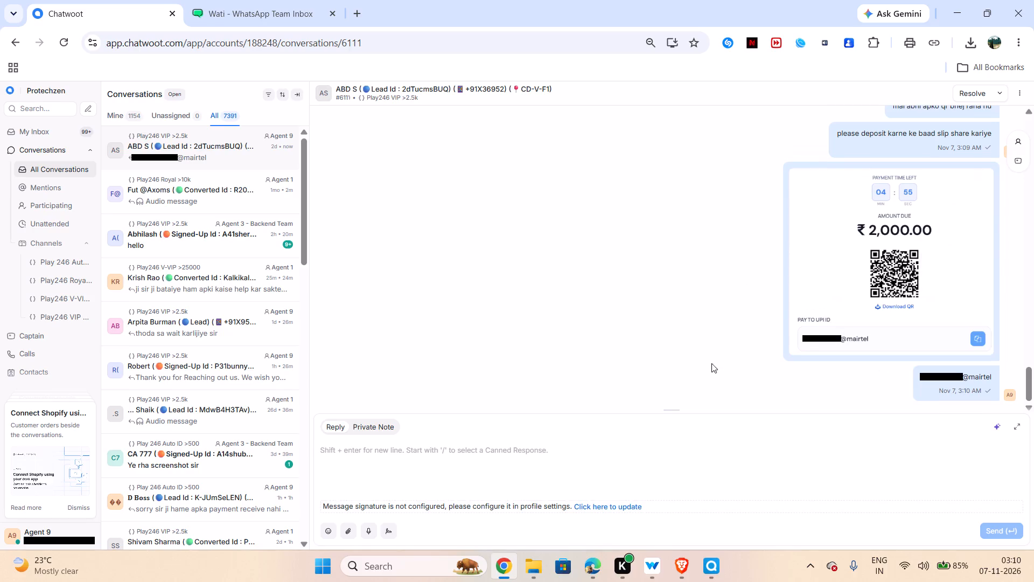
left_click(651, 475)
type("SIRJ")
key("BackSpace")
key("BackSpace")
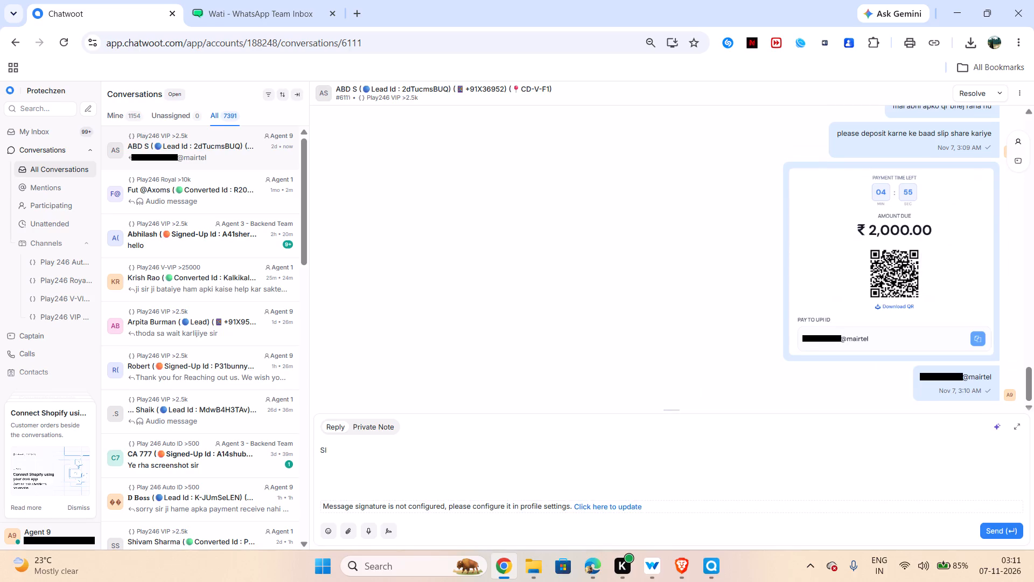
key("BackSpace")
key("BackSpace")
type("si r")
key("BackSpace")
key("BackSpace")
type("r jji")
key("space")
key("BackSpace")
key("BackSpace")
key("BackSpace")
type("i qr sirf")
key("space")
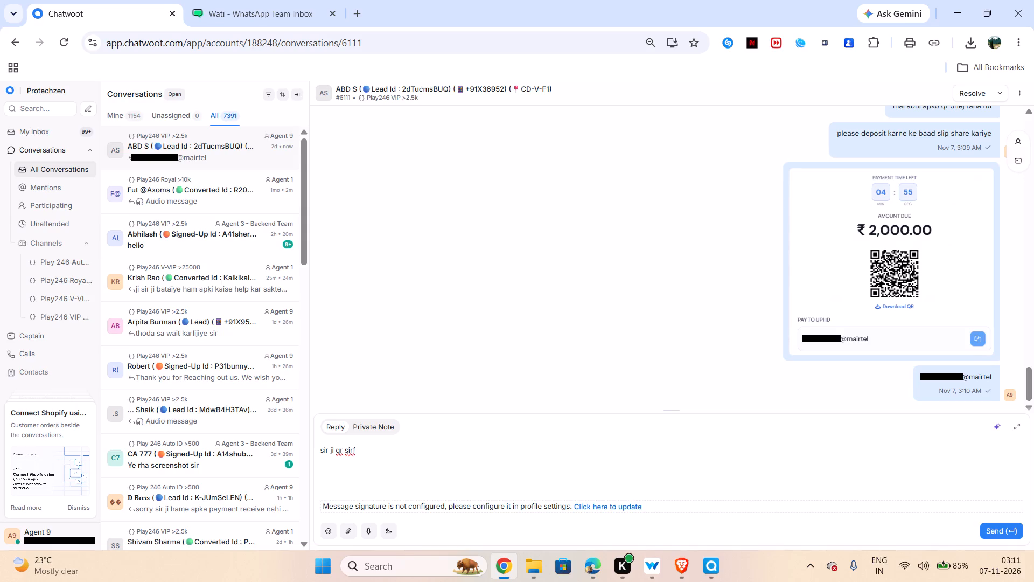
type("4min")
key("space")
type("tak val")
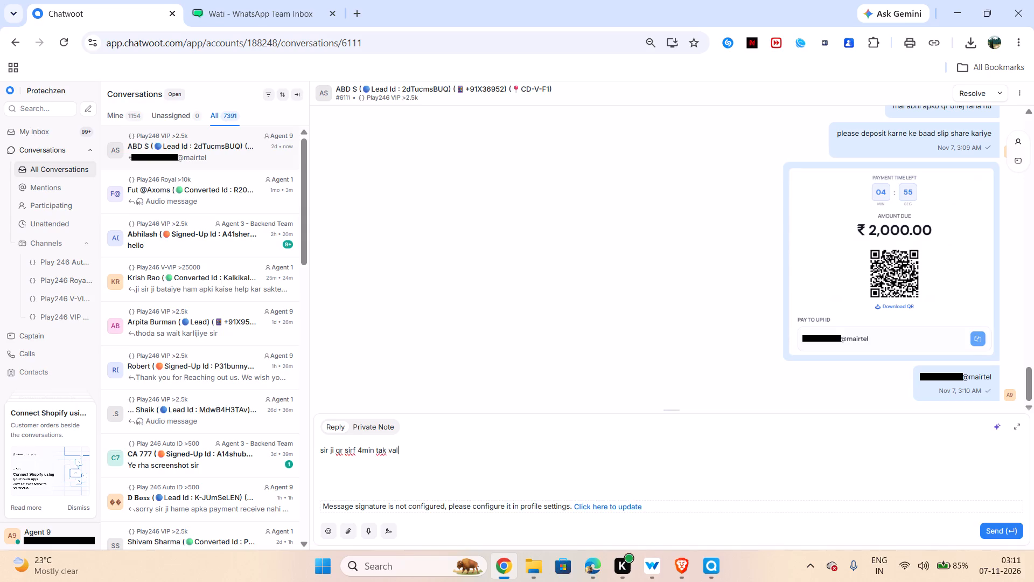
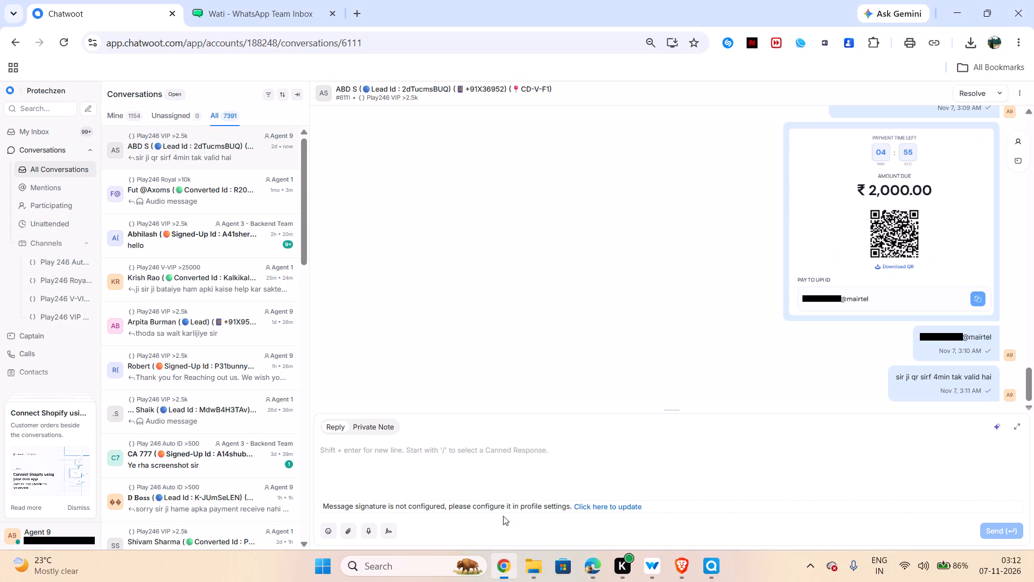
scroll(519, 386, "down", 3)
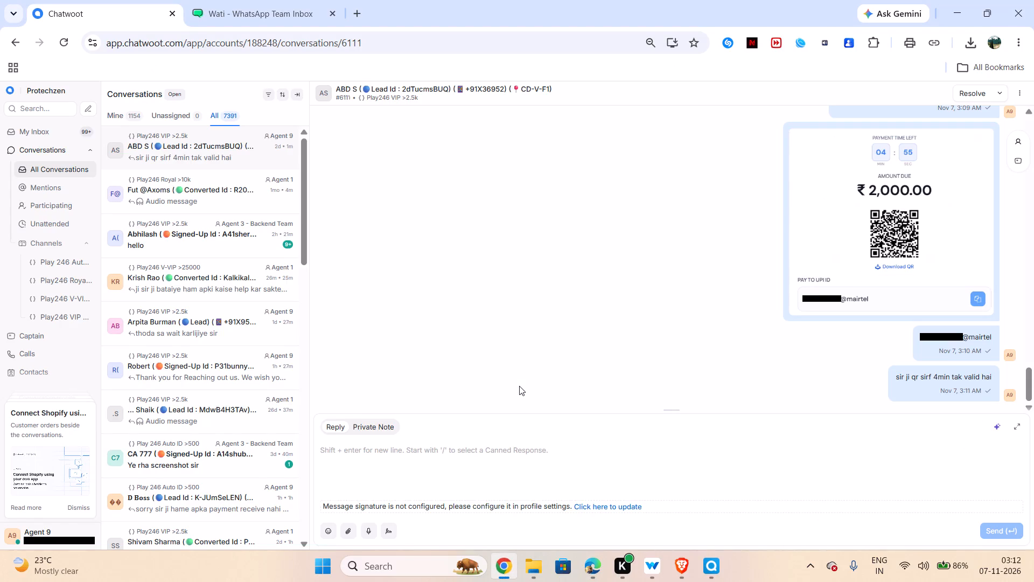
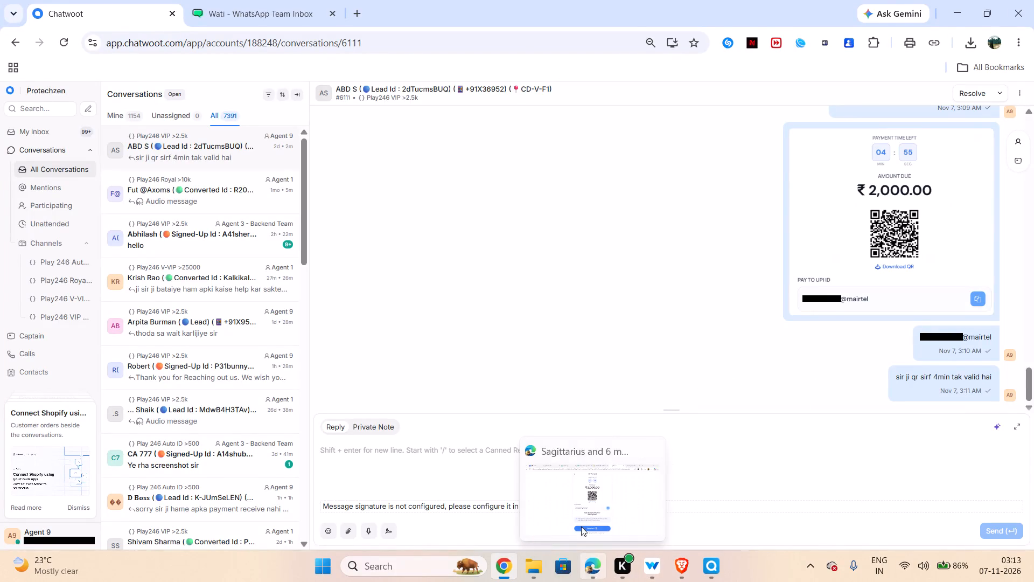
Switch to Edge and check the time left on the ₹2,000 UPI payment page.
left_click(581, 523)
scroll(503, 260, "down", 3)
scroll(503, 259, "up", 4)
scroll(503, 259, "down", 3)
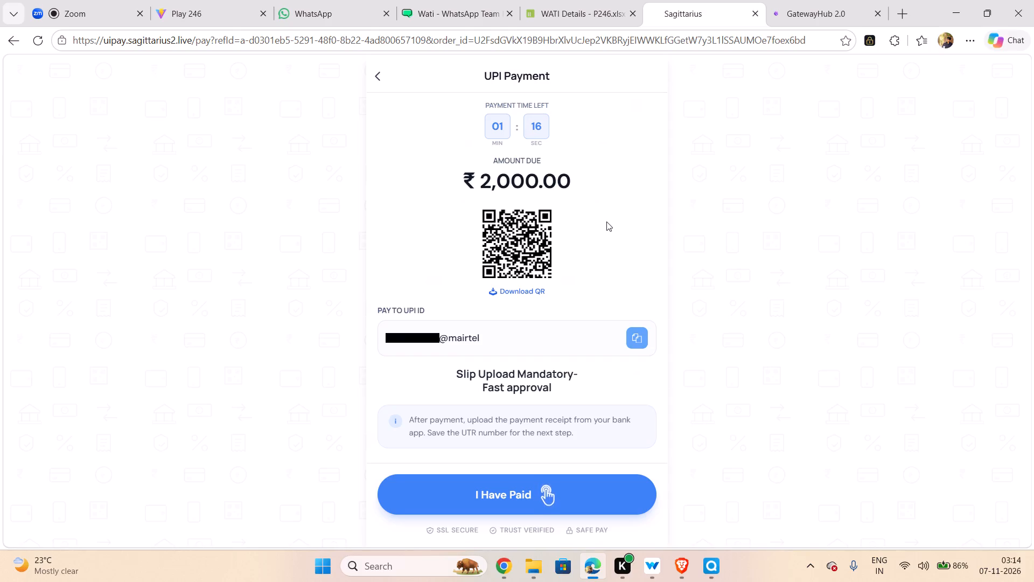
scroll(596, 221, "down", 2)
scroll(596, 221, "up", 3)
scroll(595, 221, "down", 6)
Return to Chatwoot in Chrome and send the ₹2,000 QR customer two messages: "sir ji" and "hua hai payment?".
left_click(506, 573)
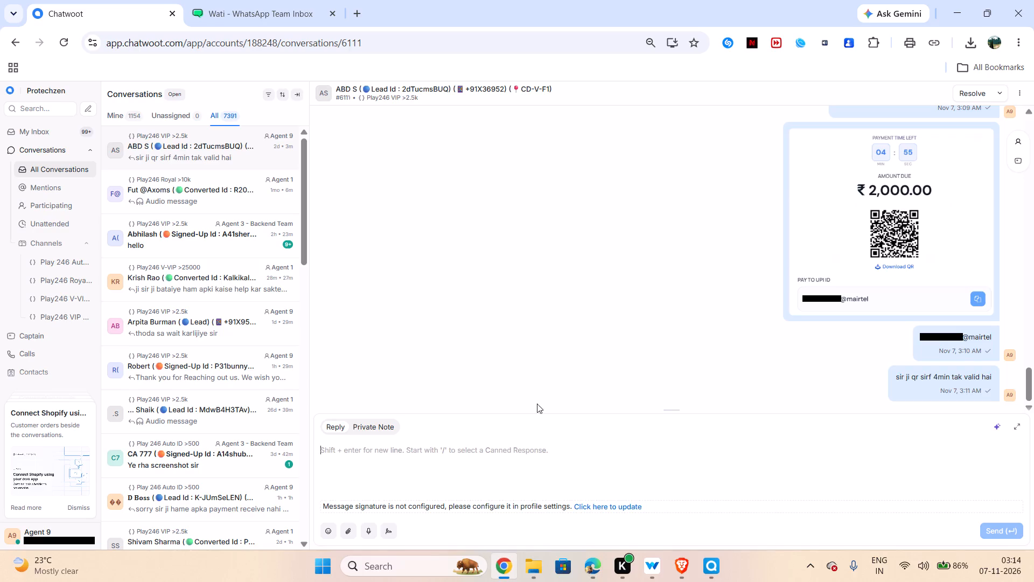
scroll(547, 354, "down", 3)
scroll(547, 354, "up", 4)
scroll(547, 354, "down", 6)
type("sir ji")
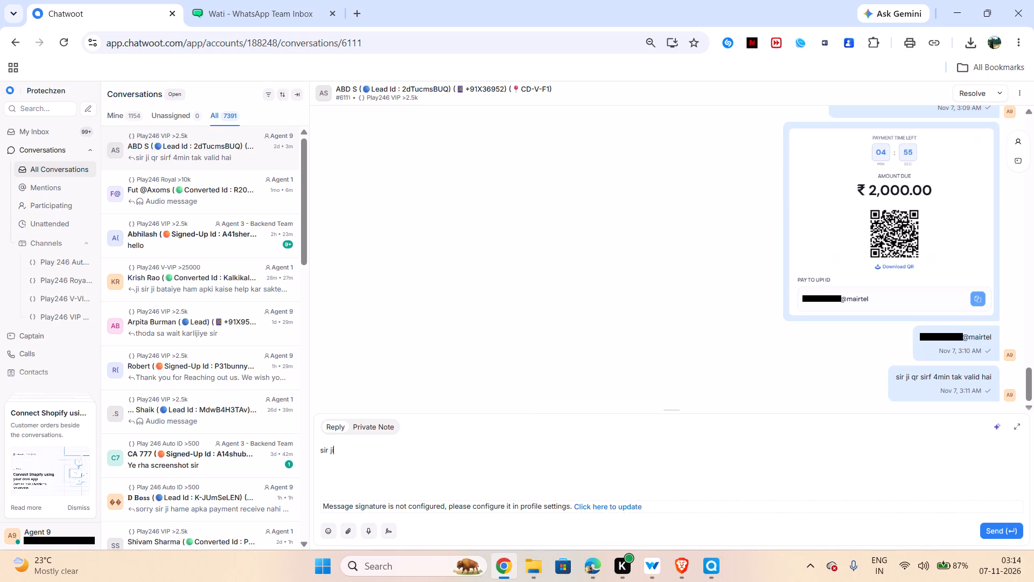
key("Return")
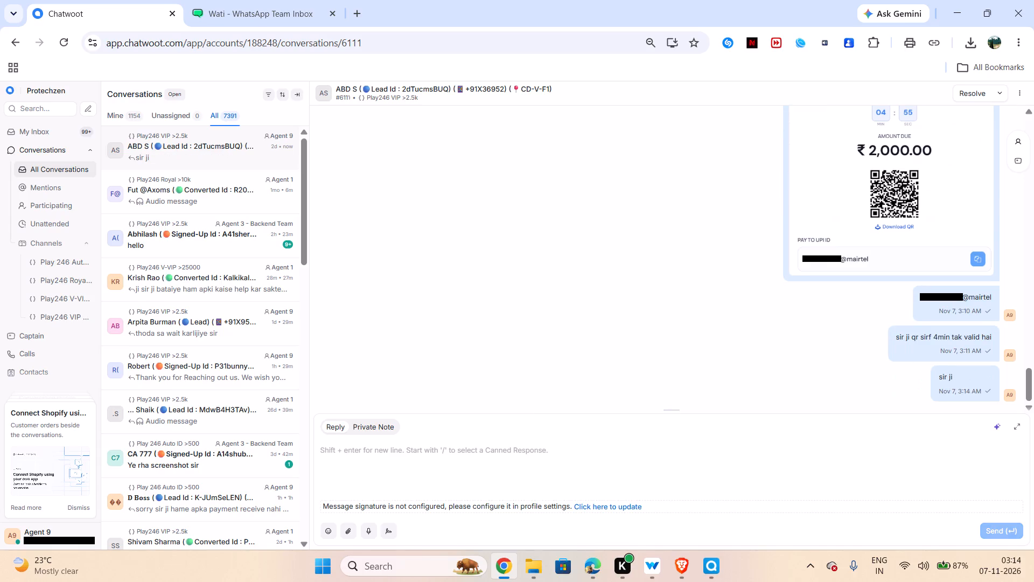
type("hua hai")
key("space")
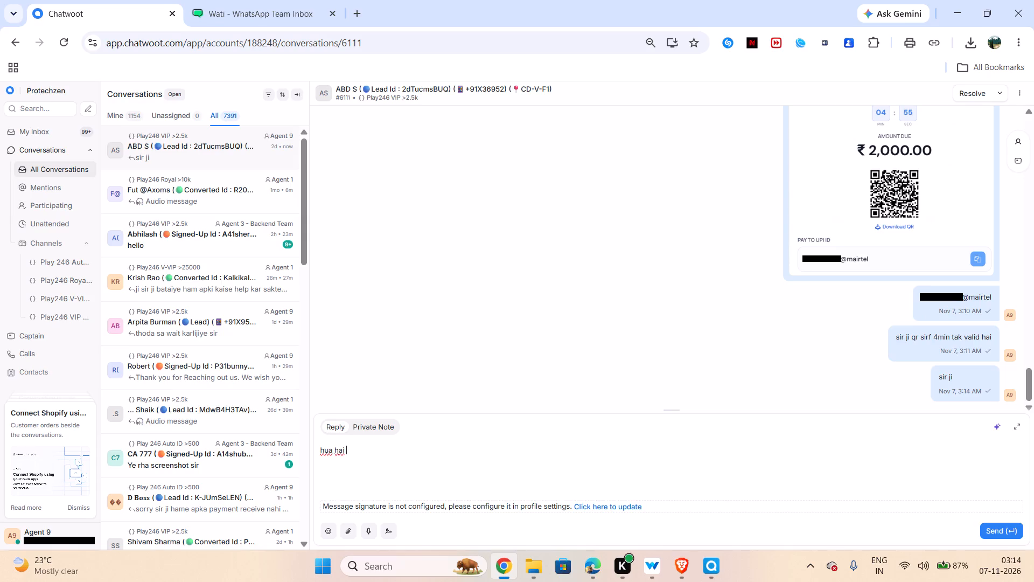
type("payment")
key("shift+question")
key("Return")
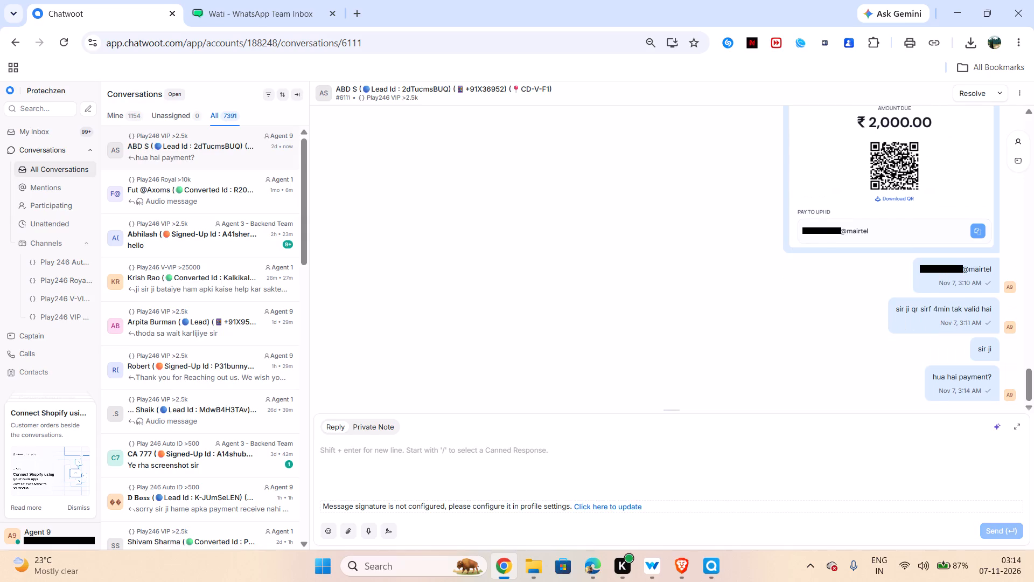
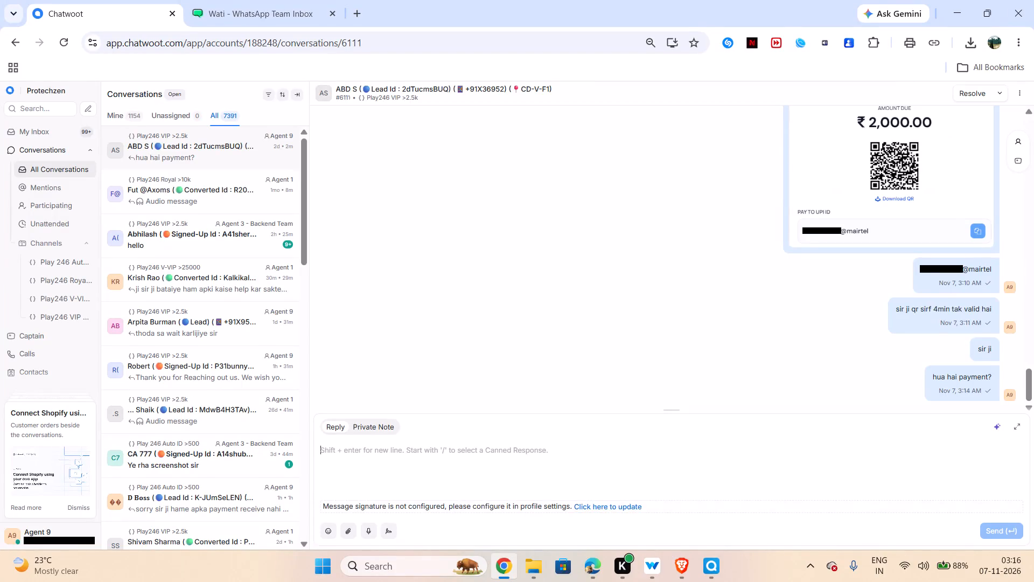
Switch to Edge and check the ₹2,000 UPI payment page, going back to it after it redirects.
left_click(596, 574)
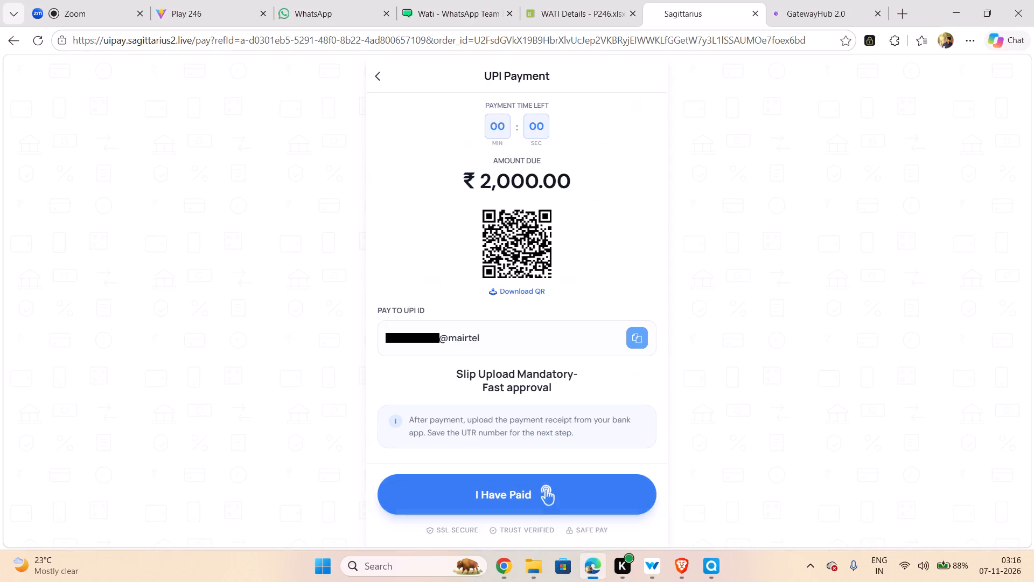
scroll(481, 394, "down", 2)
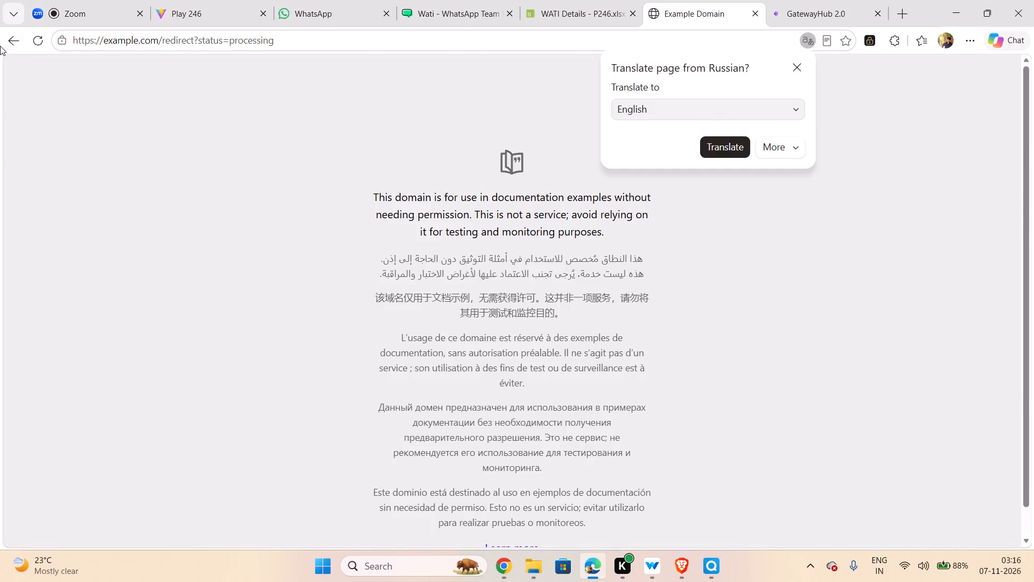
left_click(0, 46)
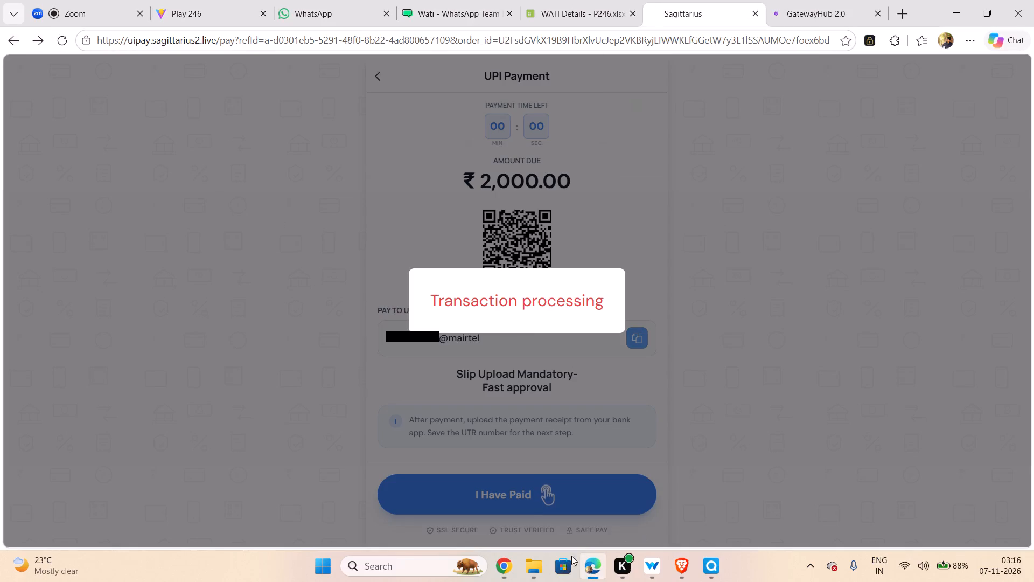
Return to Chatwoot in Chrome, send the ₹2,000 QR customer "sir ji" and write the follow-up "qr ka timeout hogaya hai".
left_click(507, 576)
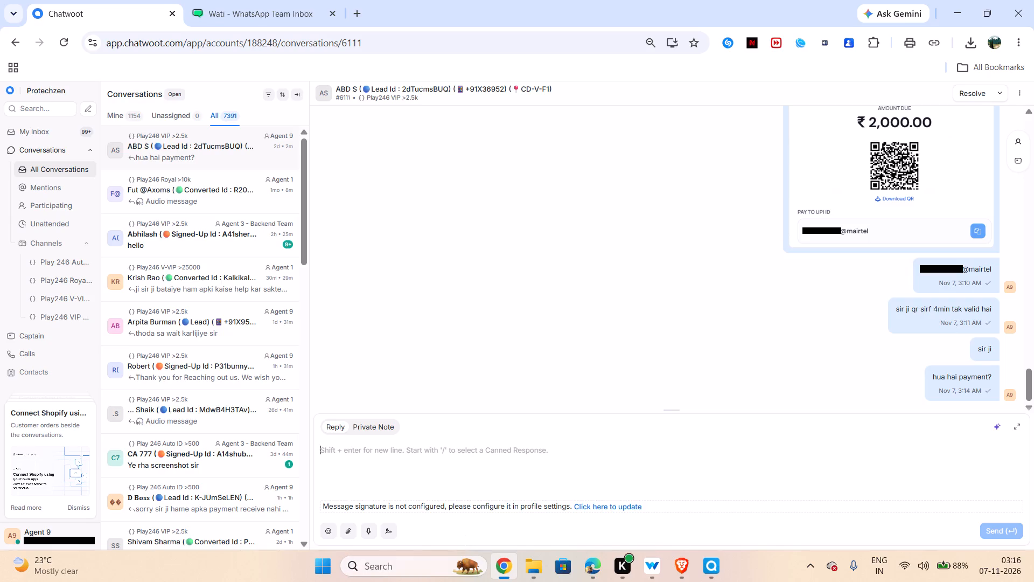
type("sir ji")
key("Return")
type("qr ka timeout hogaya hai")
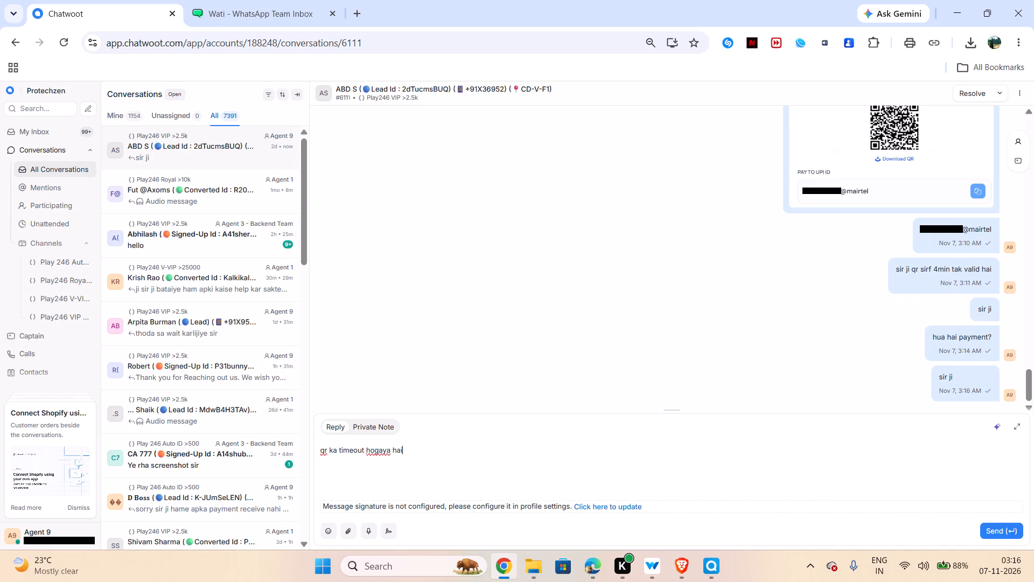
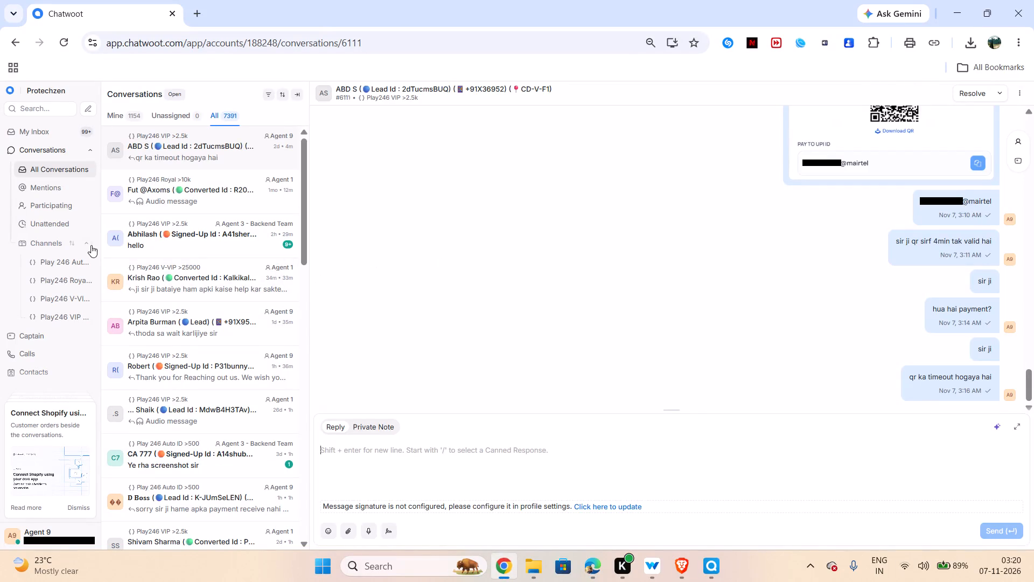
Open Agent 9's unattended Play246 VIP conversation and send the canned response "Welcome Message VIP".
left_click(43, 225)
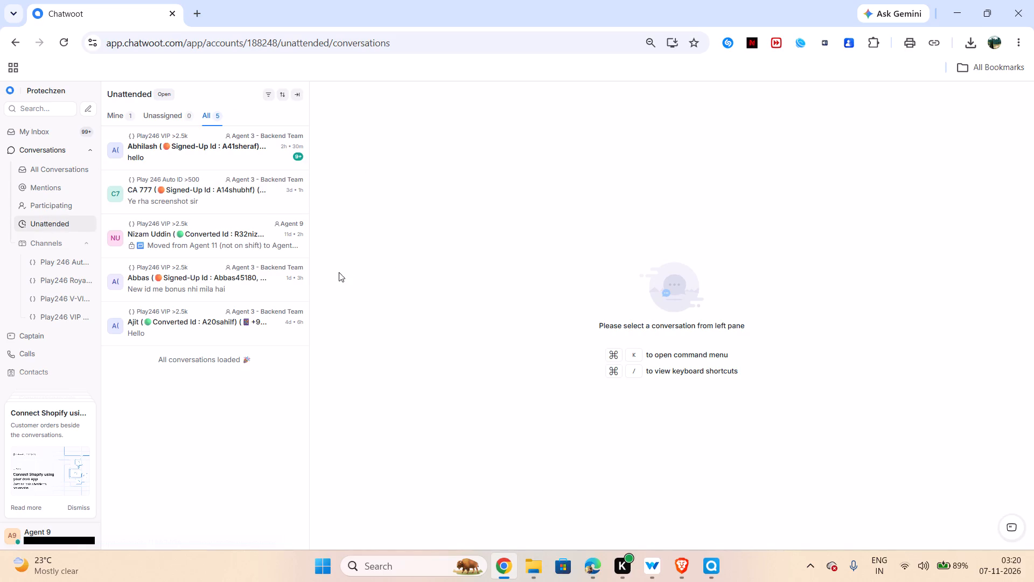
left_click(243, 240)
scroll(359, 301, "down", 6)
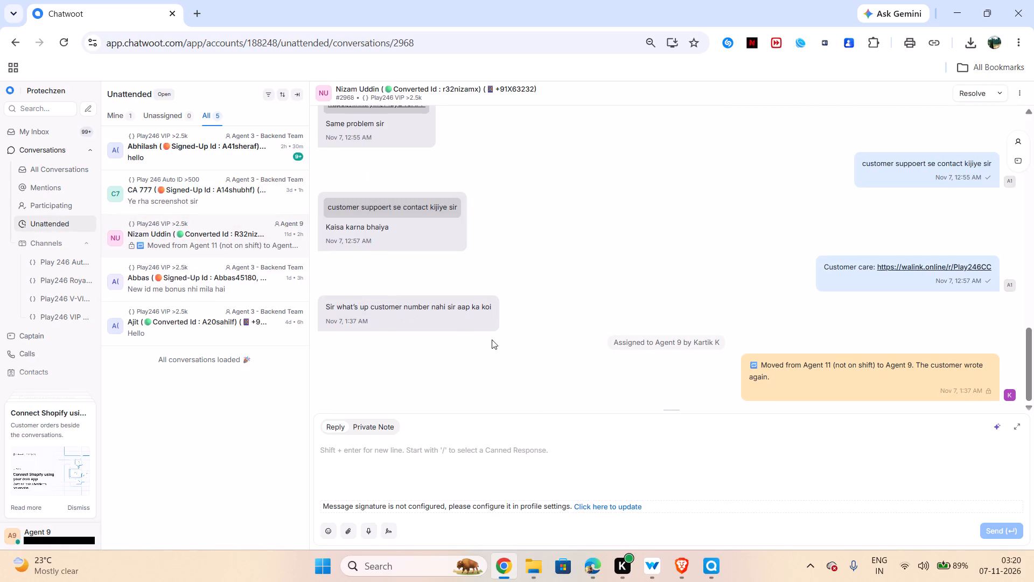
left_click(535, 458)
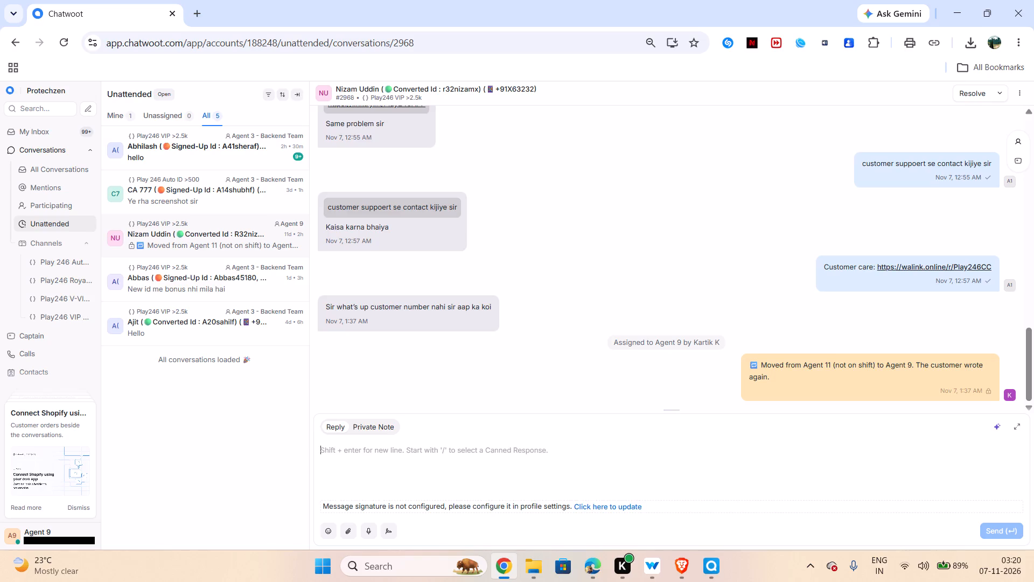
key("slash")
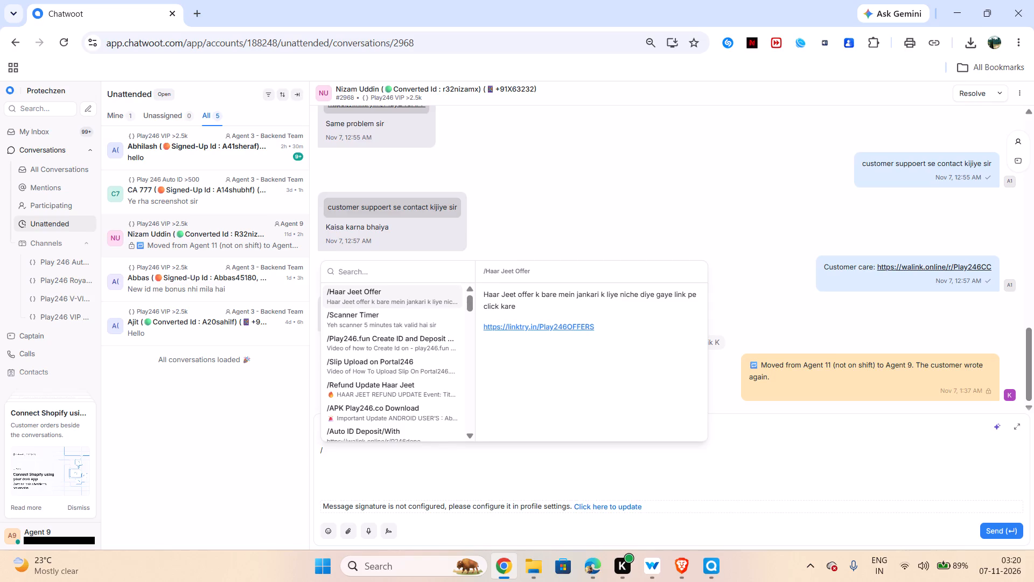
type("vip")
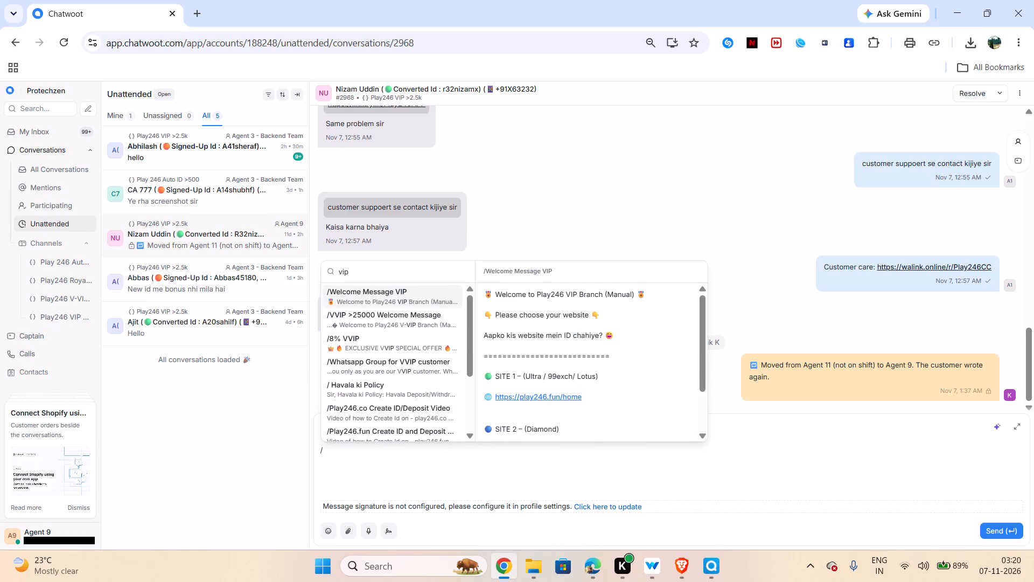
key("Return")
key("Return")
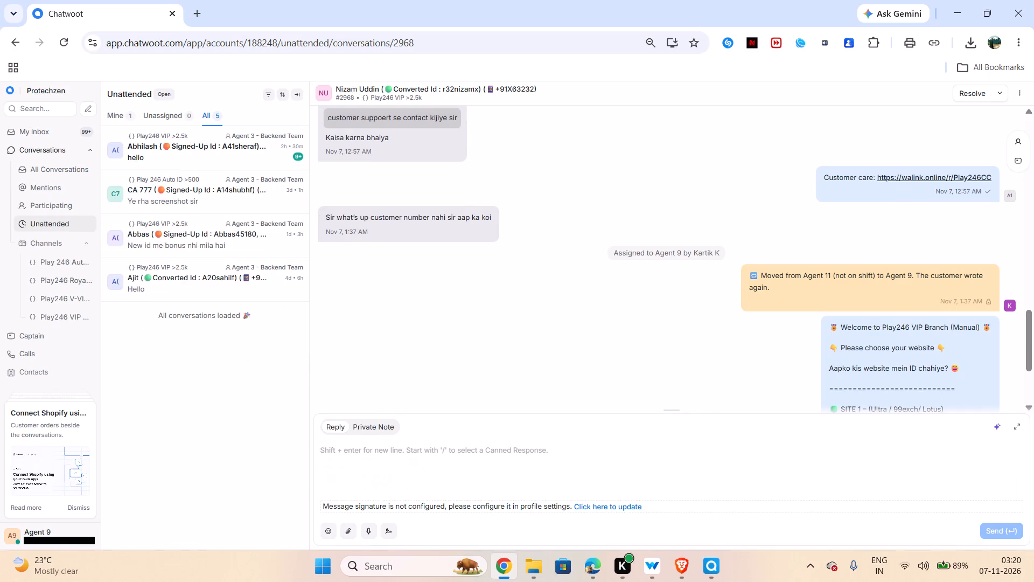
Send the reply "ji sir ji bataiye ham apki kaise help kar sakte hai" in the same conversation.
type("jisir")
key("BackSpace")
key("BackSpace")
key("BackSpace")
key("BackSpace")
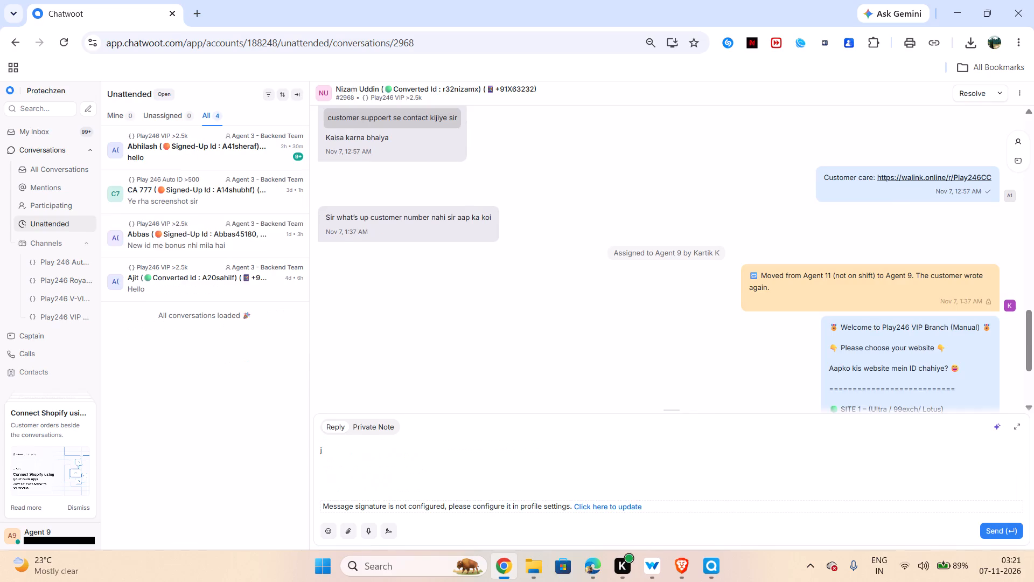
key("space")
key("BackSpace")
type("i sir ji bataiye ham a")
type("pki kaise he")
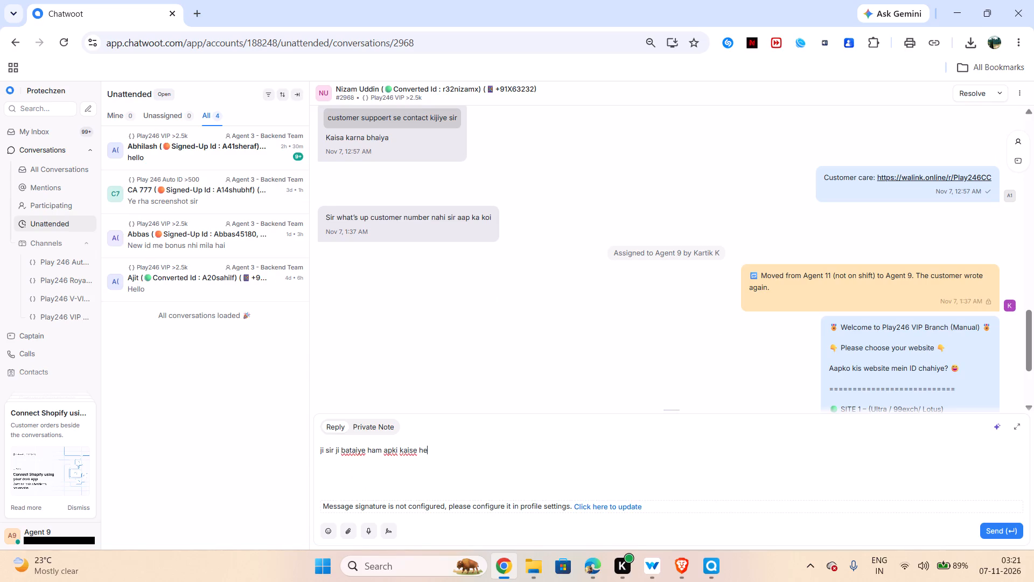
type("lp kar saj")
key("BackSpace")
type("kte hi")
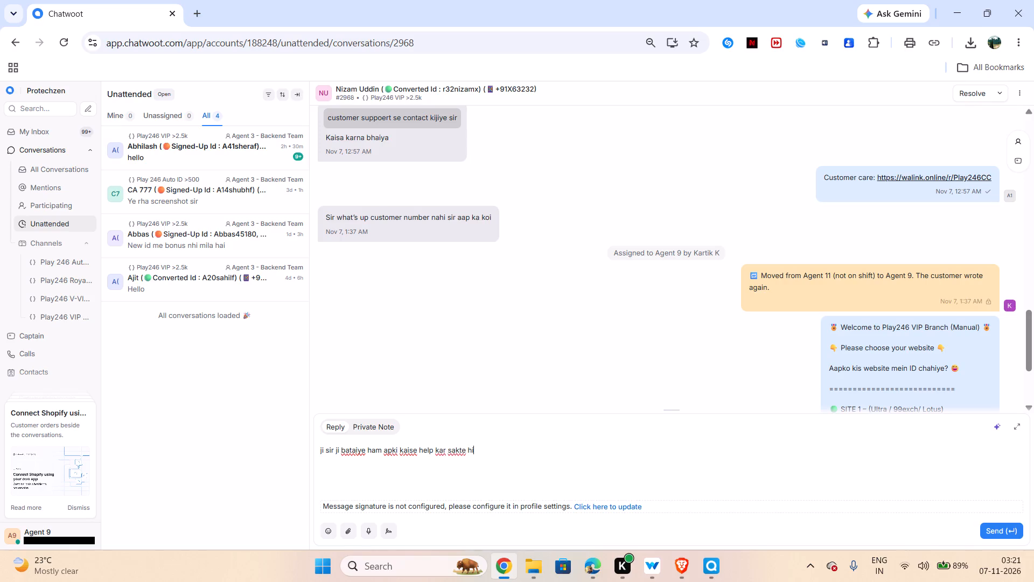